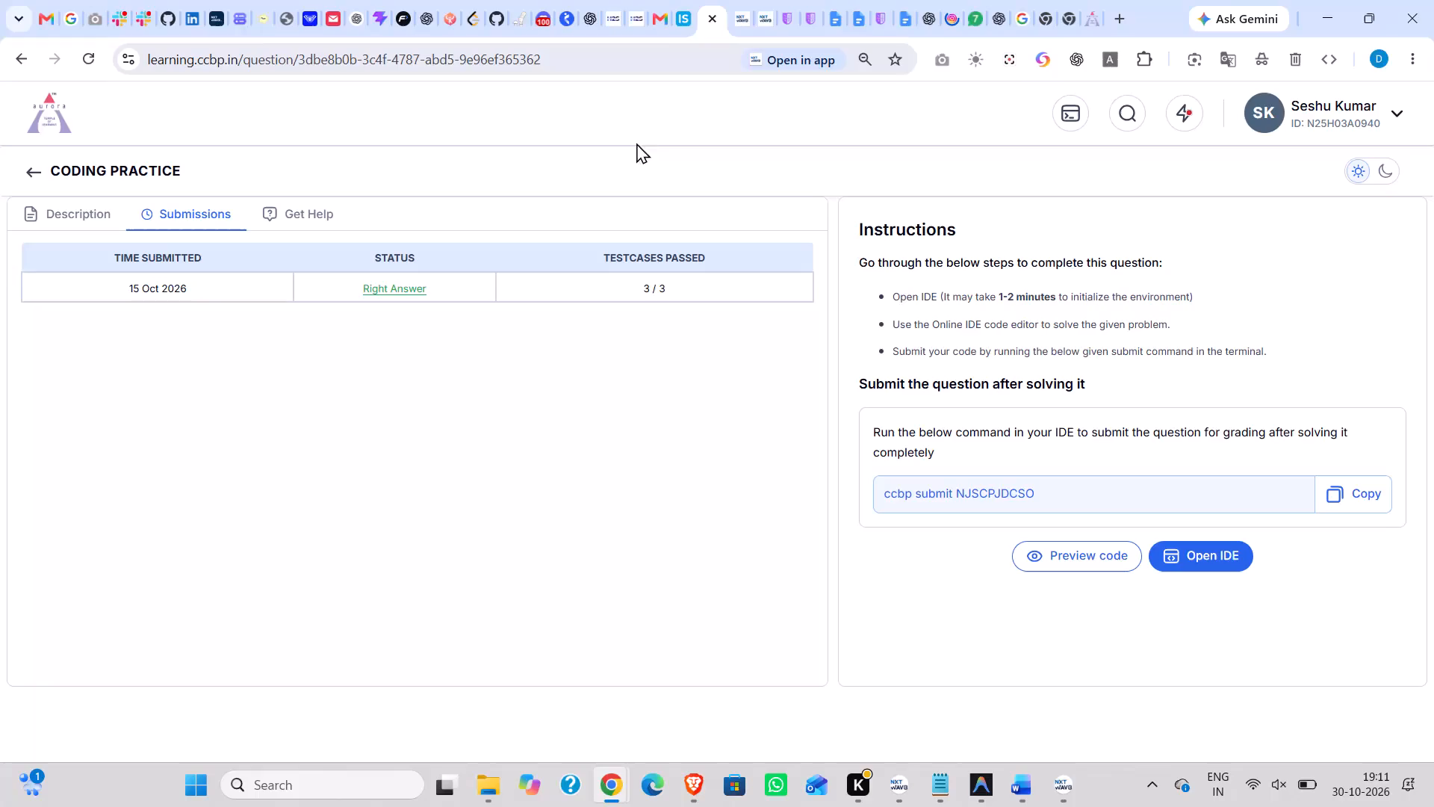
Open the app.js code preview and place the insertion point under Question 2's CODE heading in the C_LABREPORT_5 Word document.
left_click(749, 16)
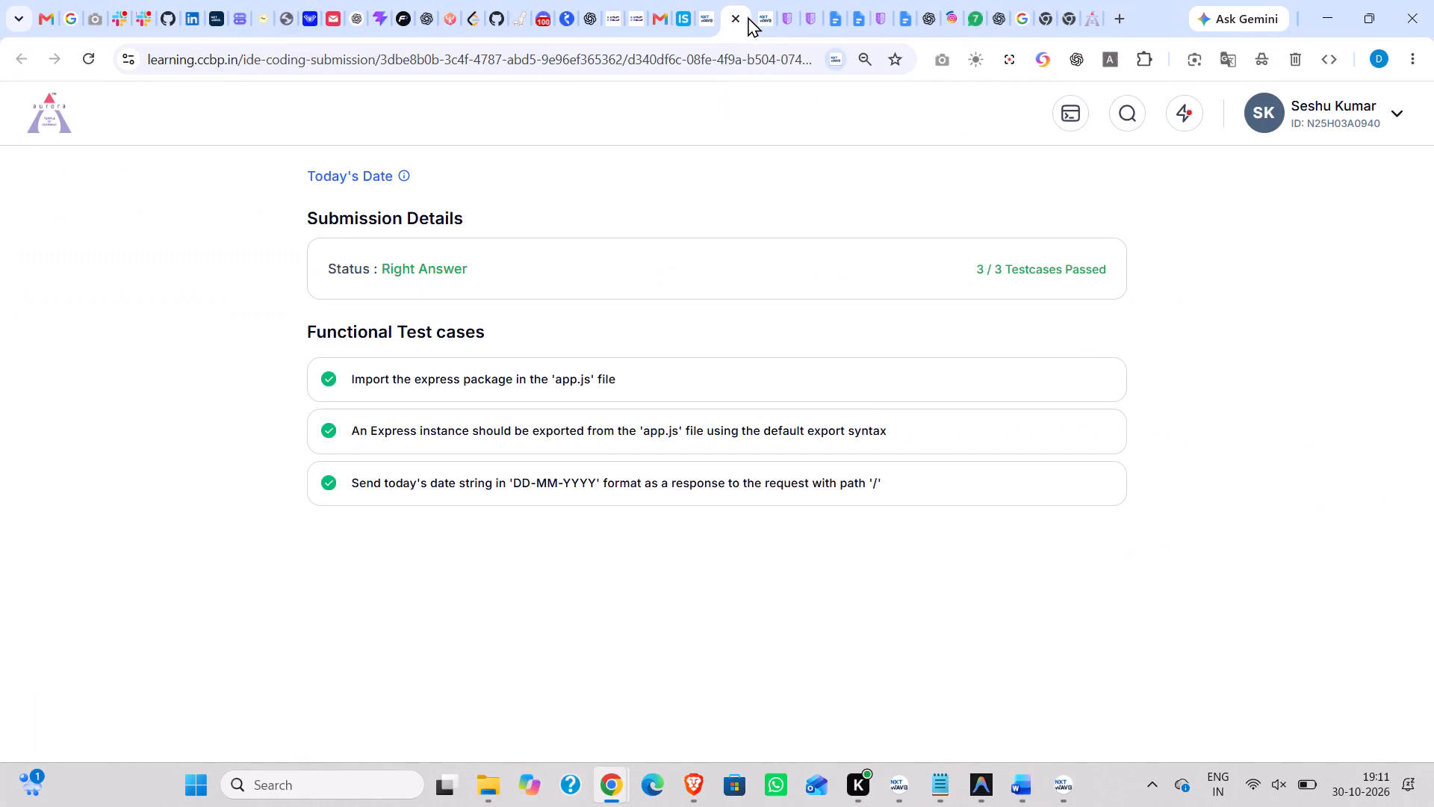
left_click(772, 28)
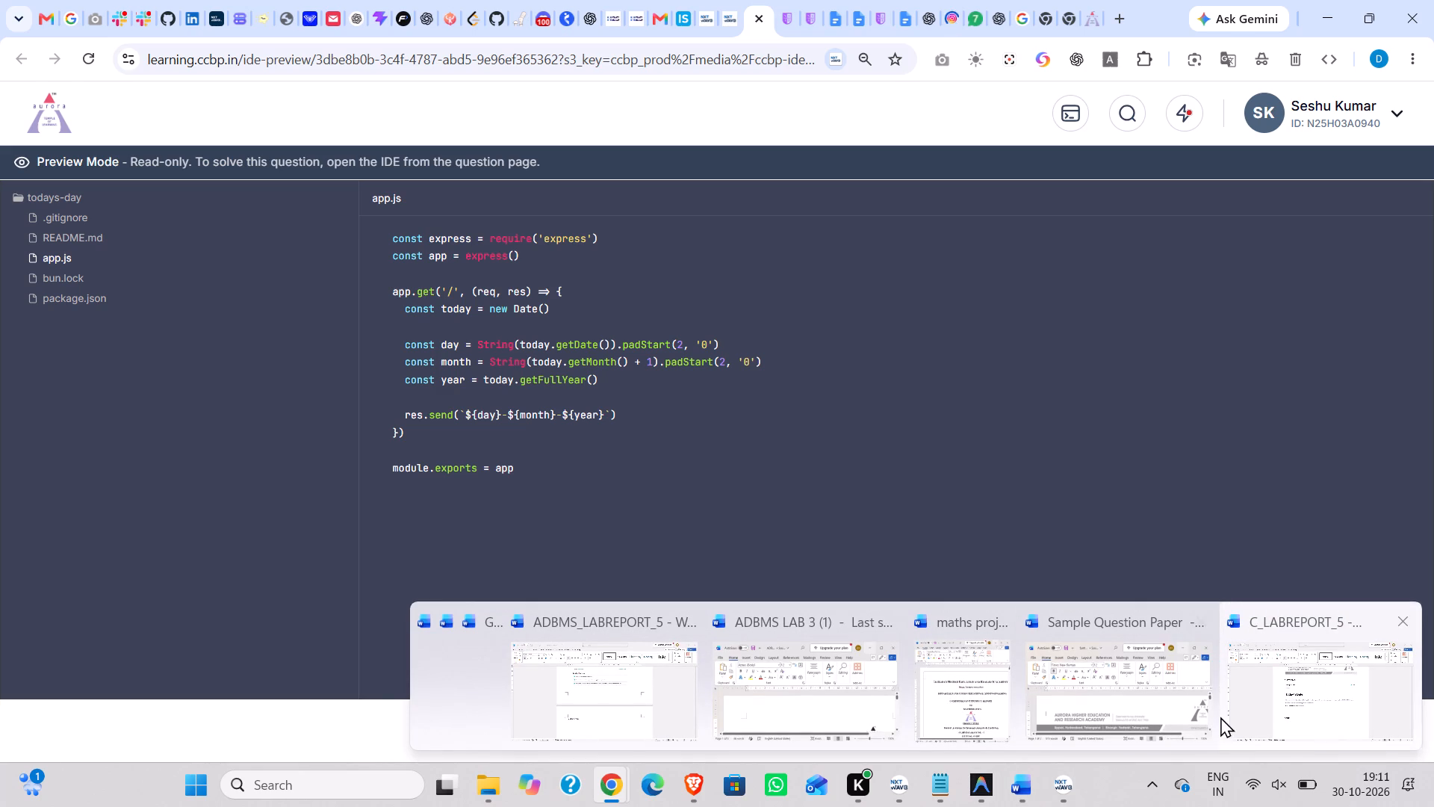
left_click(1305, 698)
left_click(468, 672)
scroll(538, 560, "down", 3)
key("alt+Tab")
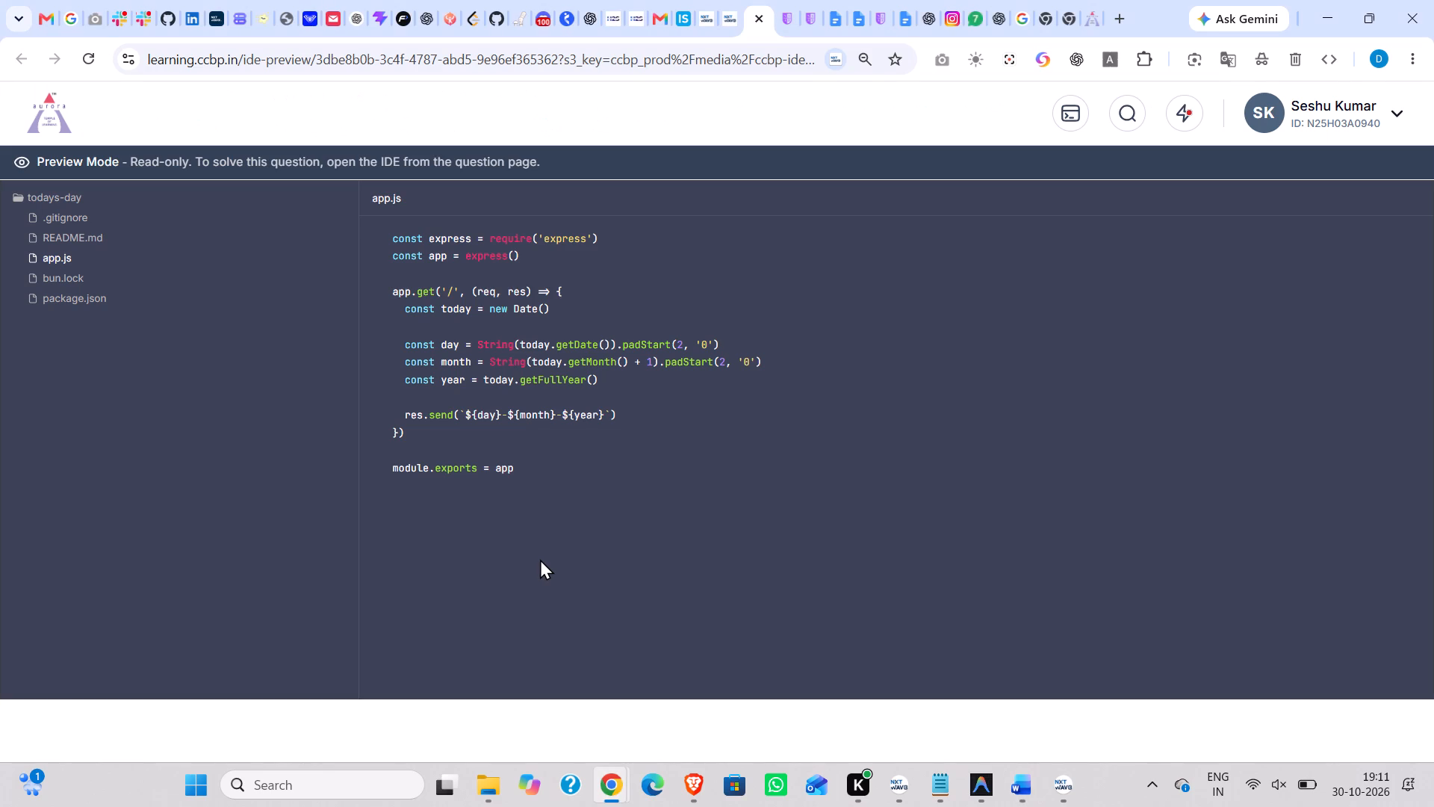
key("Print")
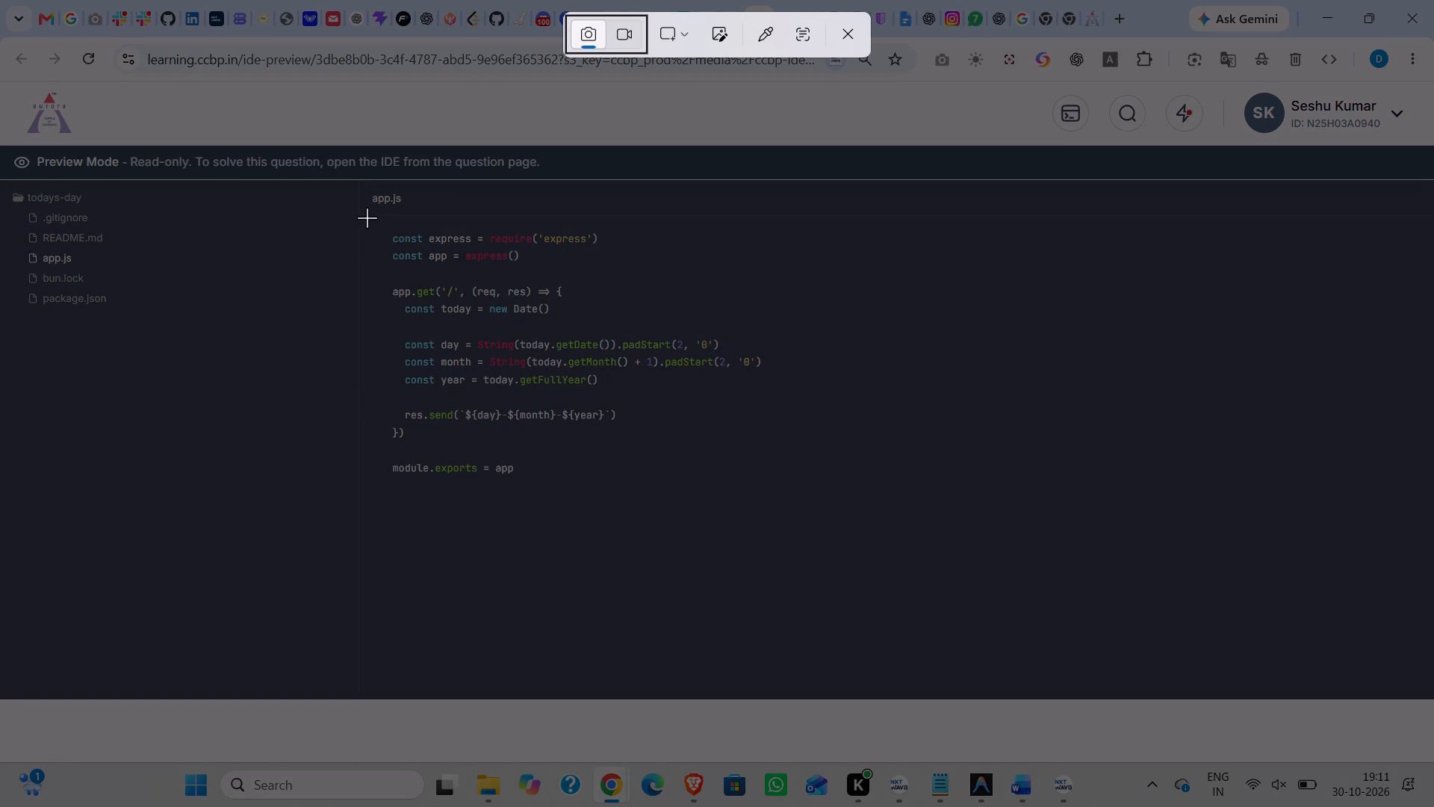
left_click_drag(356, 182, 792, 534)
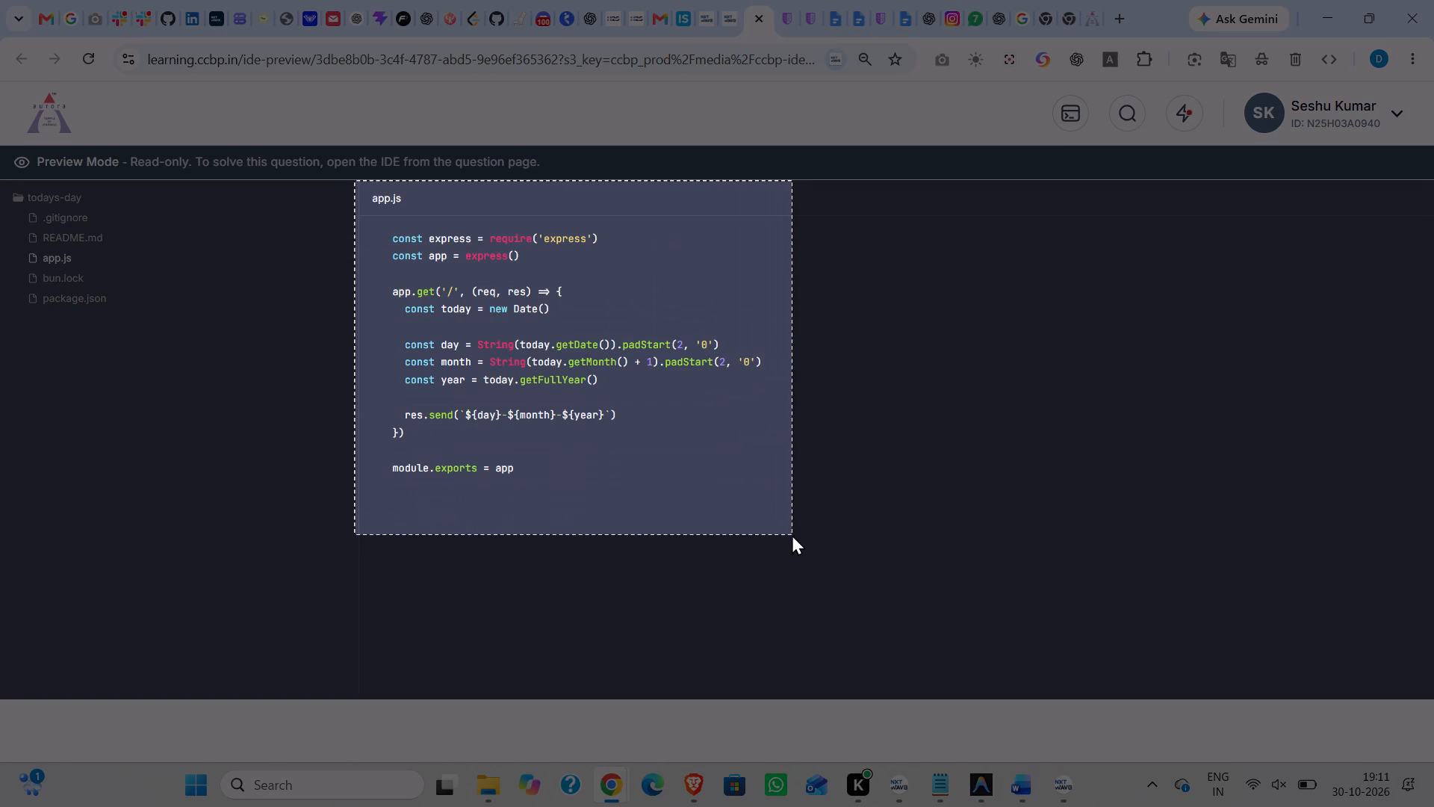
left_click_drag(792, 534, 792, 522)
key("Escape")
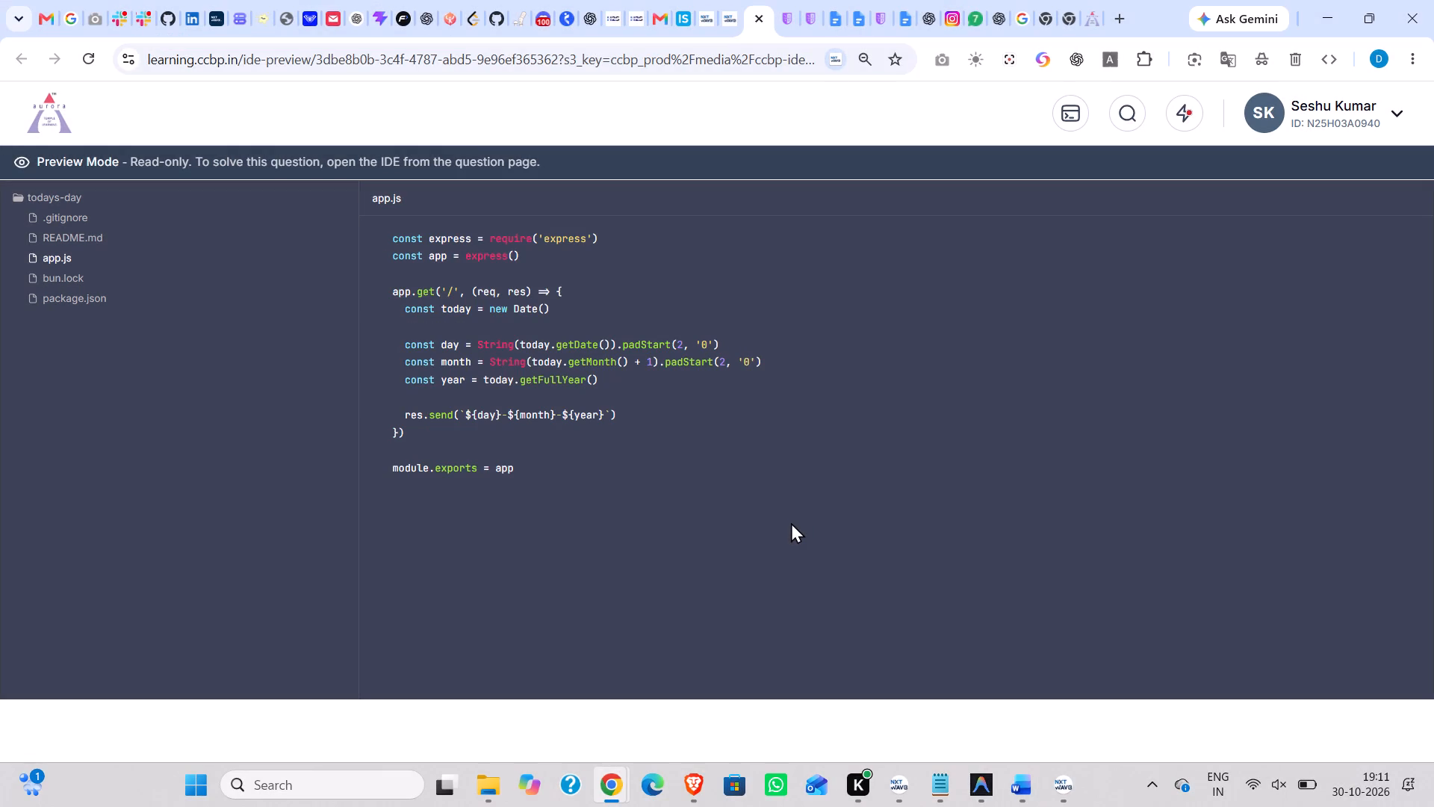
Capture only the app.js code area of the preview and paste the screenshot under the CODE heading in the Word report.
key("Print")
left_click_drag(360, 210, 790, 539)
key("alt+Tab")
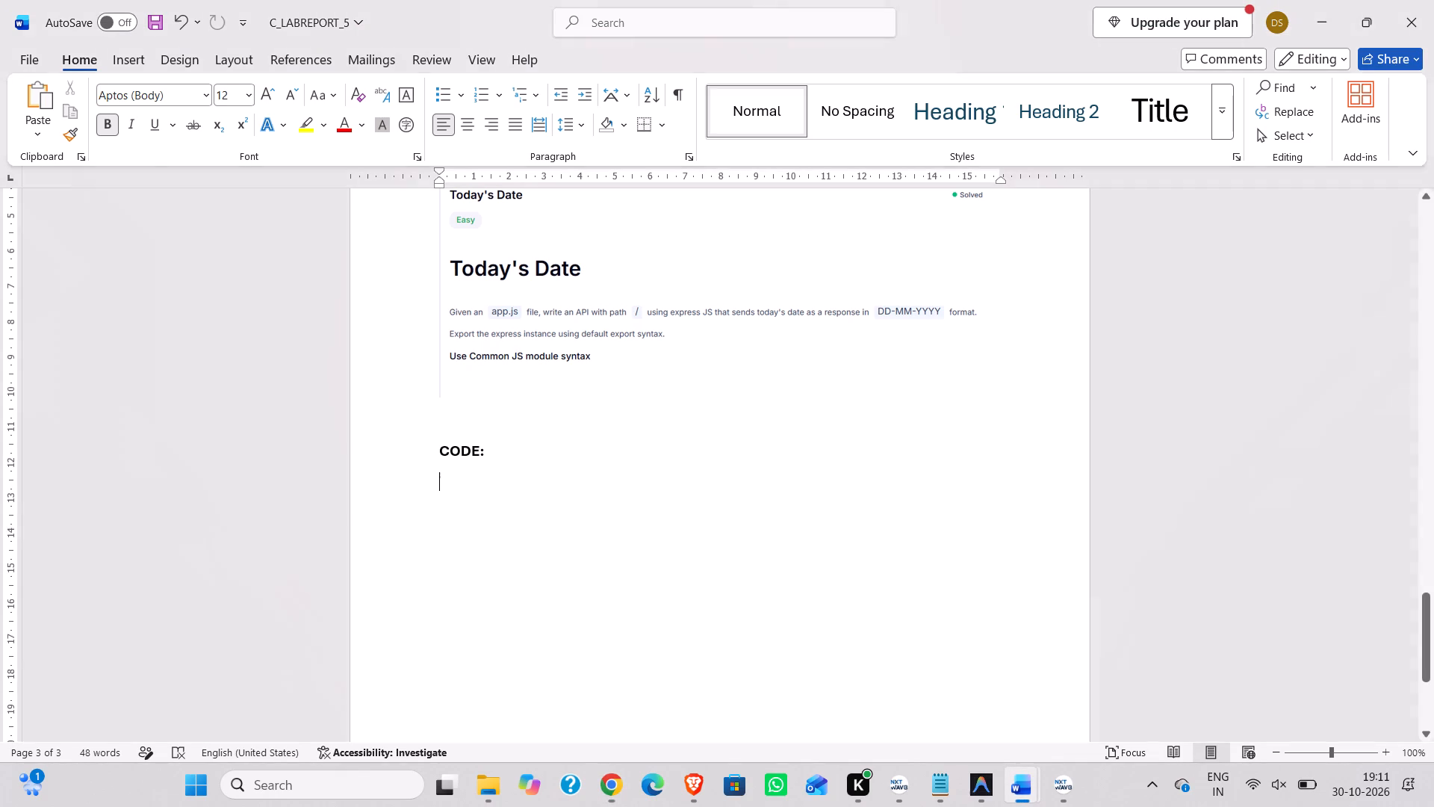
key("ctrl+v")
Widen the pasted code screenshot to about 13 cm.
scroll(671, 580, "down", 7)
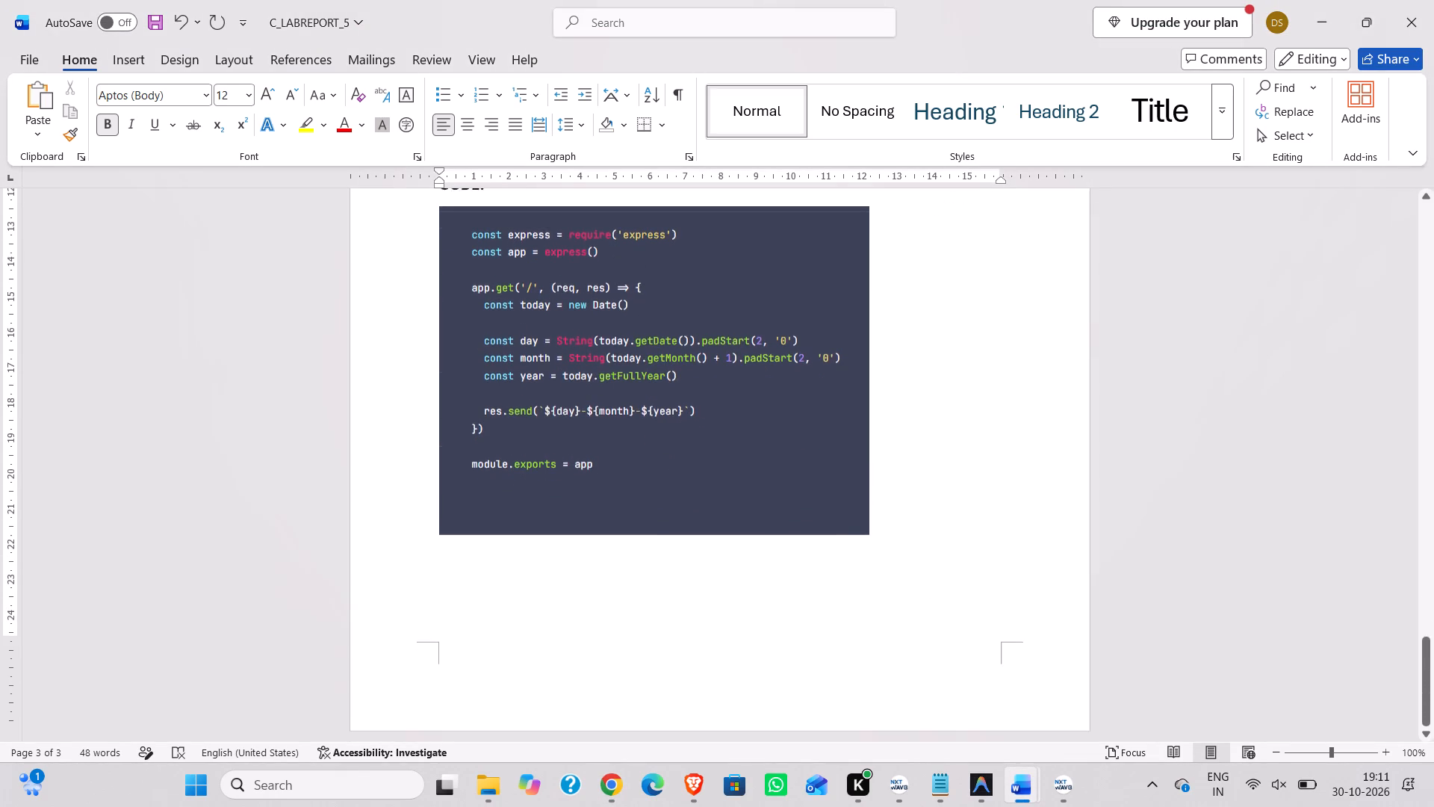
scroll(609, 675, "down", 4)
left_click(724, 486)
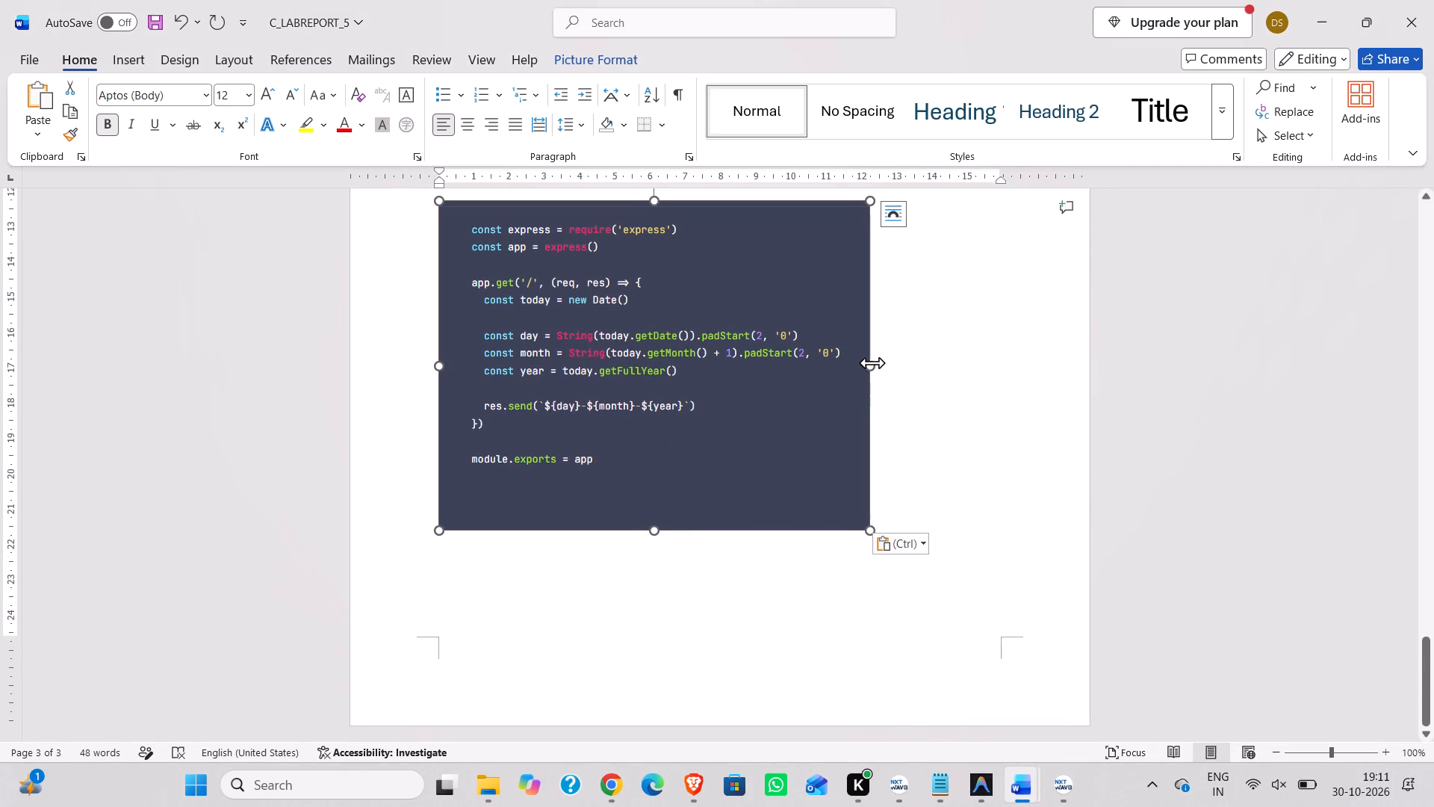
left_click_drag(872, 362, 905, 368)
scroll(585, 649, "down", 5)
Add the heading "TESTCASES:" at the top of a new page after the code screenshot.
left_click(947, 520)
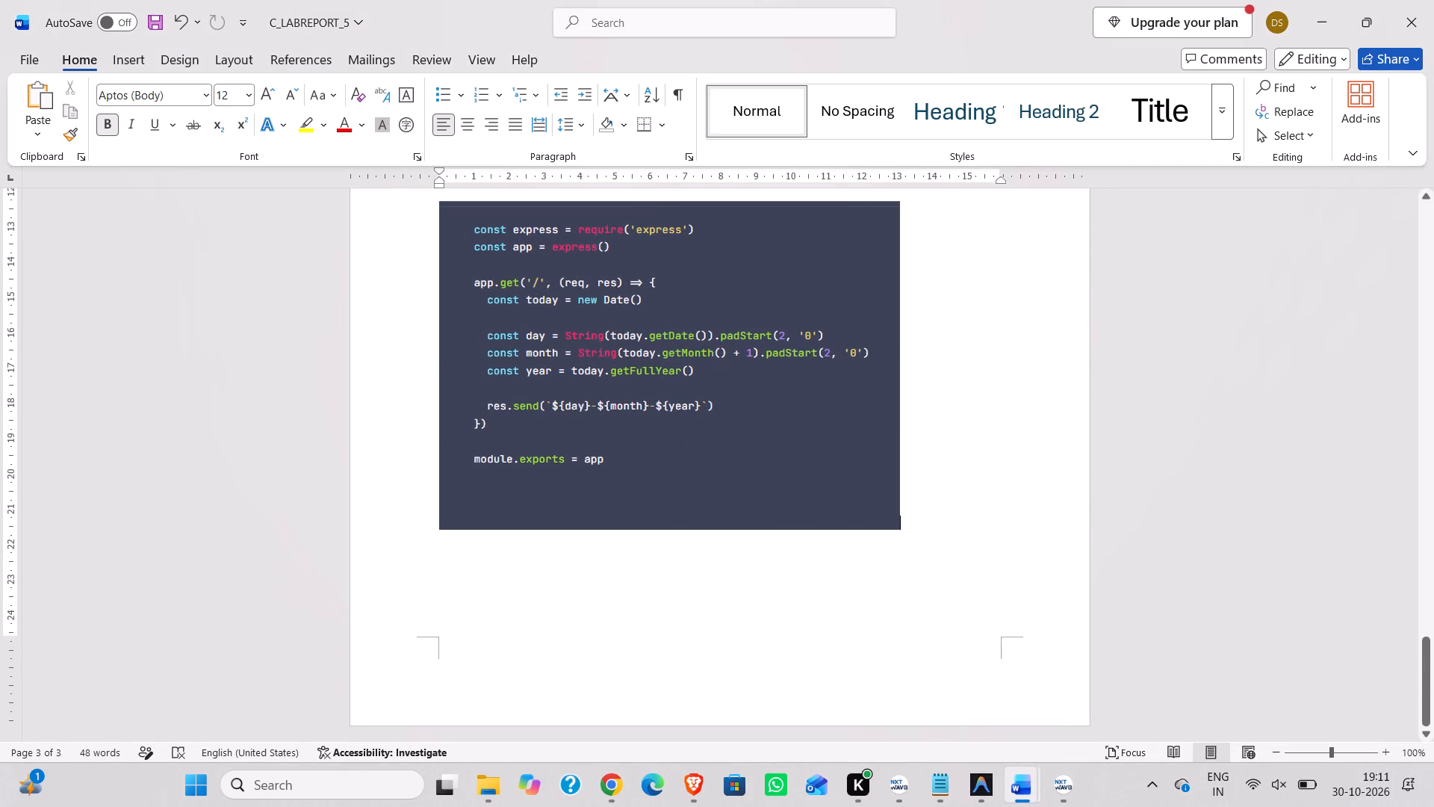
key("Return")
key("Return")
key("Return")
key("Return")
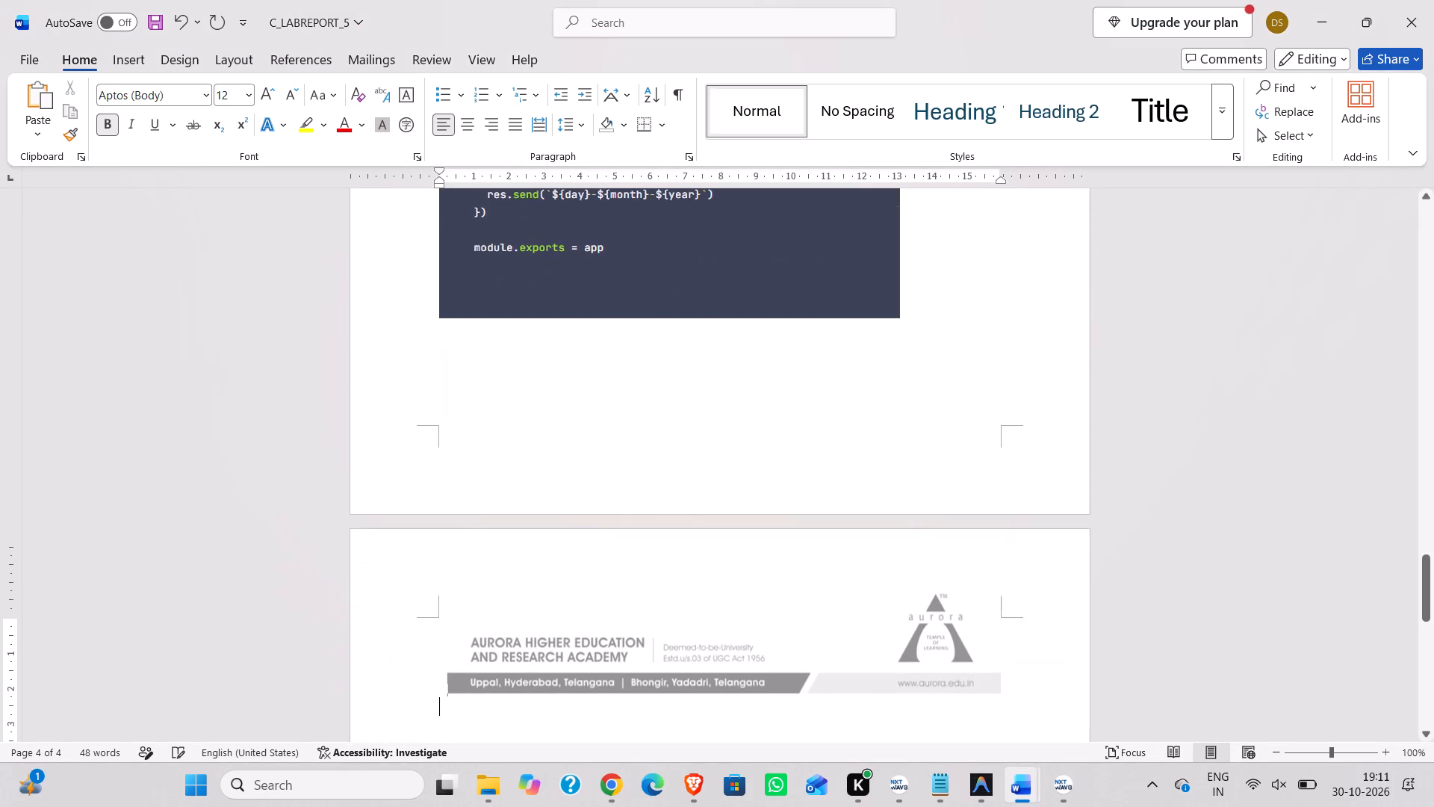
key("Return")
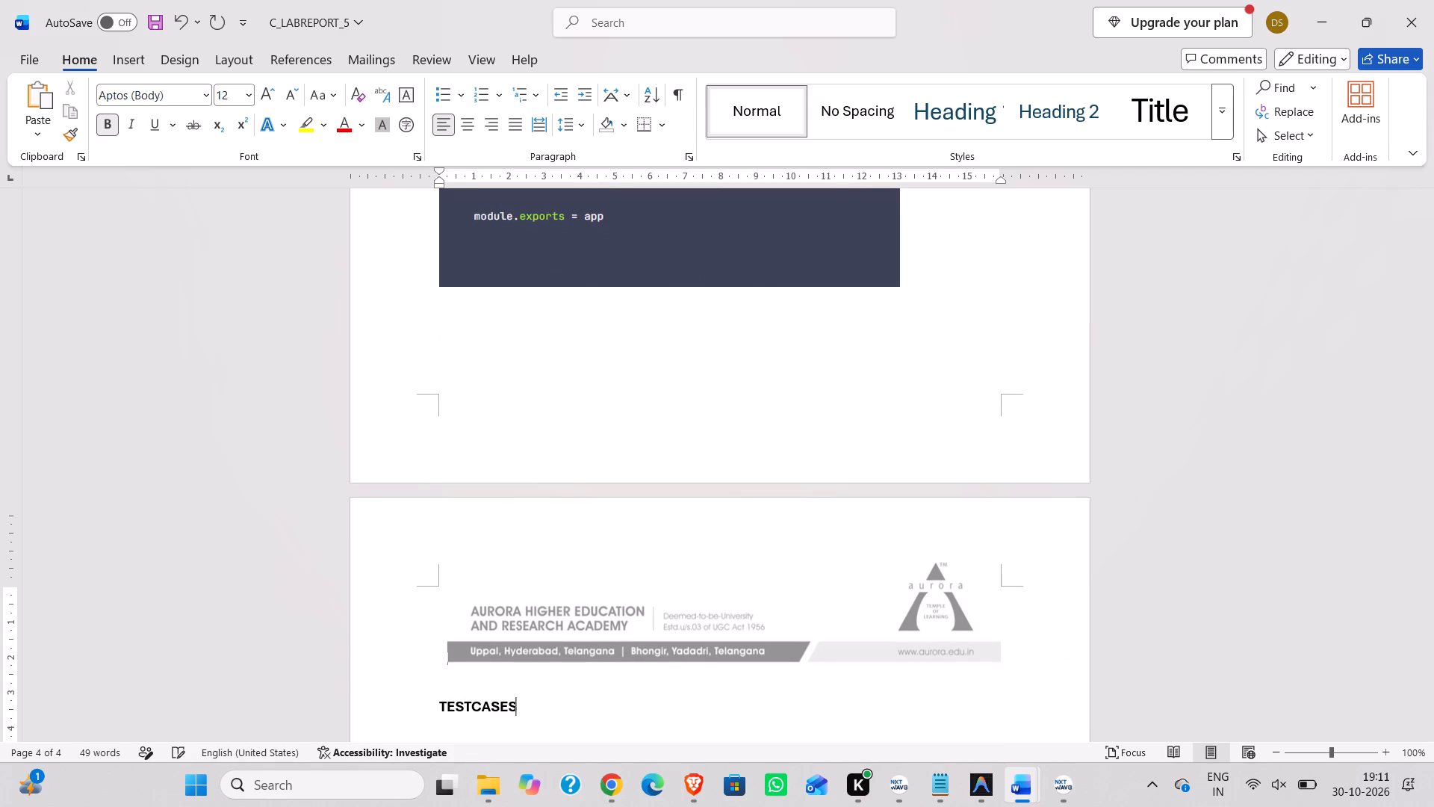
Capture the Today's Date submission details with the functional test cases in Chrome and paste the screenshot under the TESTCASES heading in Word.
key("alt+Tab")
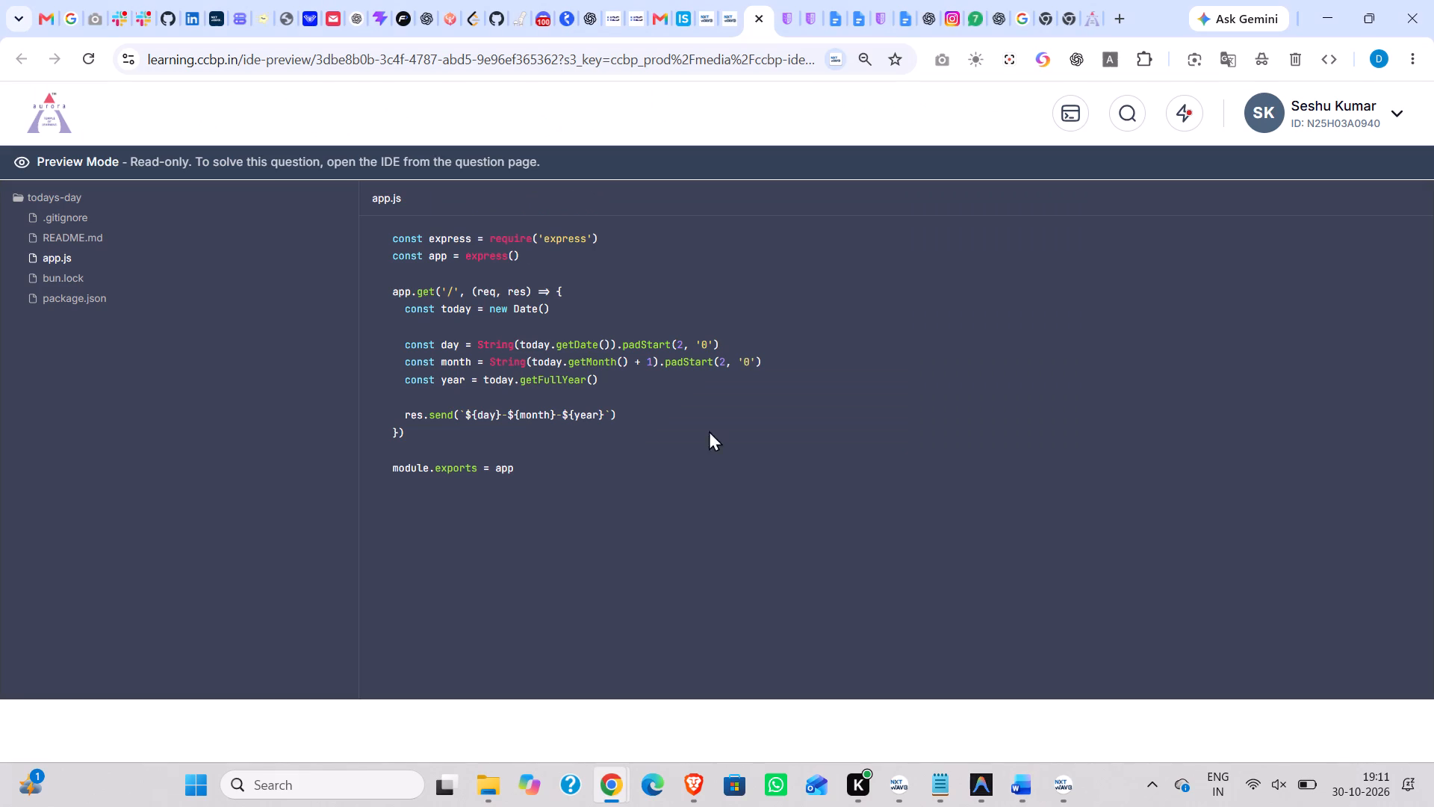
left_click(731, 21)
key("Print")
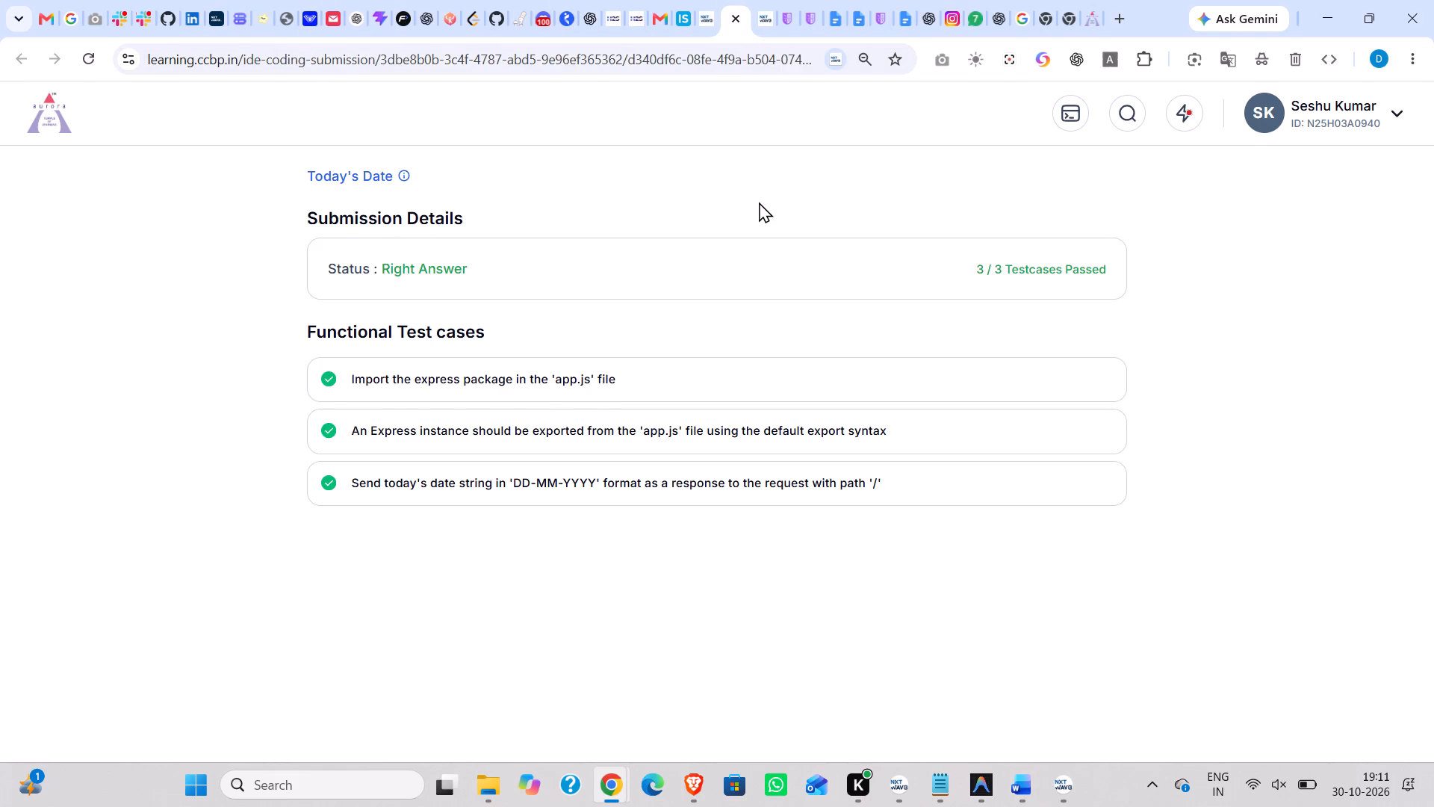
left_click_drag(199, 86, 1418, 648)
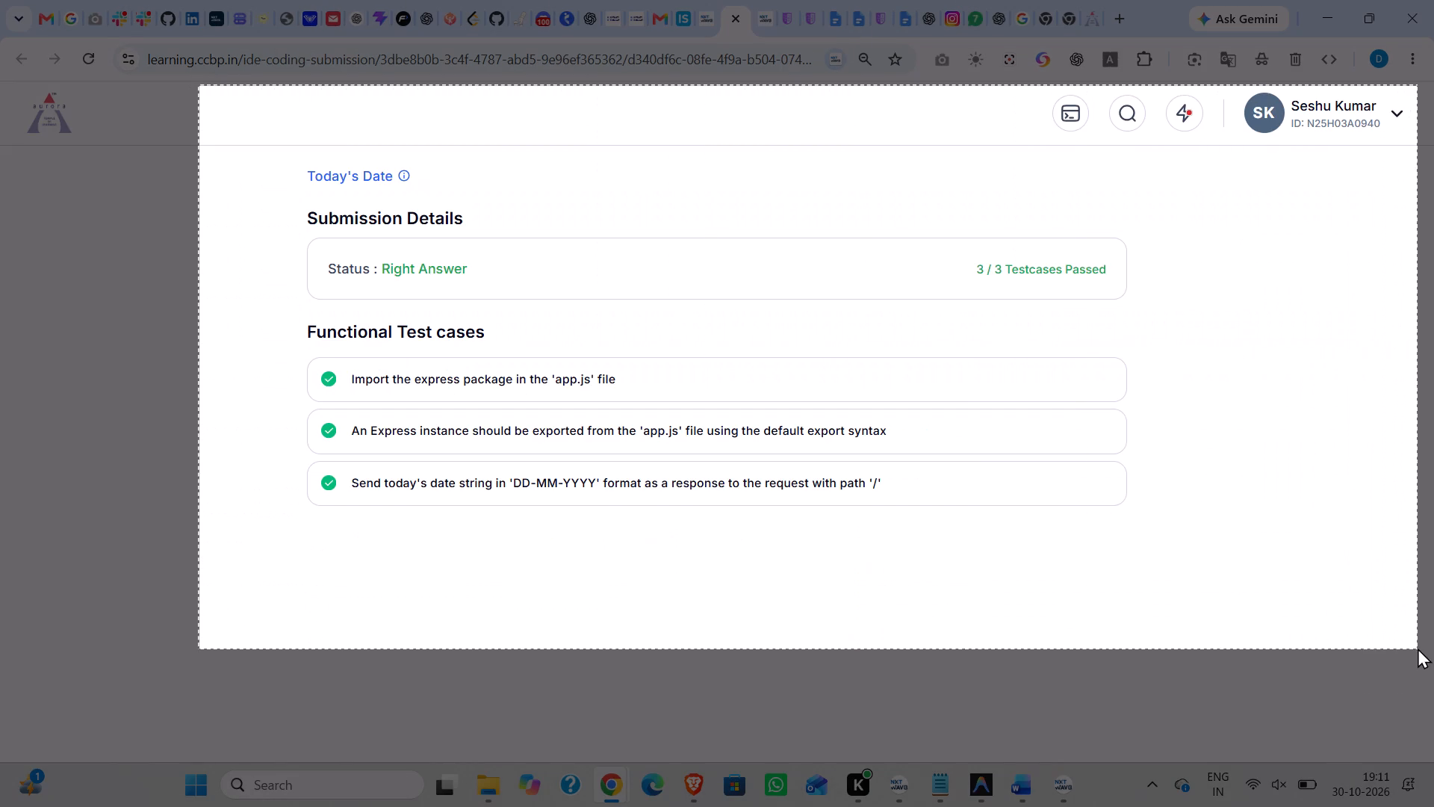
left_click_drag(1418, 648, 1418, 593)
key("alt+Tab")
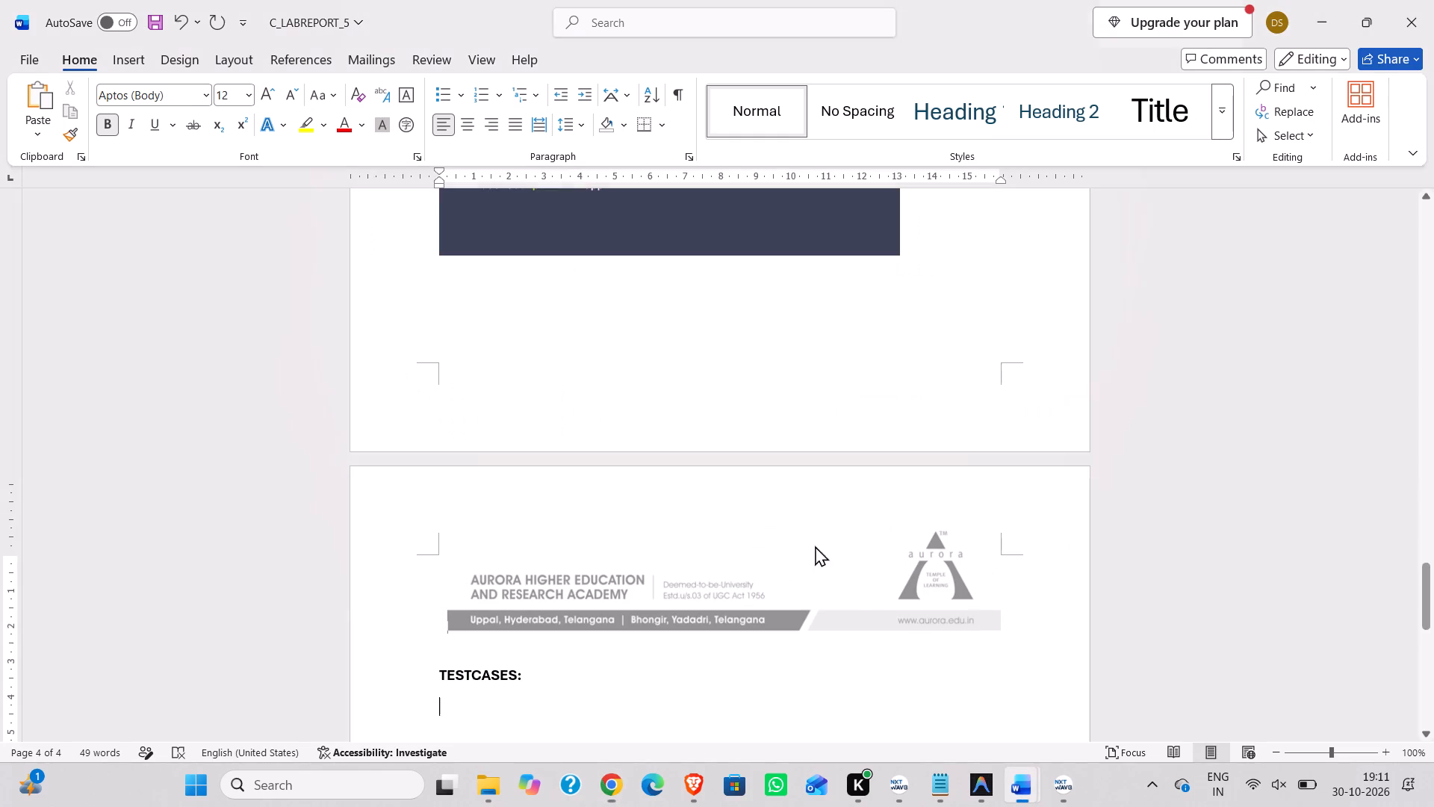
scroll(748, 542, "down", 4)
key("ctrl+v")
scroll(748, 542, "down", 3)
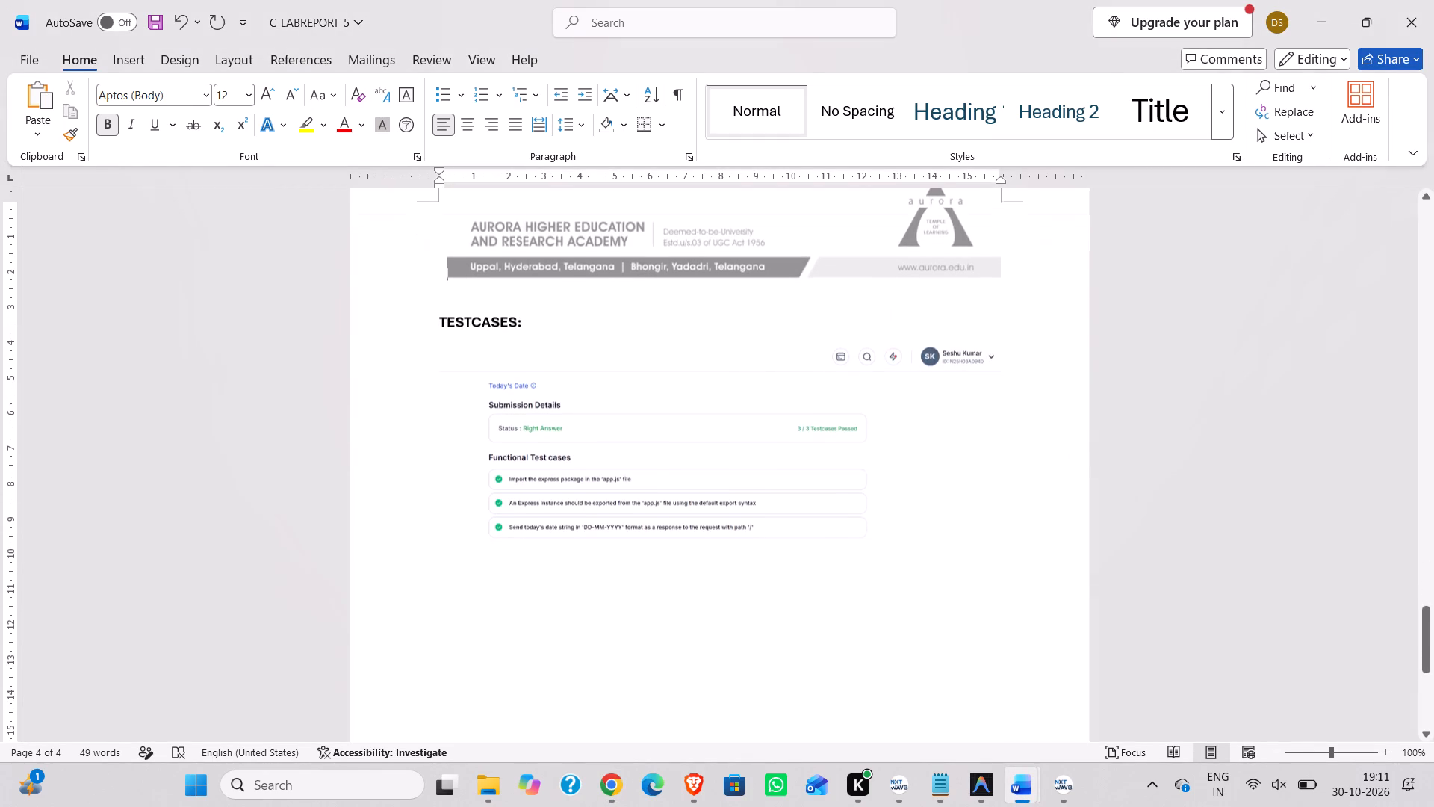
Add the heading "QUESTION 3:" below the test case screenshot, leaving an empty line beneath it.
scroll(746, 528, "up", 20)
scroll(746, 528, "up", 4)
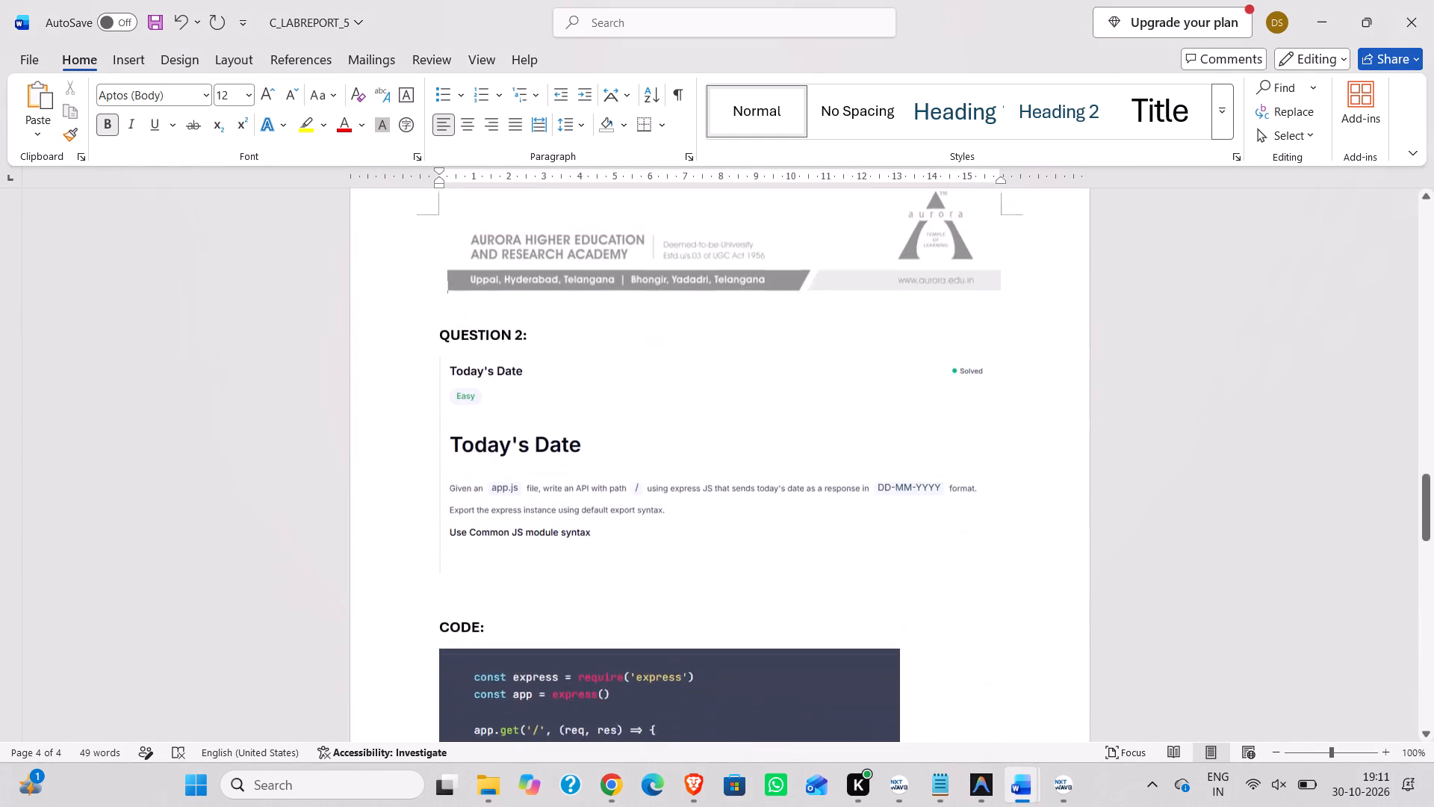
scroll(763, 532, "up", 2)
scroll(759, 524, "down", 20)
scroll(759, 524, "down", 11)
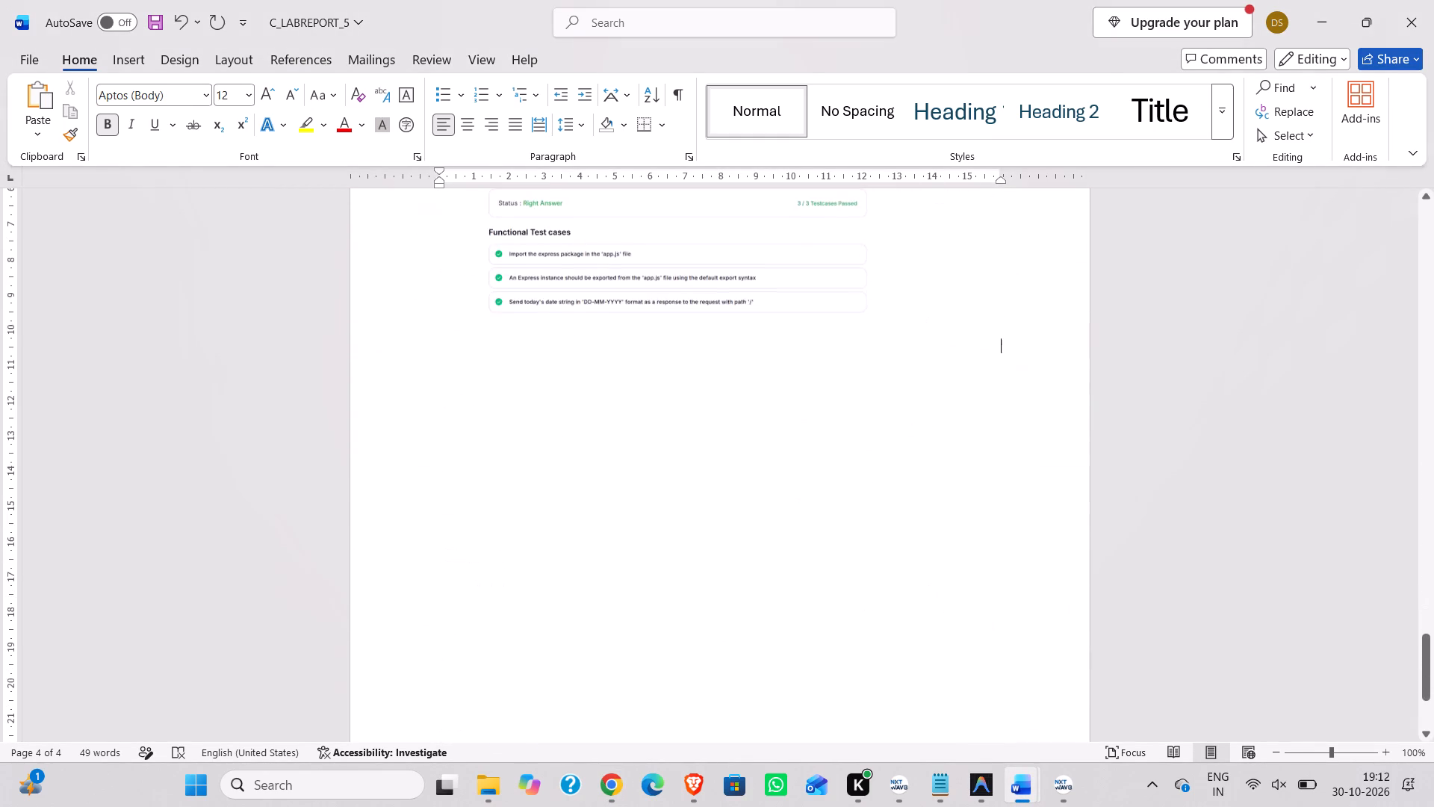
left_click(570, 545)
left_click(984, 394)
left_click(1035, 420)
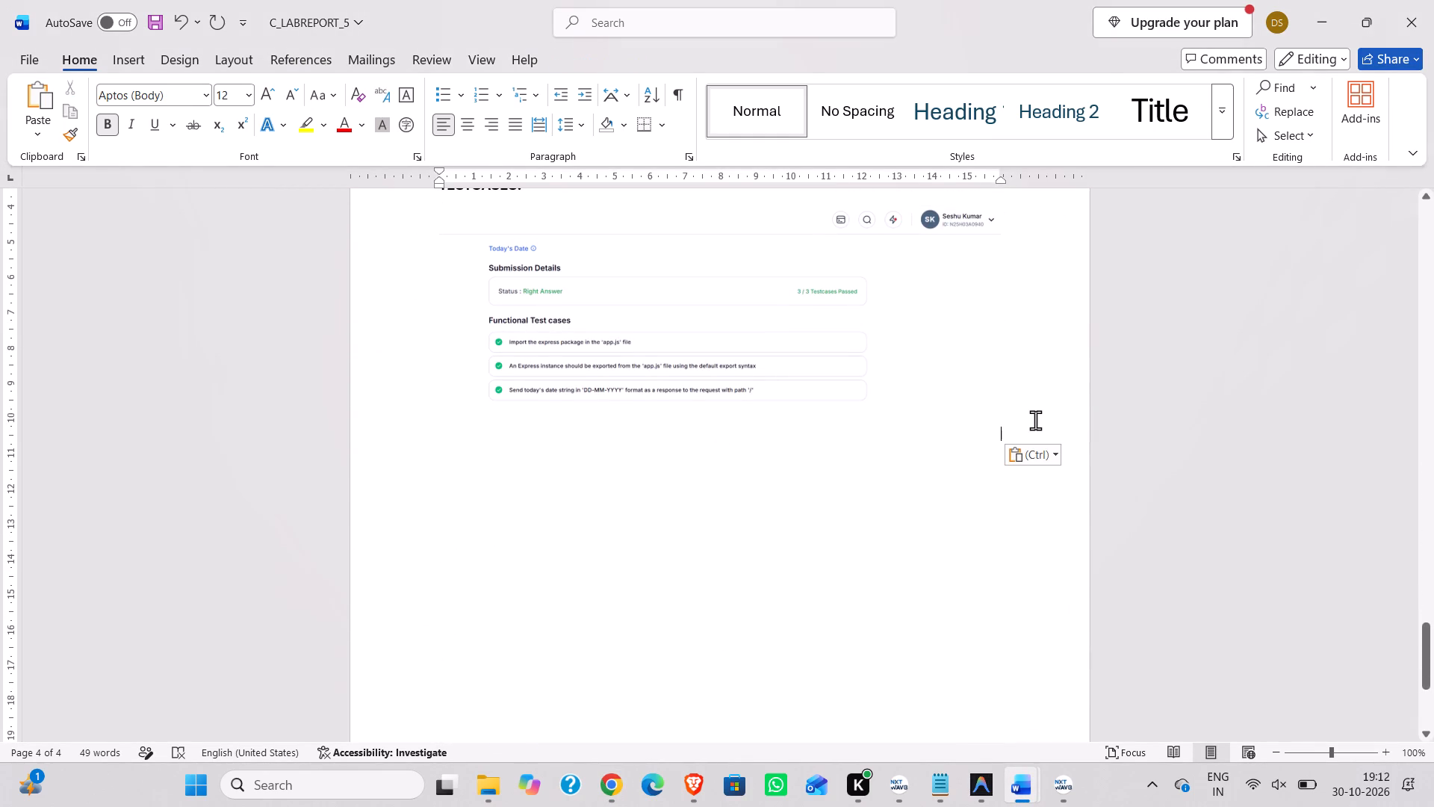
key("Return")
key("Return")
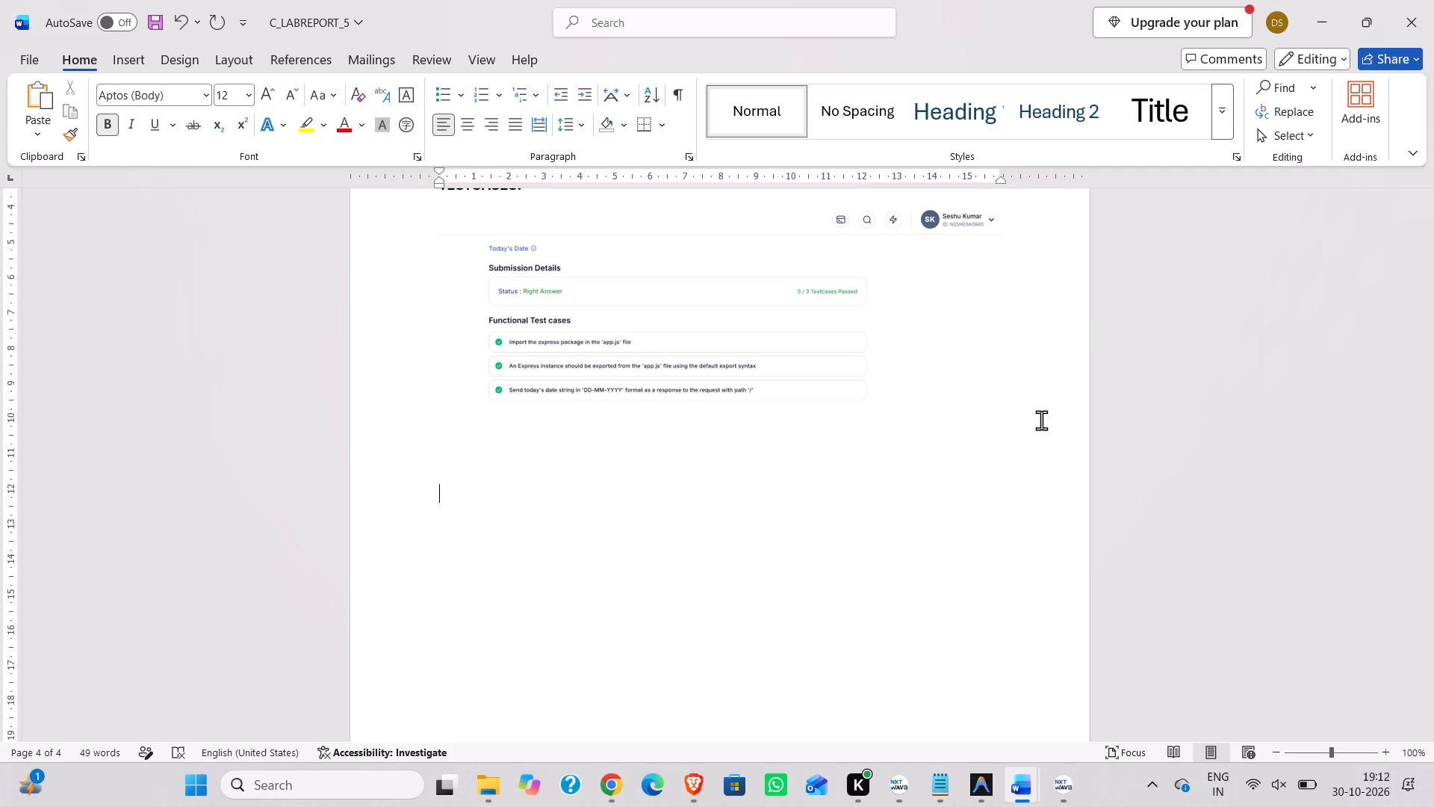
type("QUESTION 3")
type("\"4")
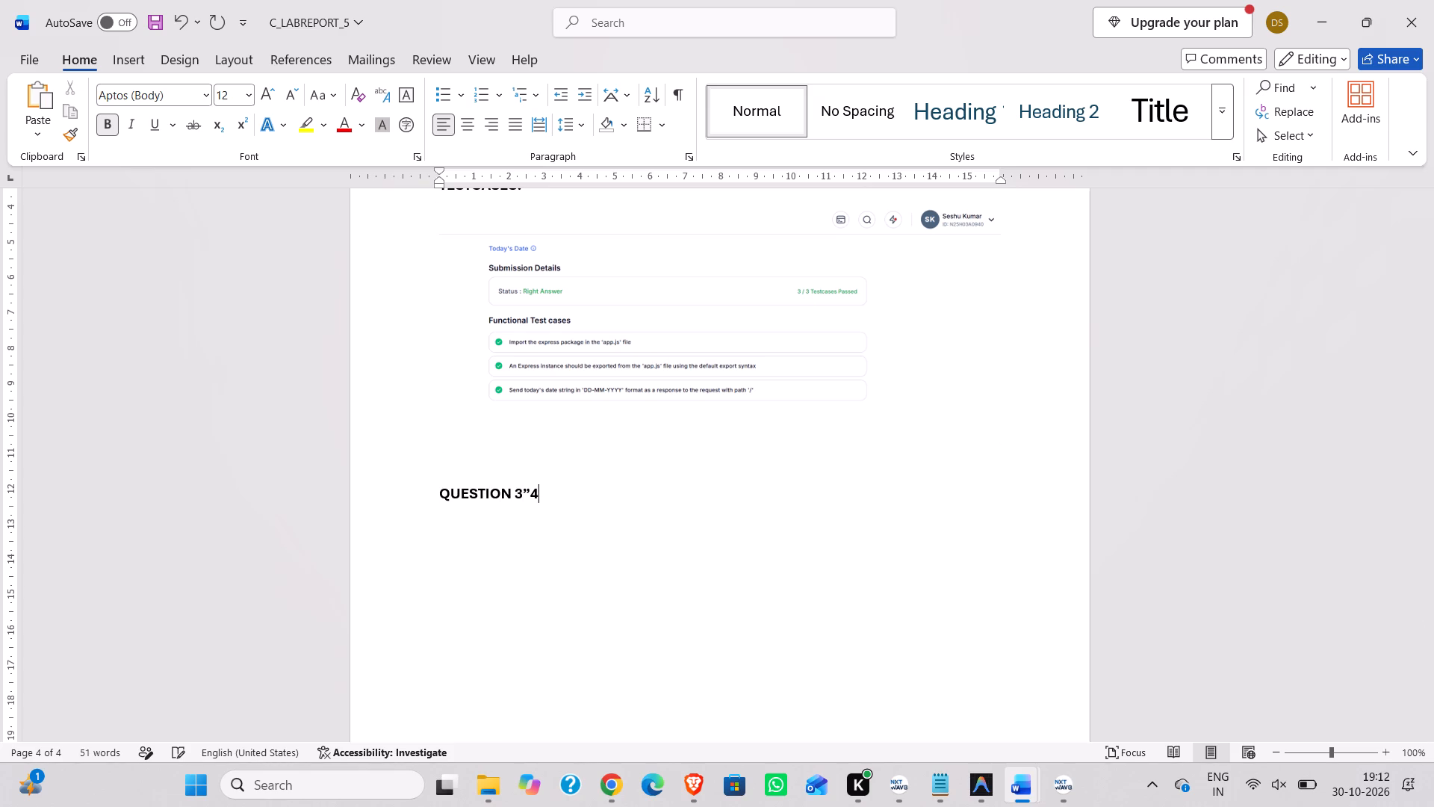
key("BackSpace")
key("BackSpace")
key("super+F4")
key("shift+colon")
key("Return")
key("BackSpace")
key("BackSpace")
key("space")
type("3:")
key("Return")
In Chrome, close the Today's Date submission details and code preview pages and return to its coding practice question page.
scroll(1011, 403, "up", 3)
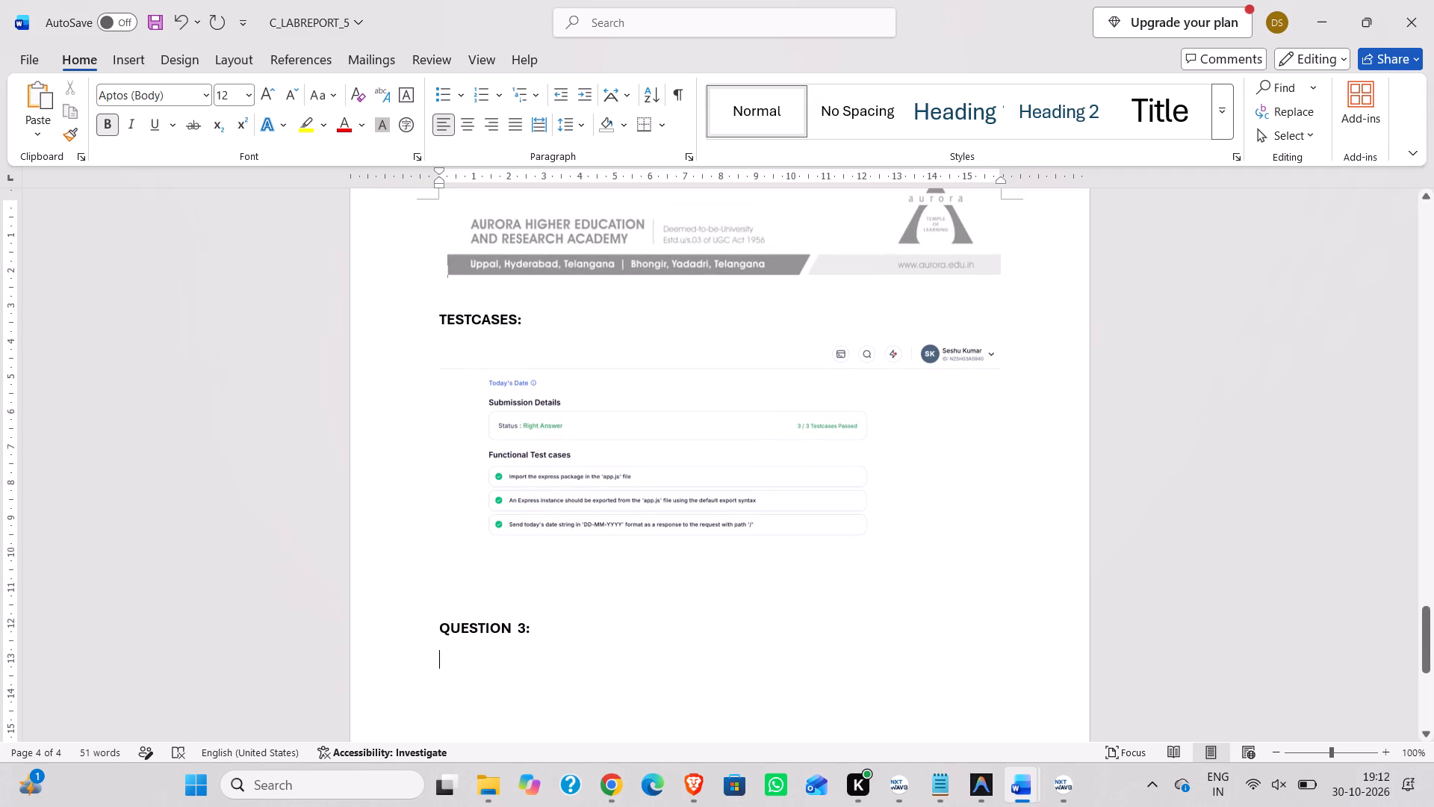
scroll(808, 531, "down", 10)
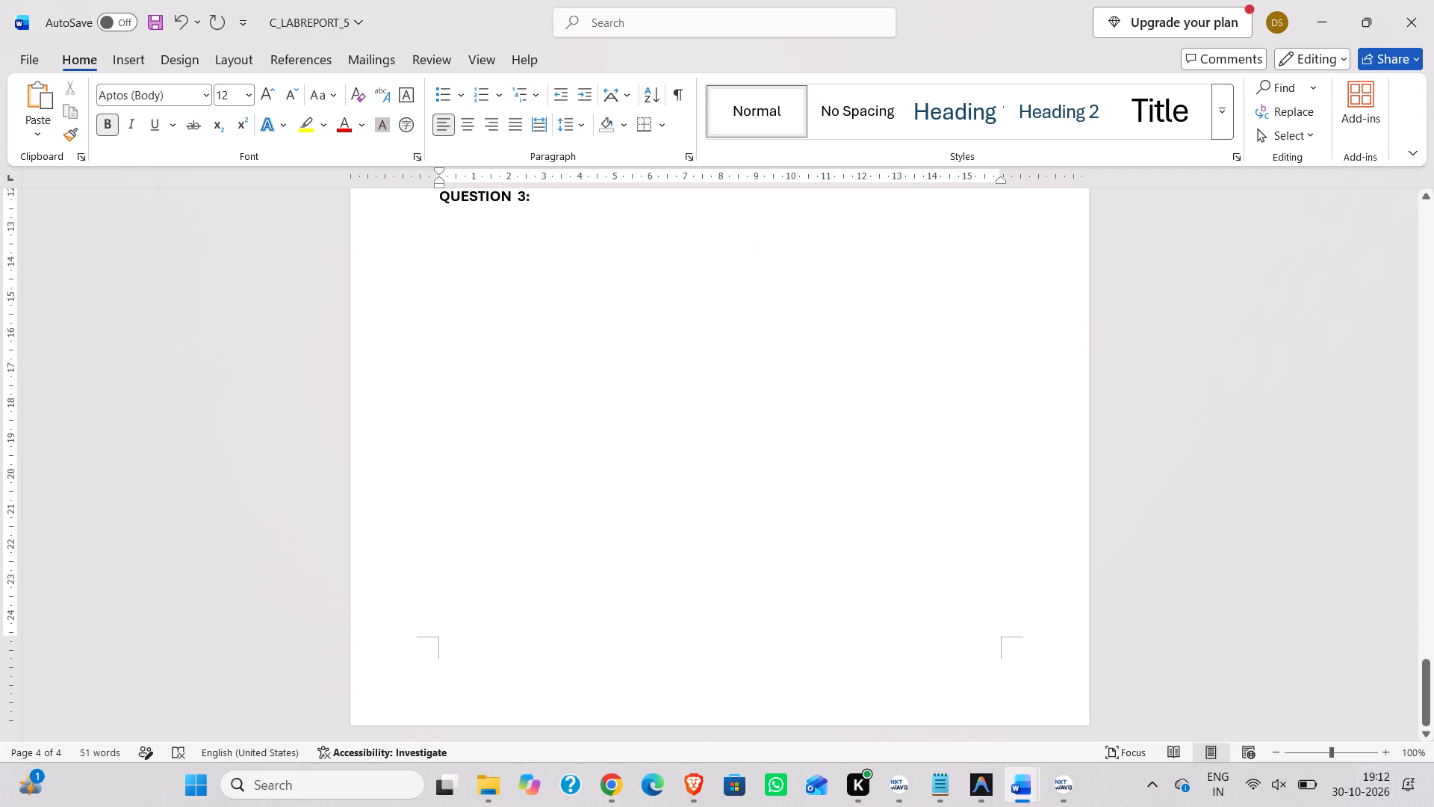
key("alt+Tab")
left_click(733, 18)
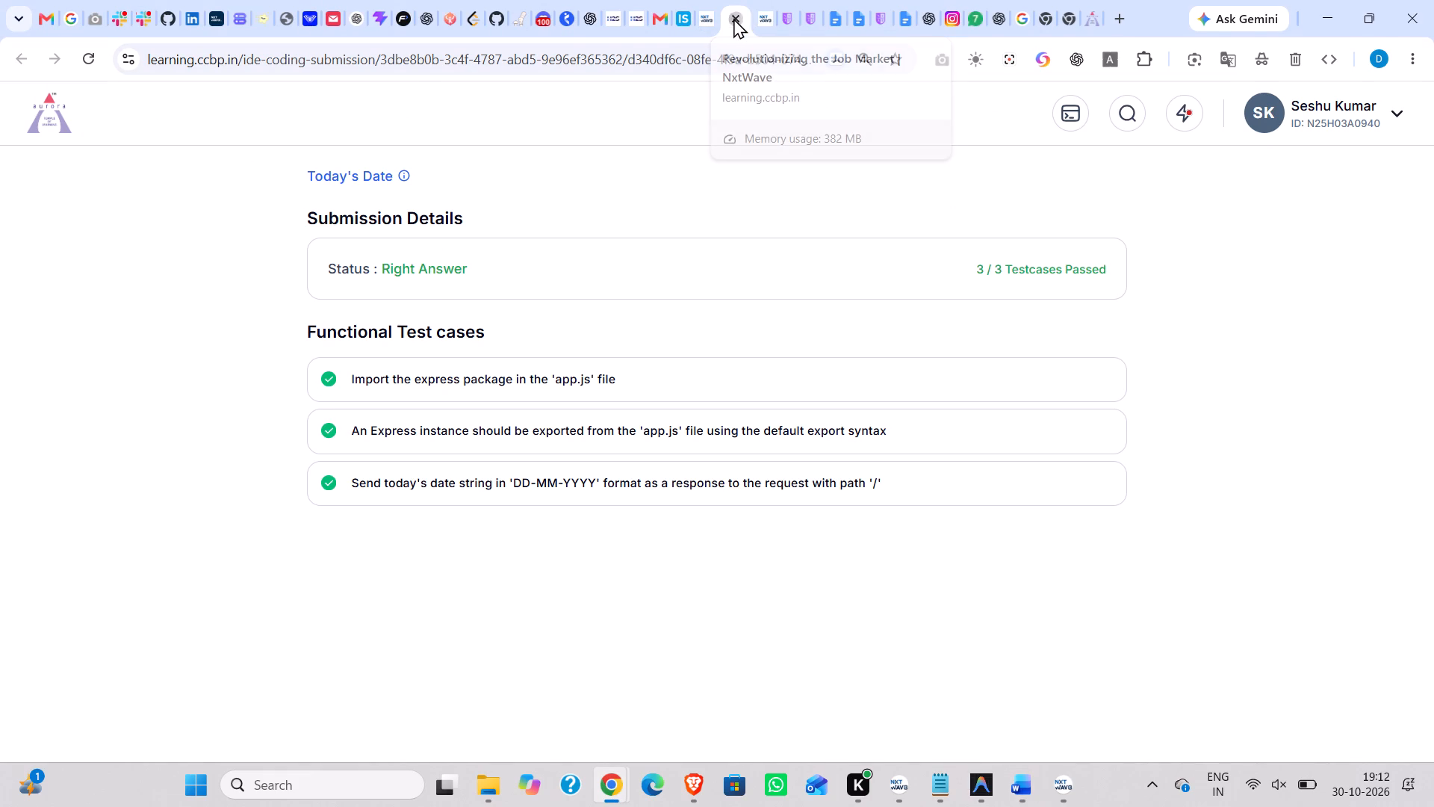
left_click(733, 18)
left_click(709, 17)
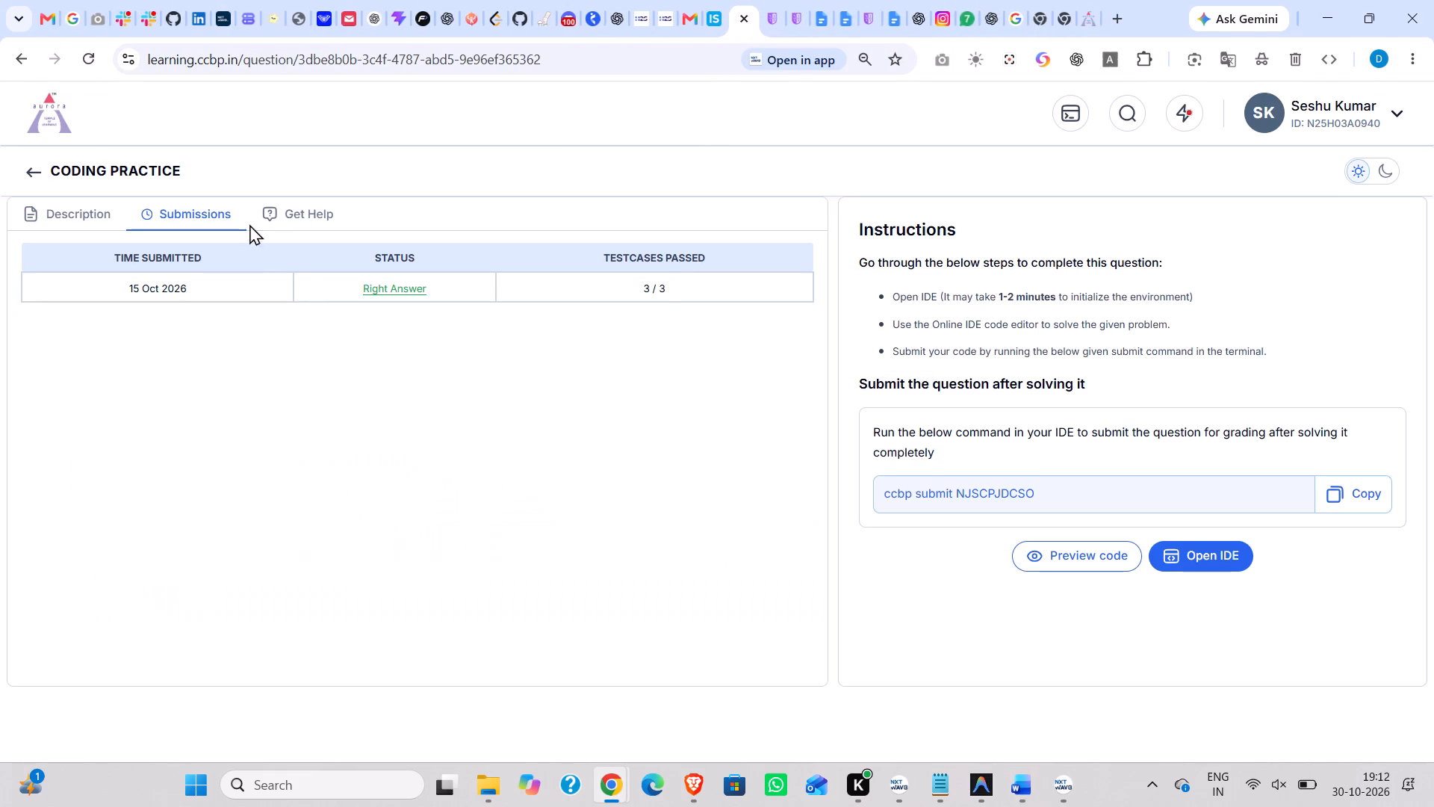
Leave the Today's Date coding practice question and return to its course page.
left_click(32, 176)
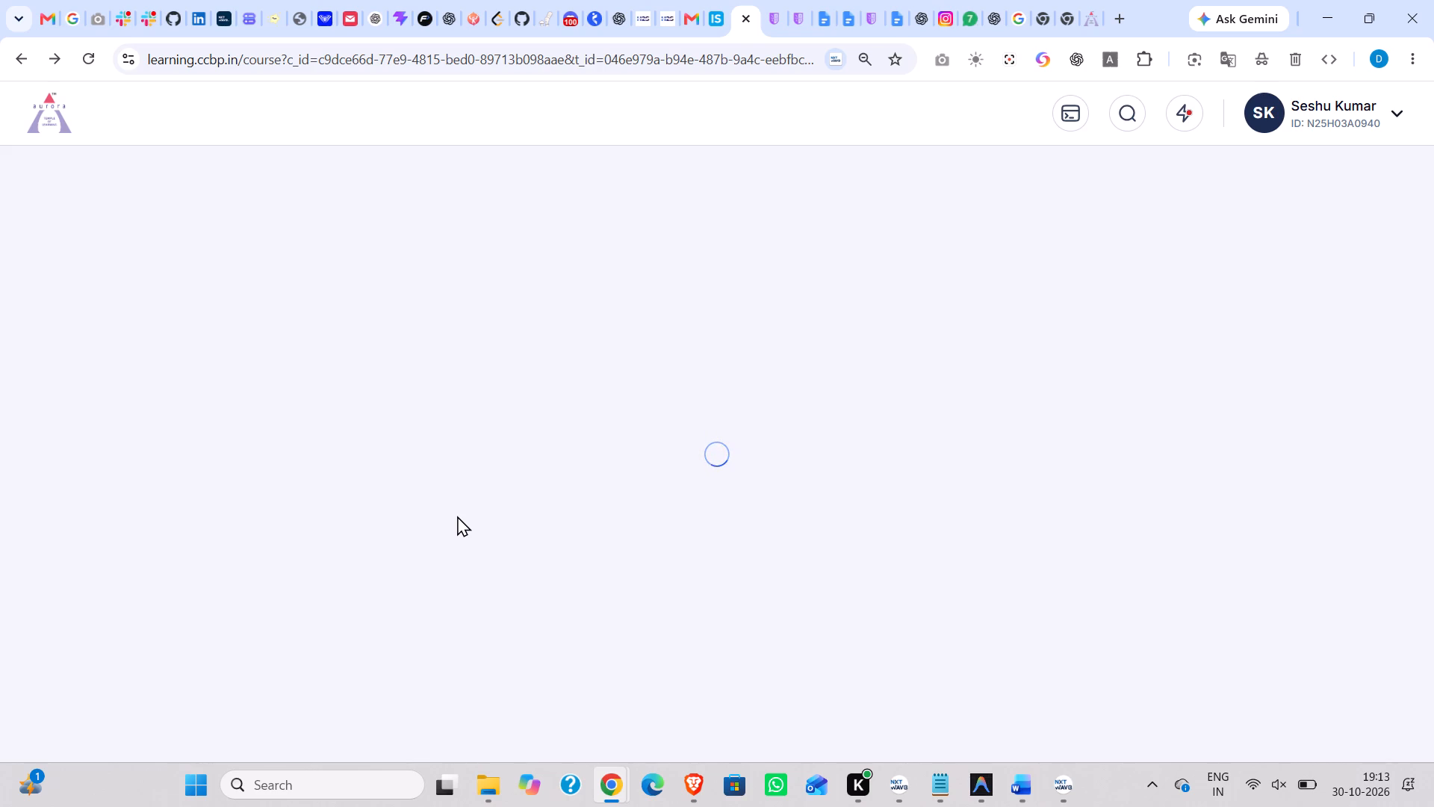
Check the computer's Wi-Fi connection in the list of available networks, leaving the connection as it is.
left_click(1264, 805)
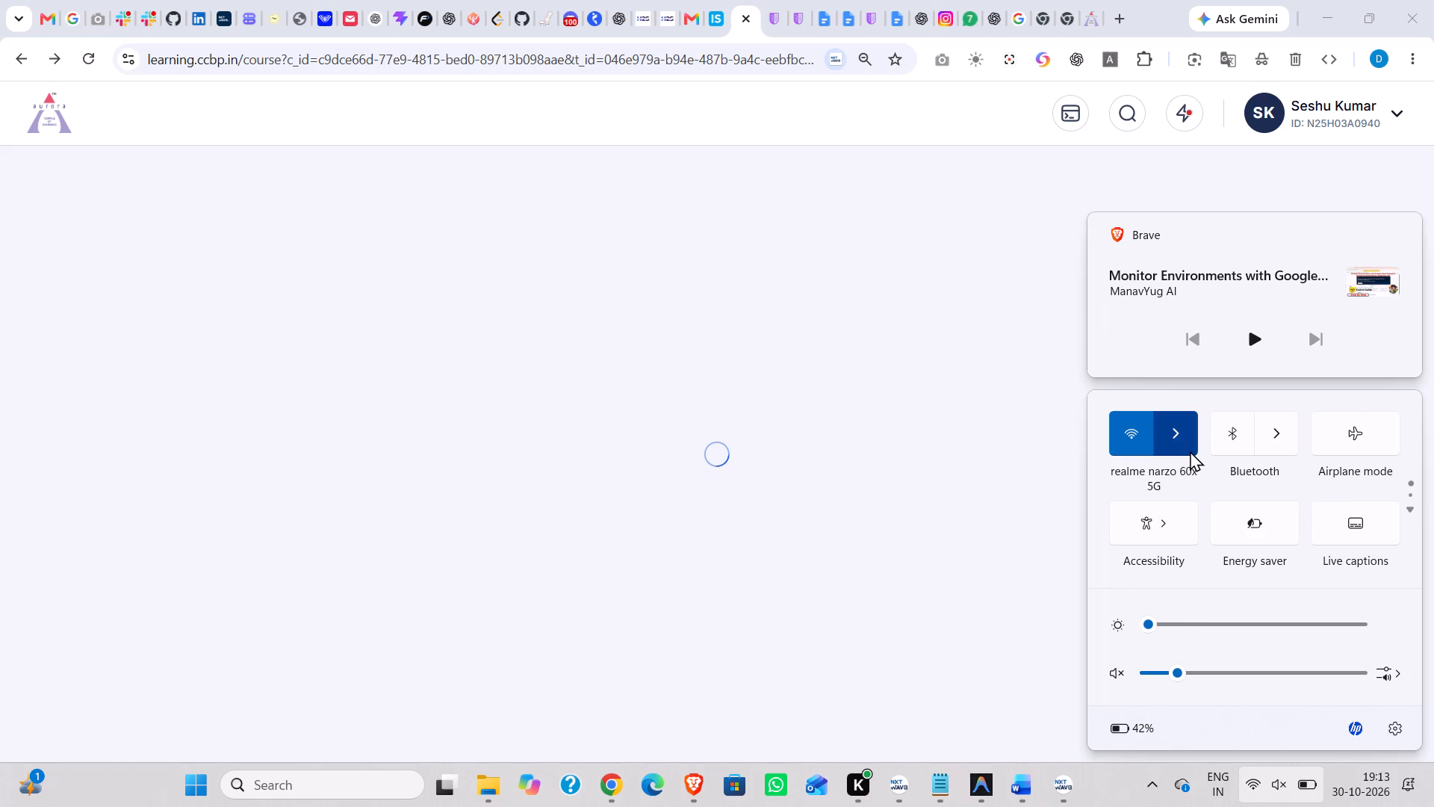
left_click(1187, 443)
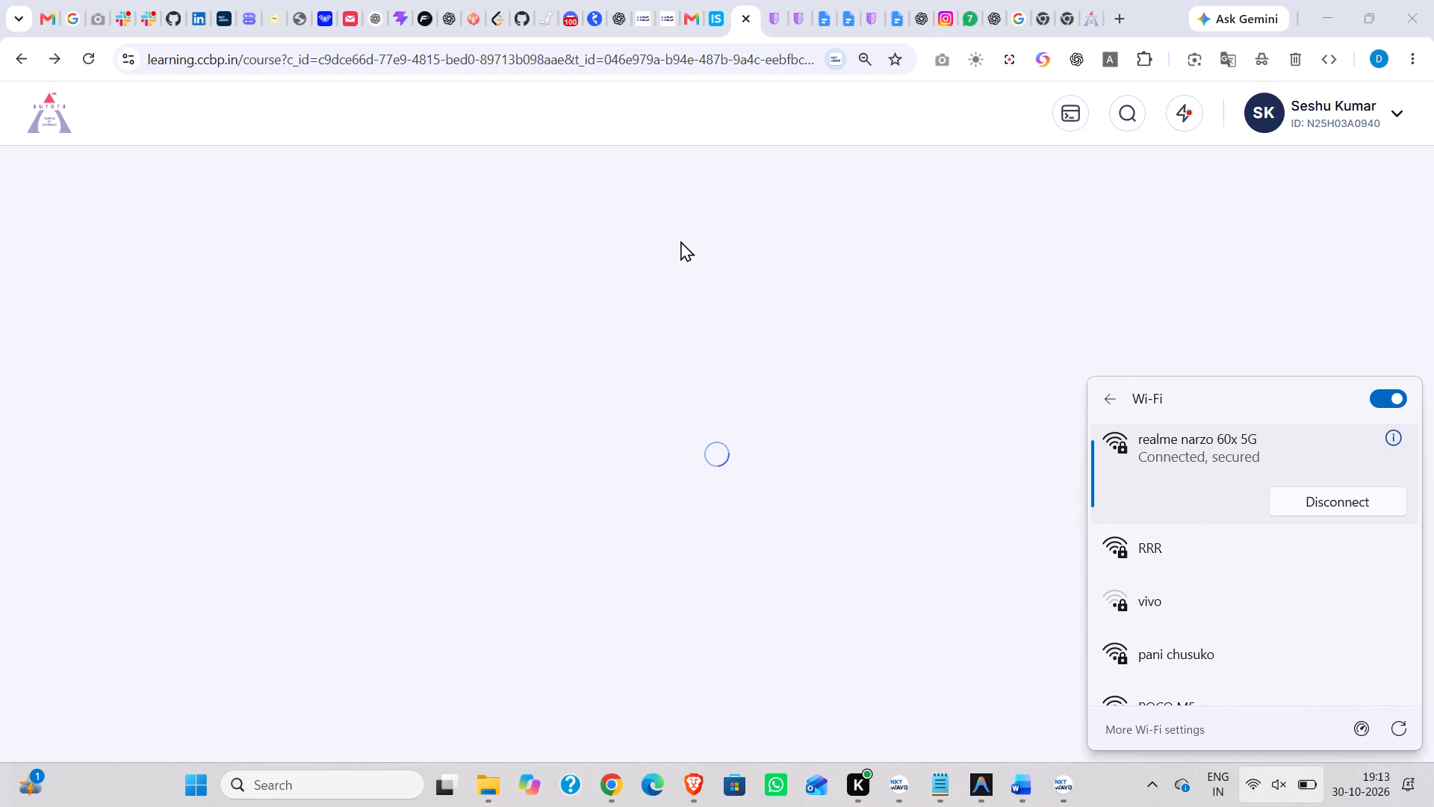
left_click(1051, 253)
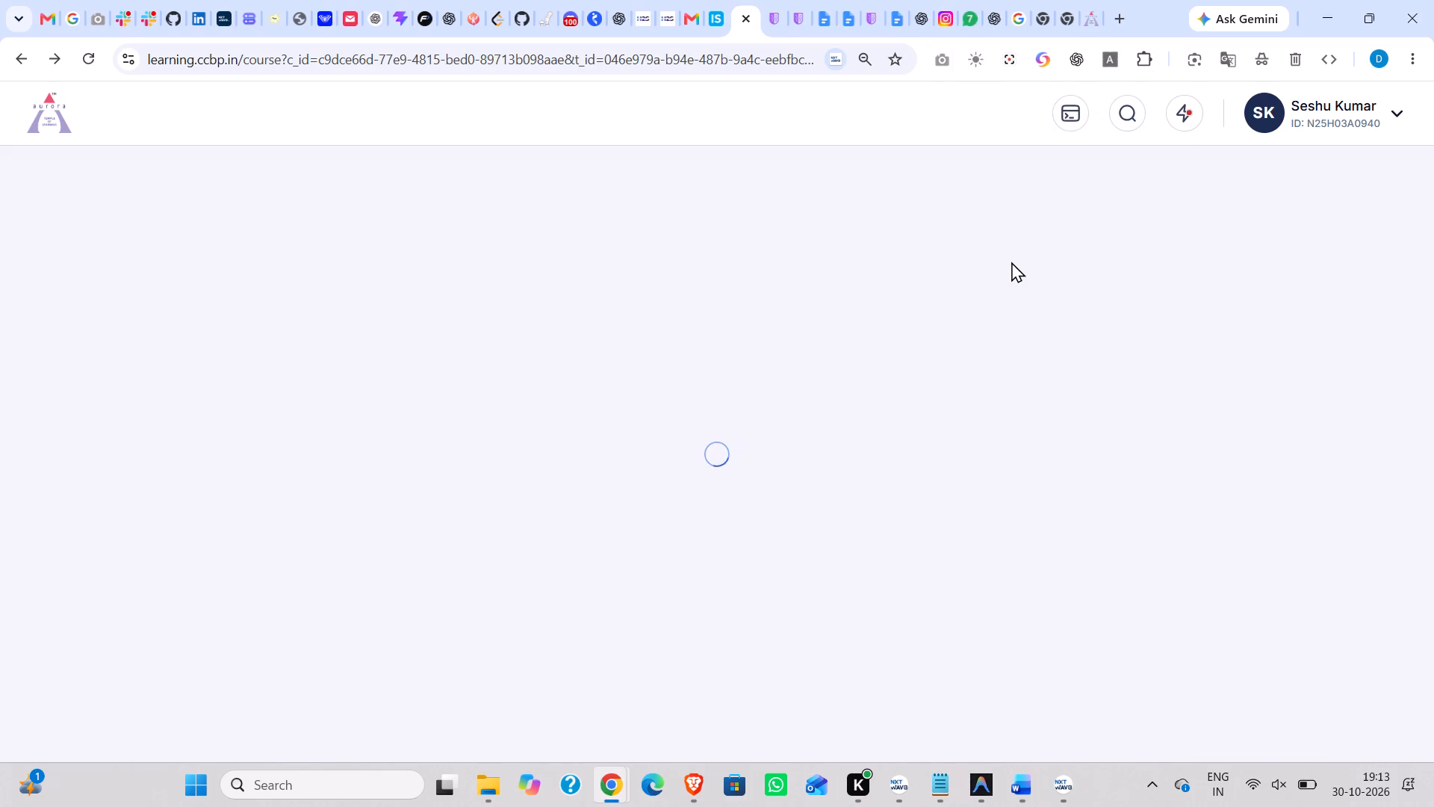
Reload the course page in Chrome.
left_click(81, 58)
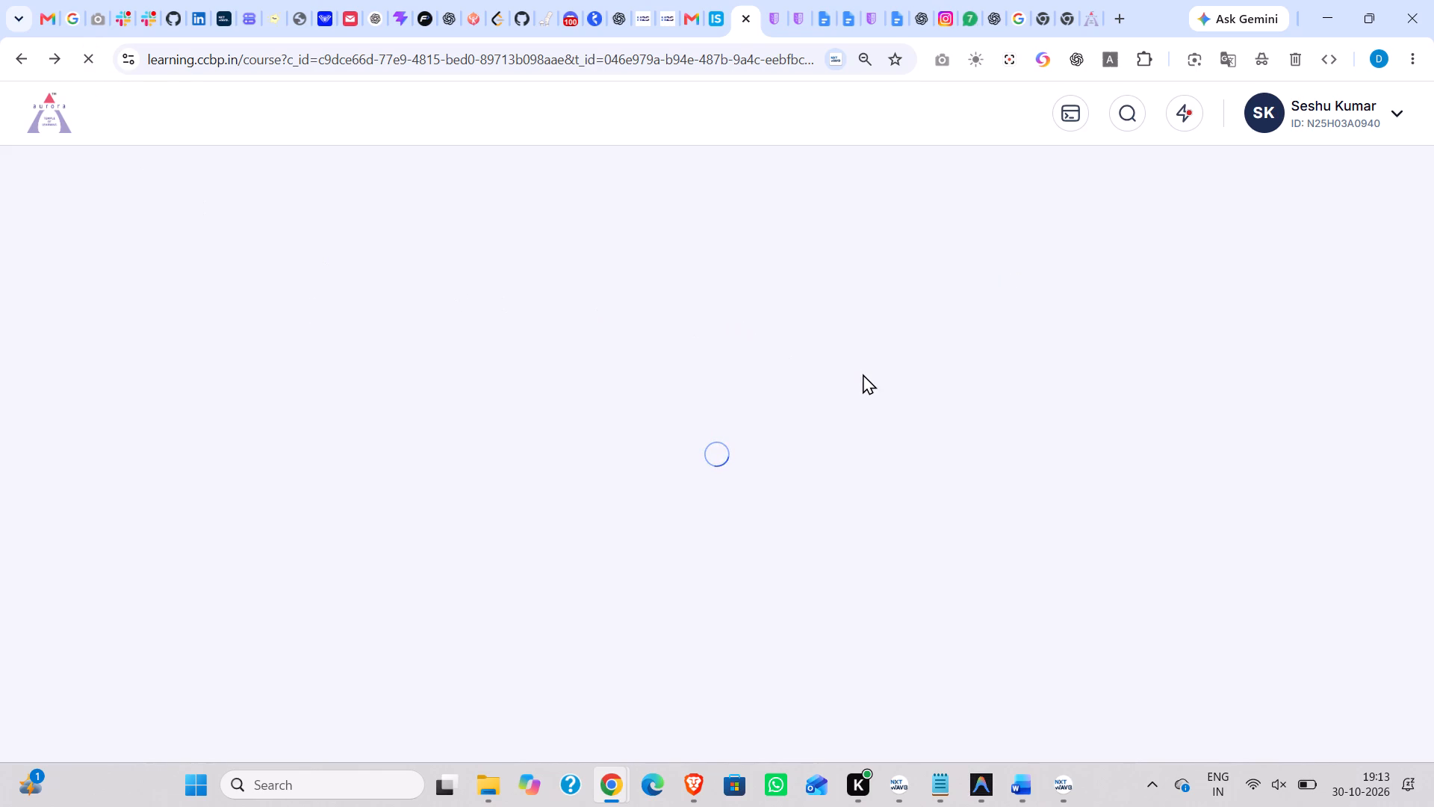
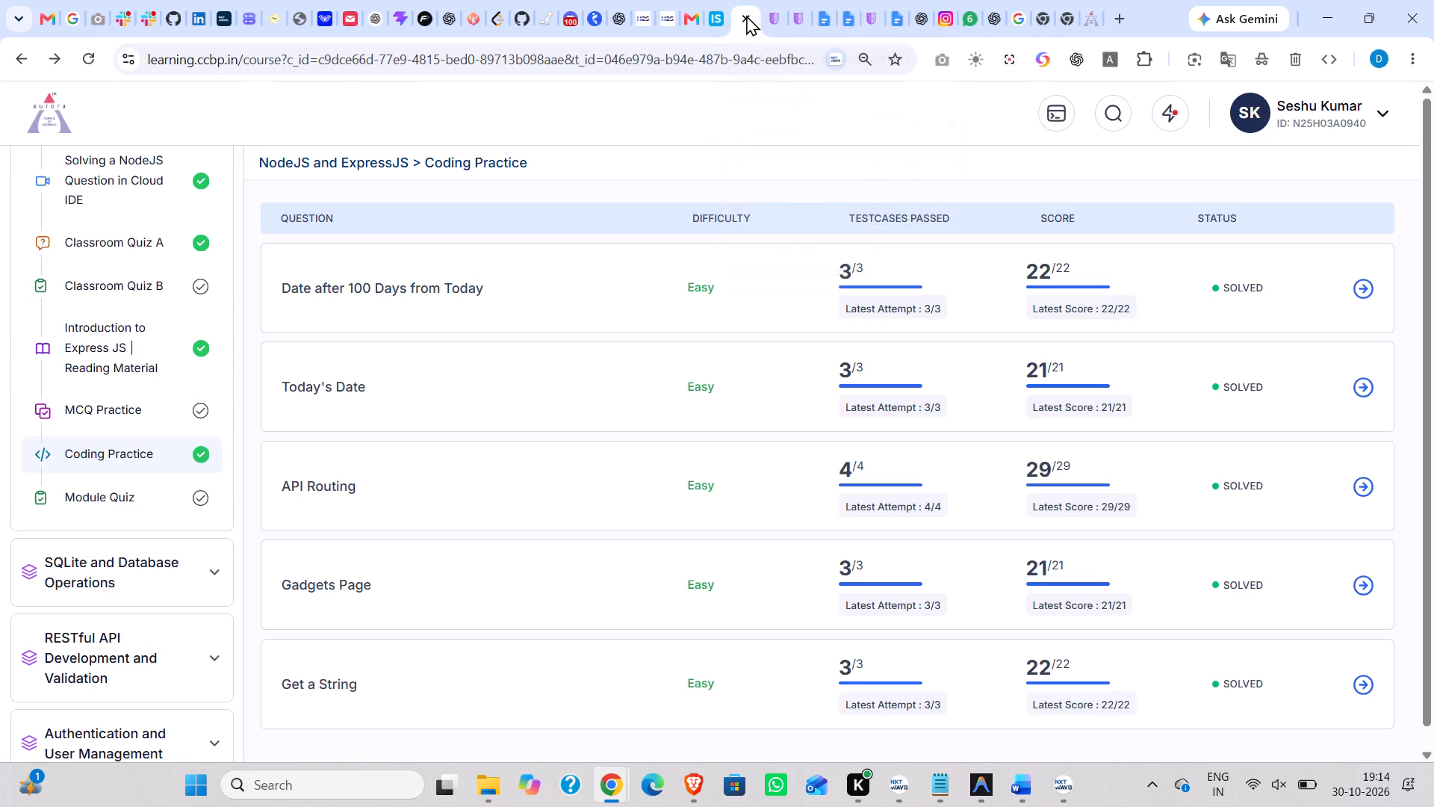
left_click(468, 508)
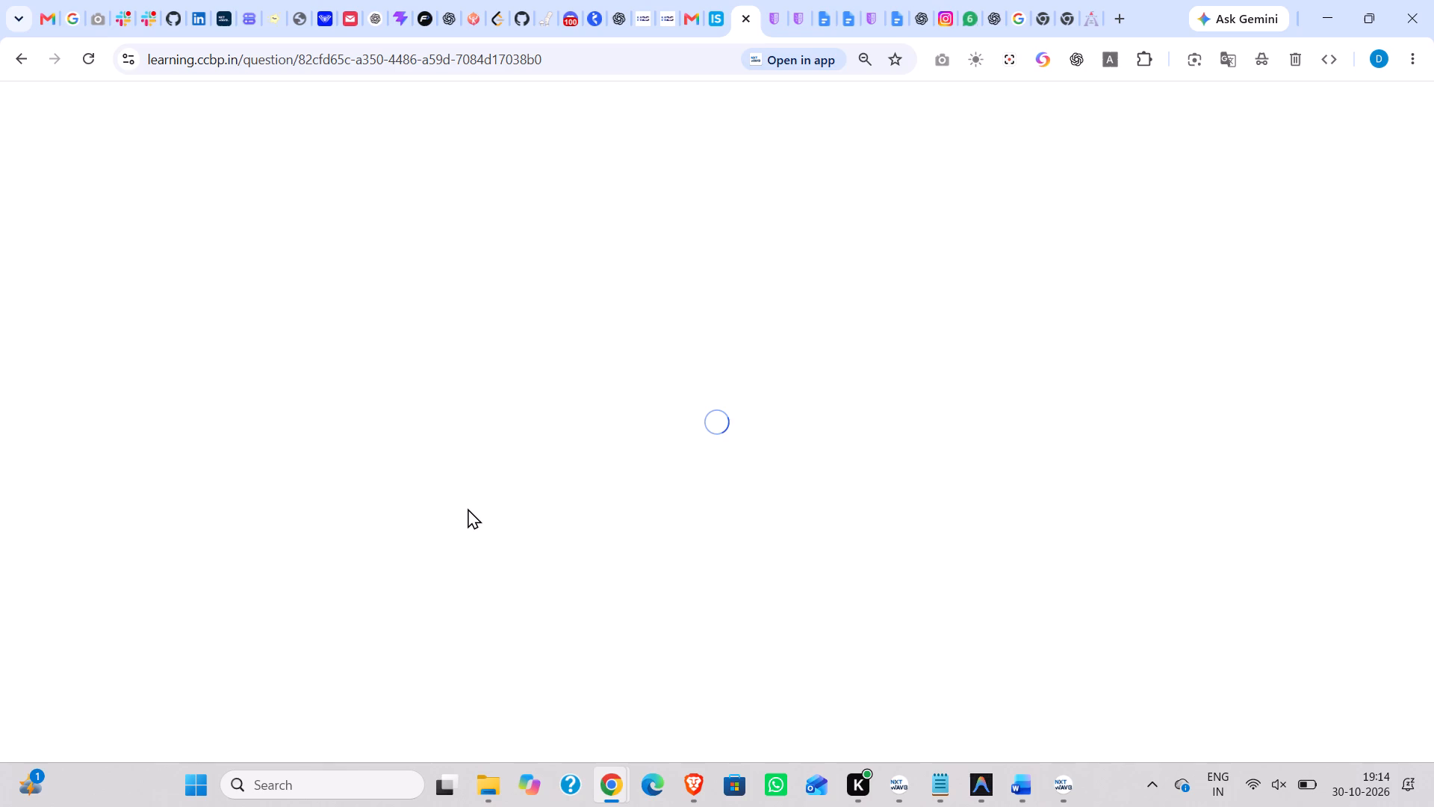
left_click(1000, 21)
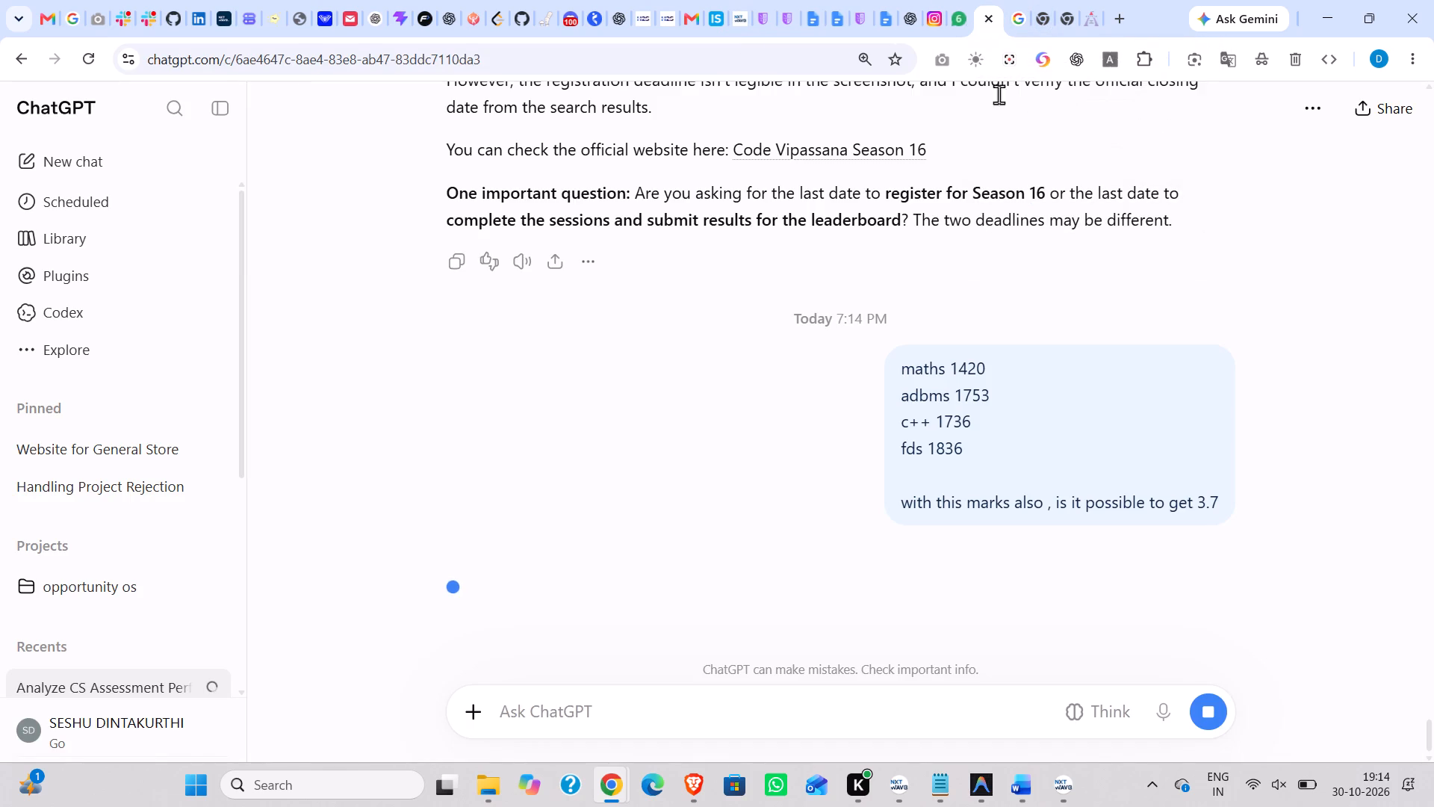
scroll(1027, 244, "down", 2)
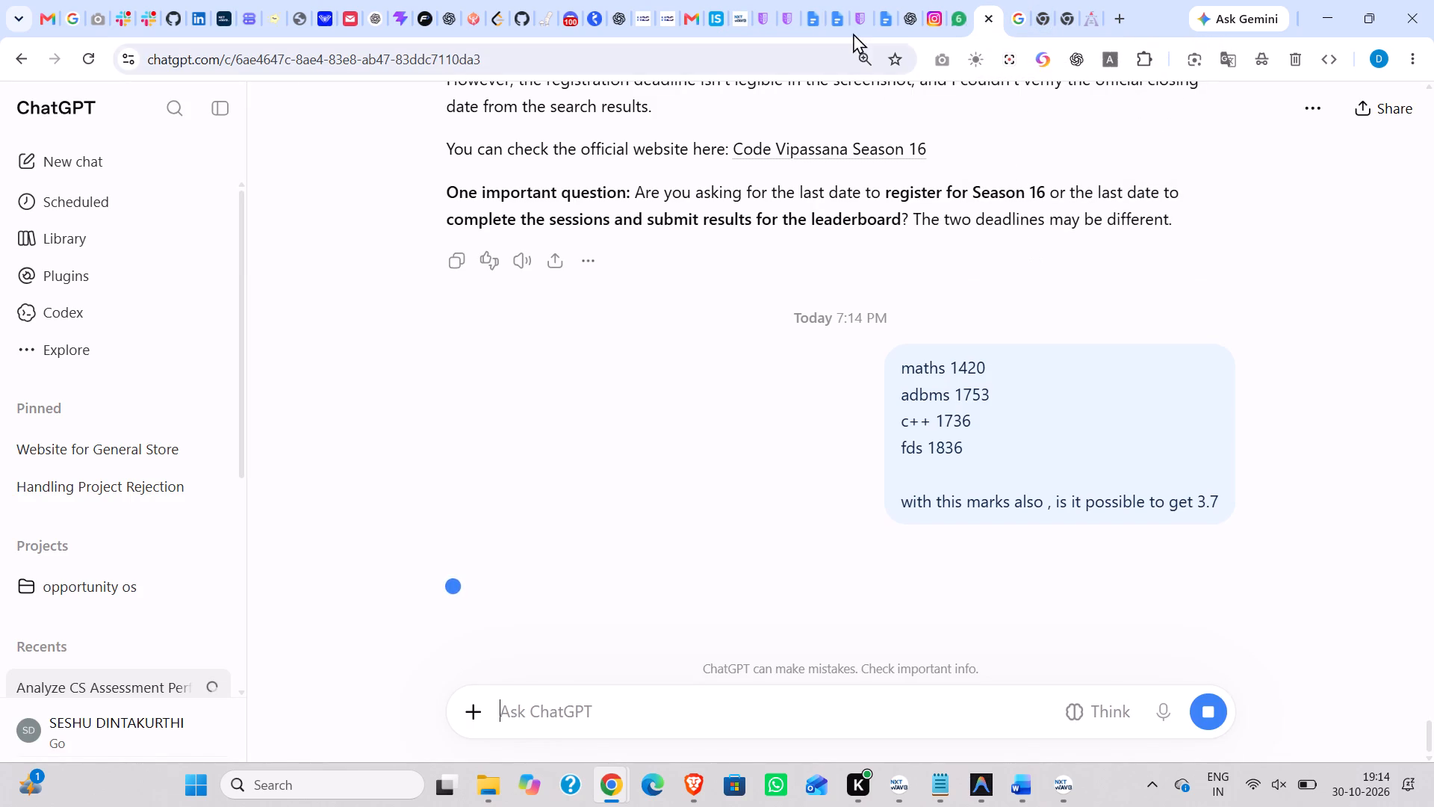
left_click(742, 27)
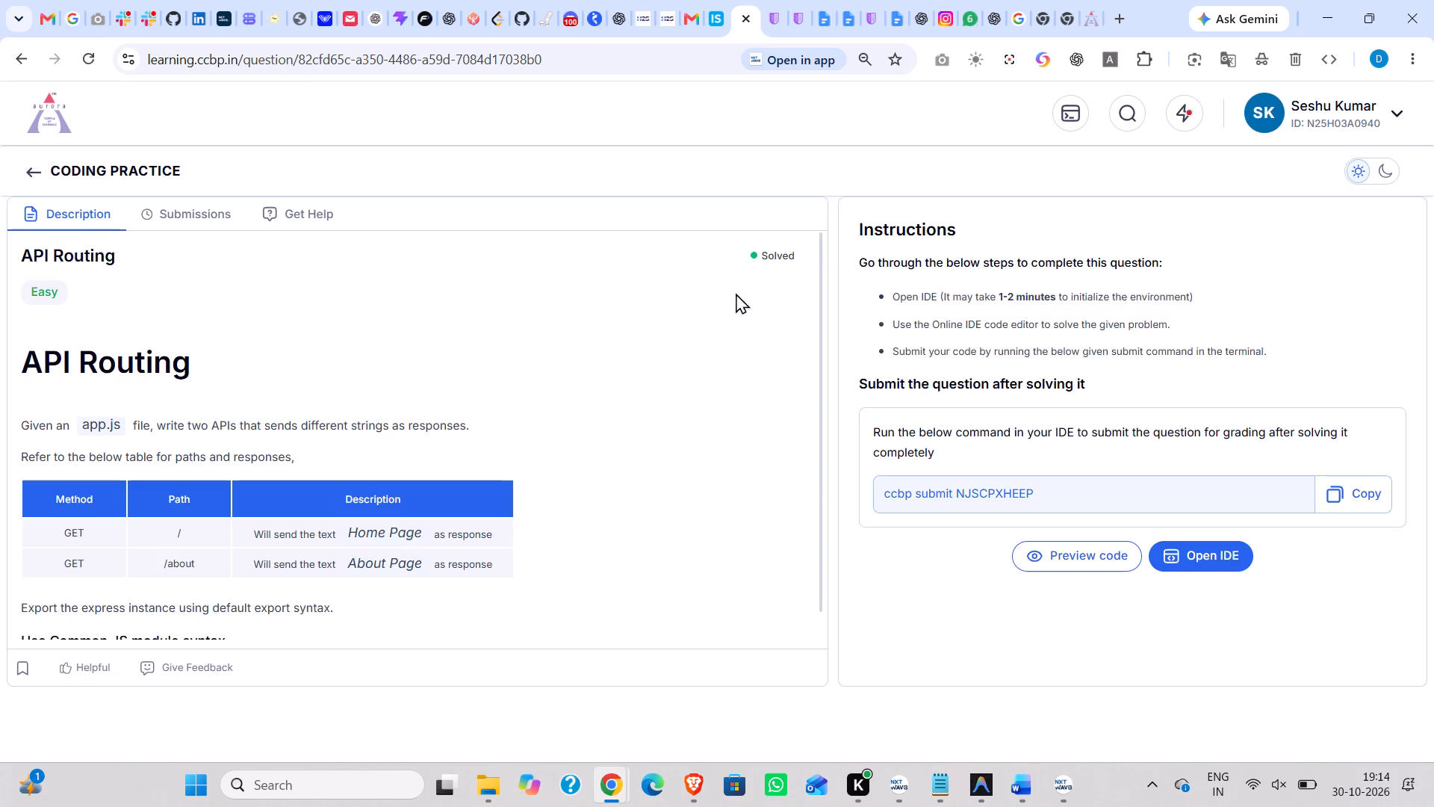
Capture the full API Routing question description and paste the screenshot under the QUESTION 3 heading in Word.
scroll(522, 432, "down", 1, "ctrl")
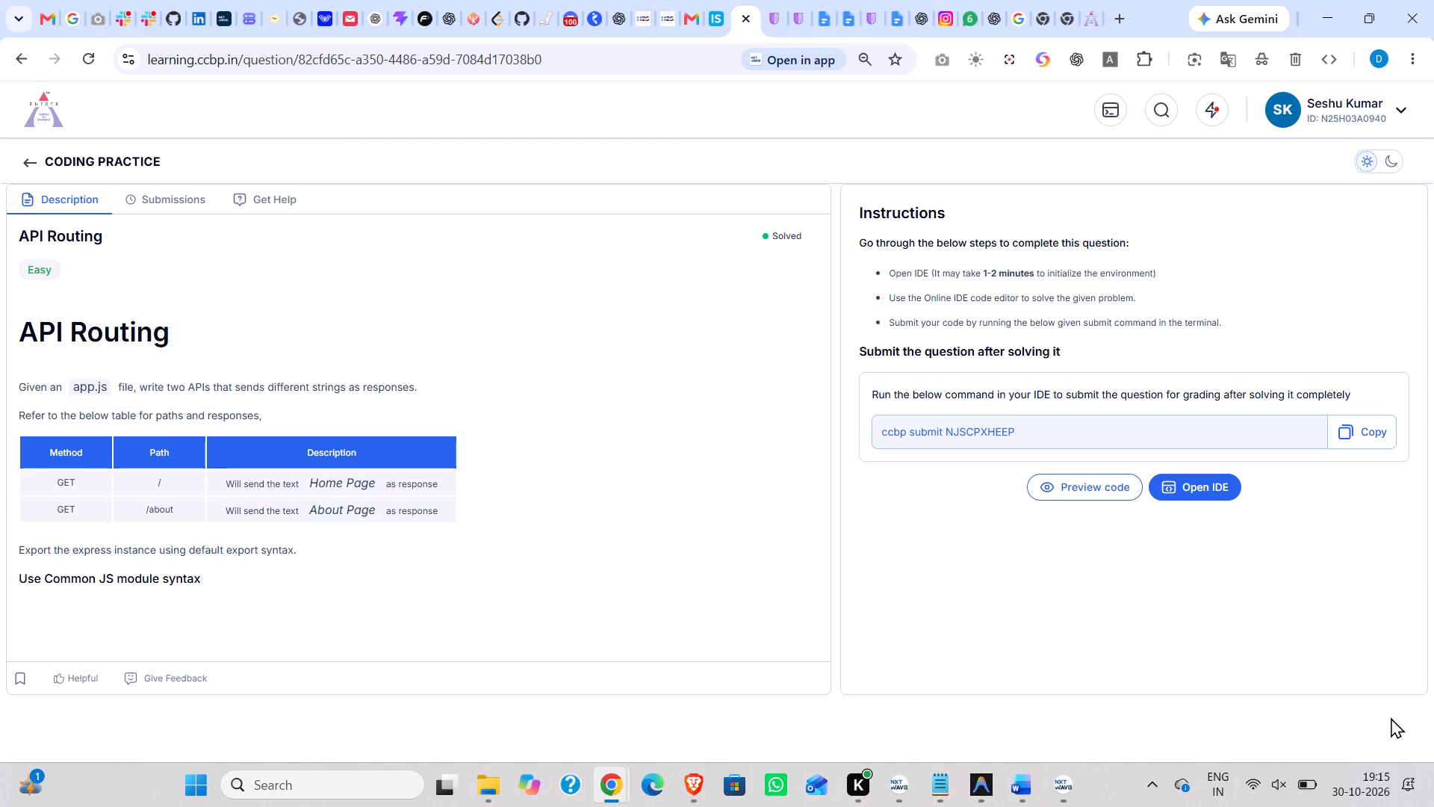
key("Print")
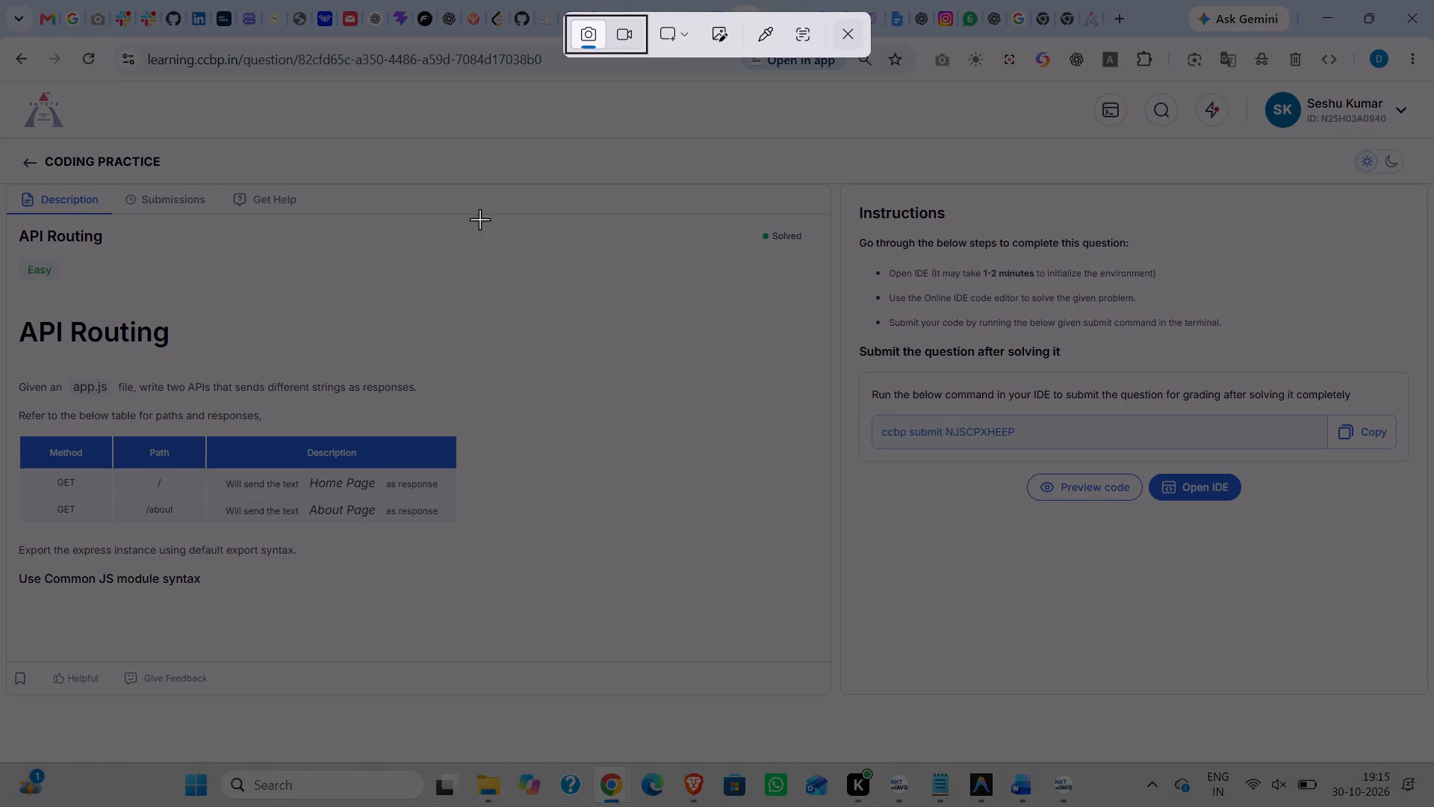
left_click_drag(11, 218, 141, 383)
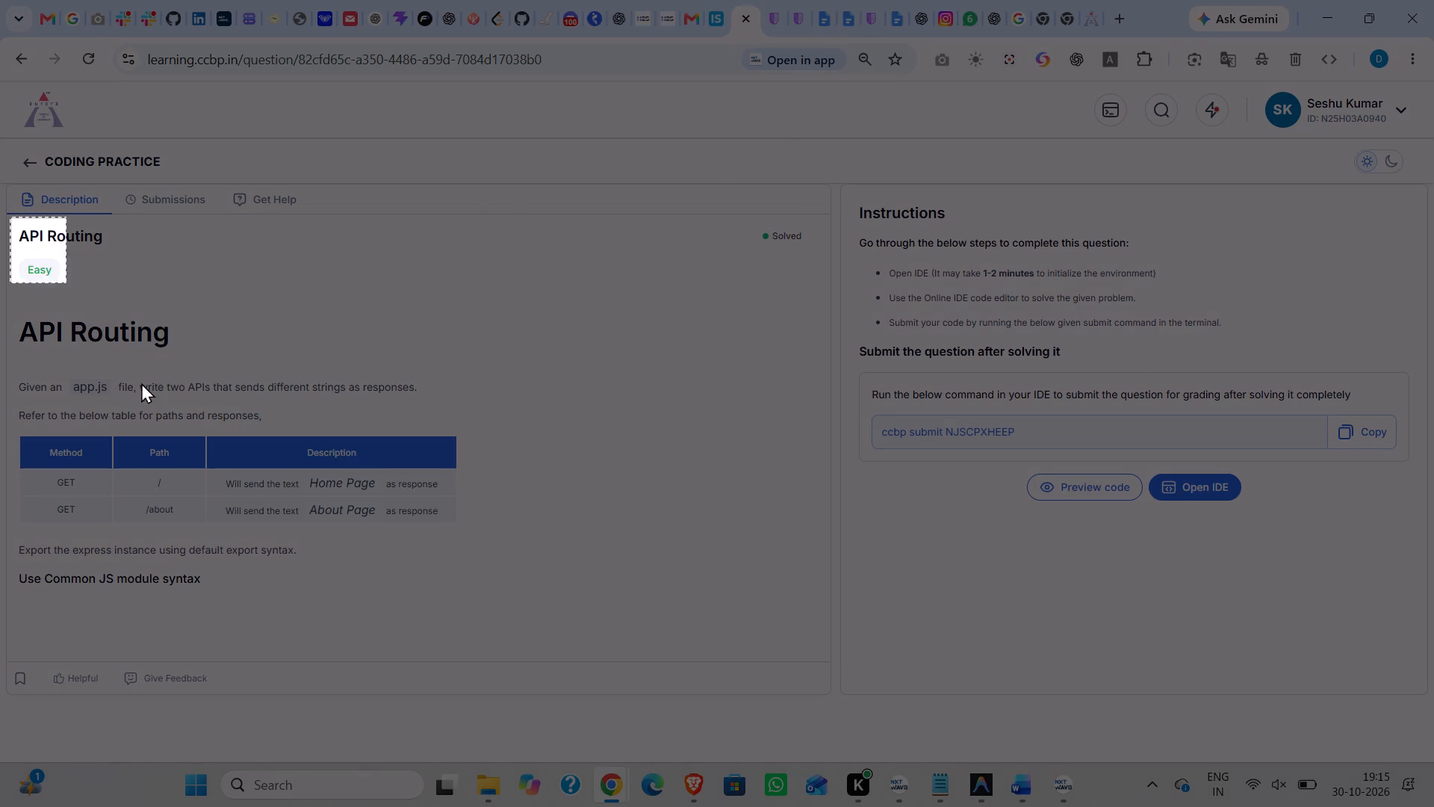
left_click_drag(141, 383, 816, 594)
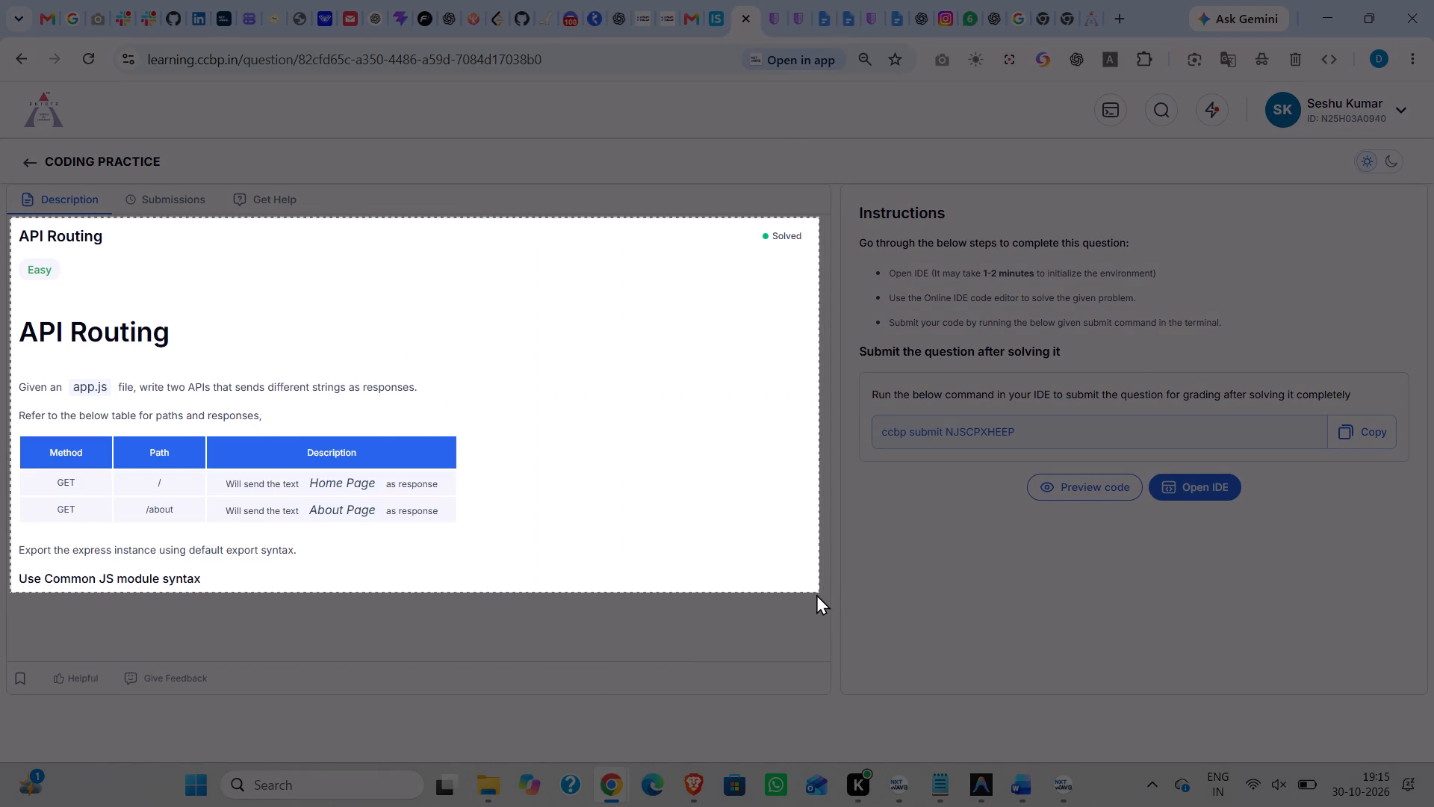
left_click_drag(816, 594, 812, 600)
key("alt+Tab")
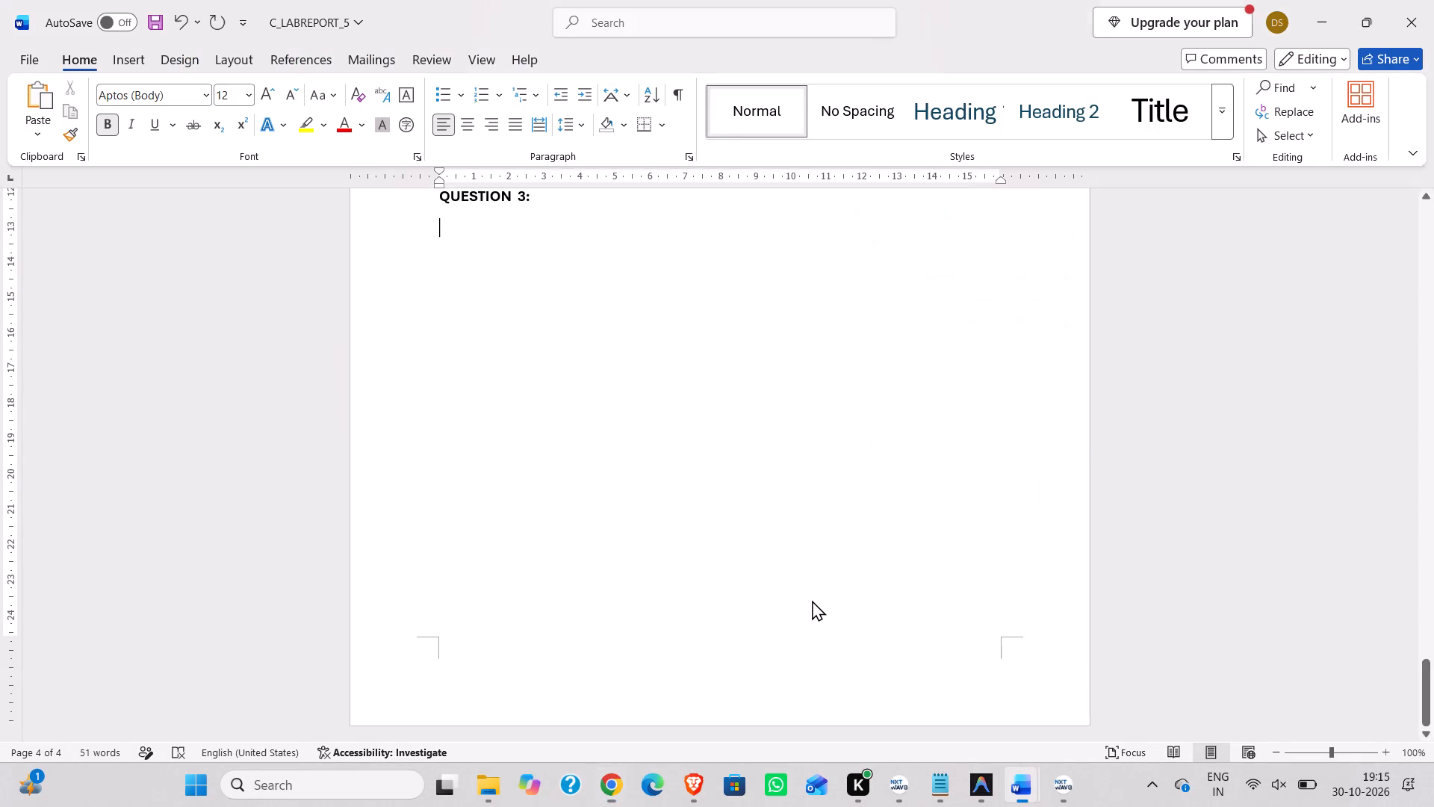
key("ctrl+v")
Widen the pasted API Routing screenshot slightly beyond the text margin.
scroll(742, 609, "up", 2)
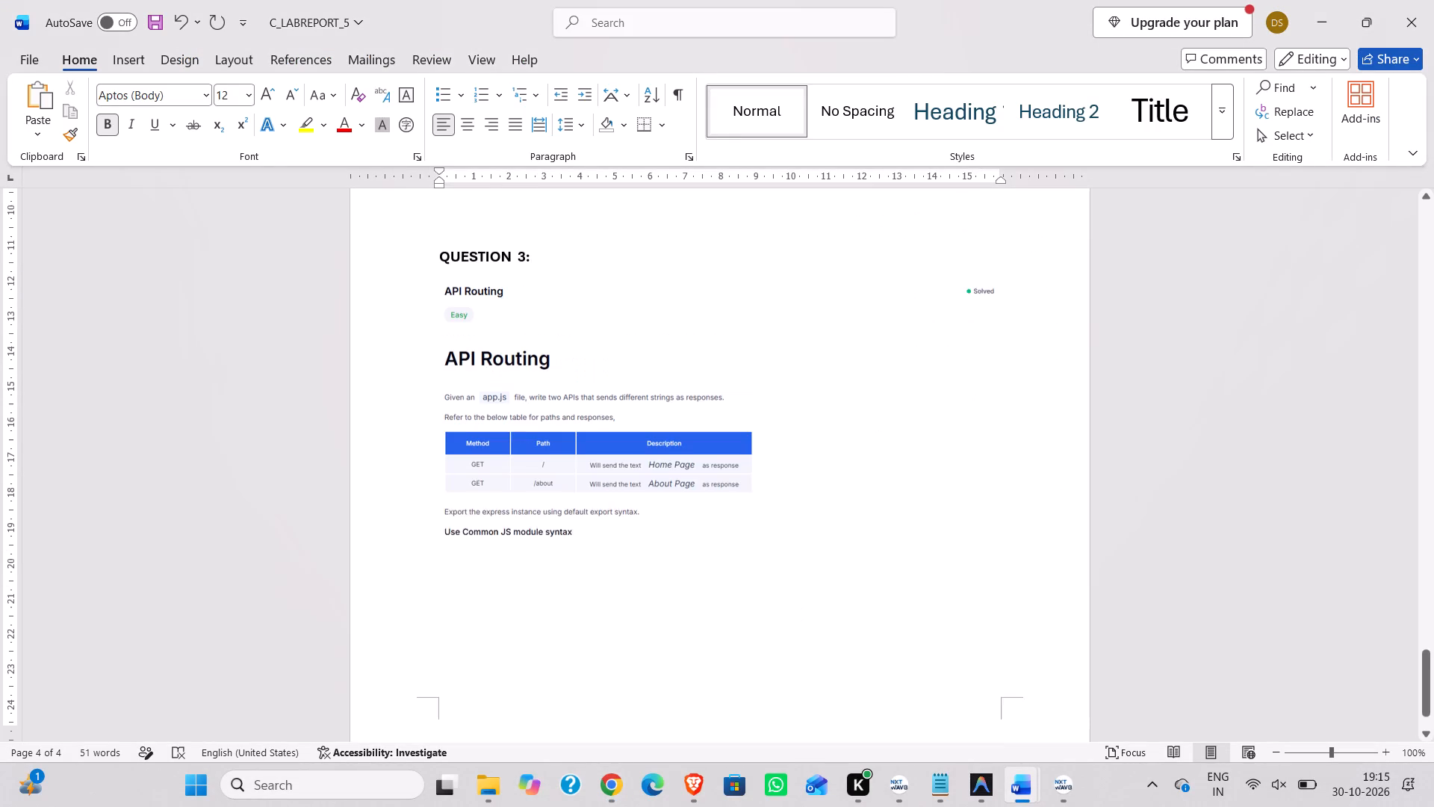
left_click(632, 535)
left_click_drag(1001, 439, 1016, 439)
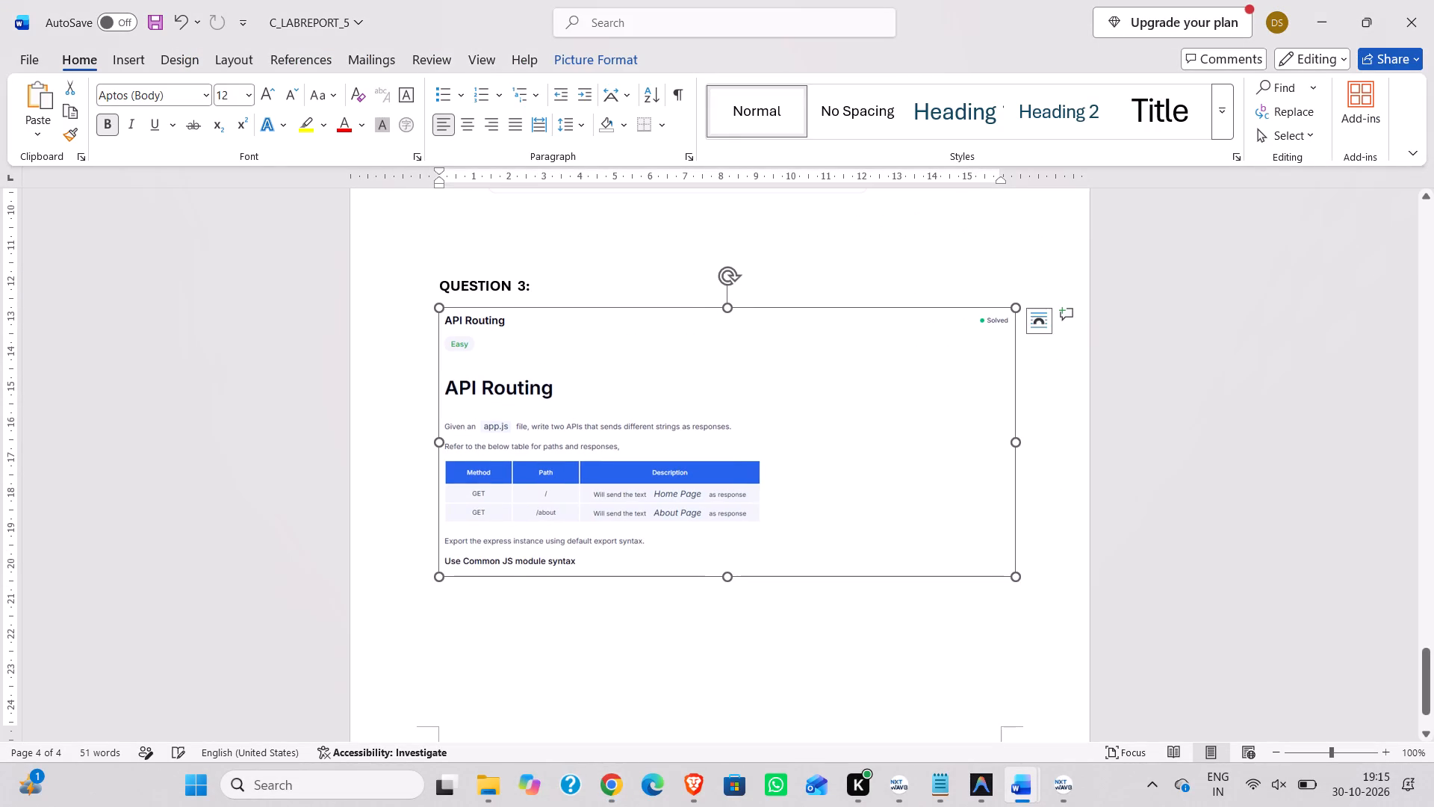
Stretch the Today's Date test case screenshot slightly taller from its lower edge.
scroll(728, 534, "up", 11)
left_click(701, 578)
scroll(657, 548, "down", 4)
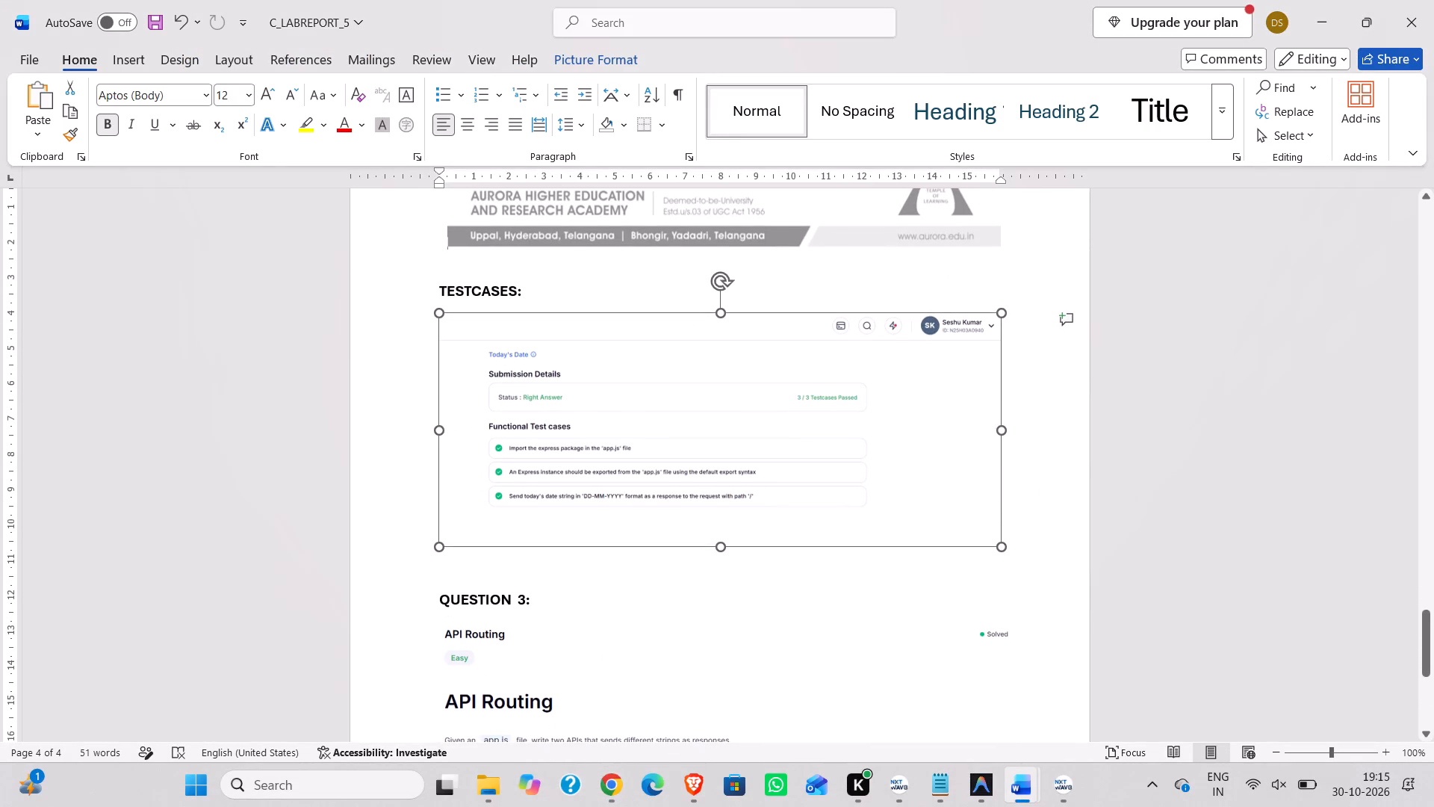
left_click_drag(721, 548, 721, 572)
left_click(797, 491)
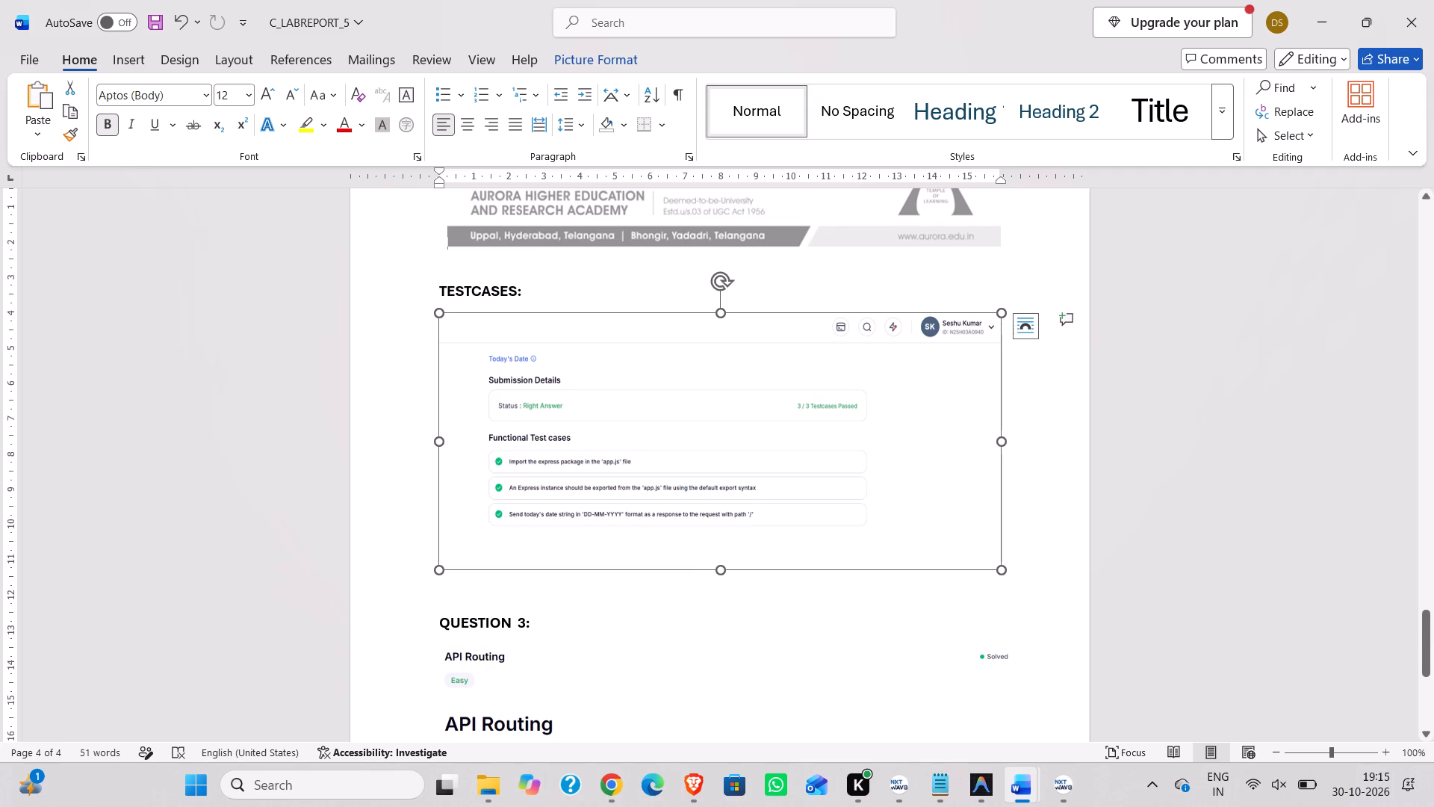
Insert an empty line above the QUESTION 3 heading.
scroll(509, 567, "down", 4)
left_click(440, 450)
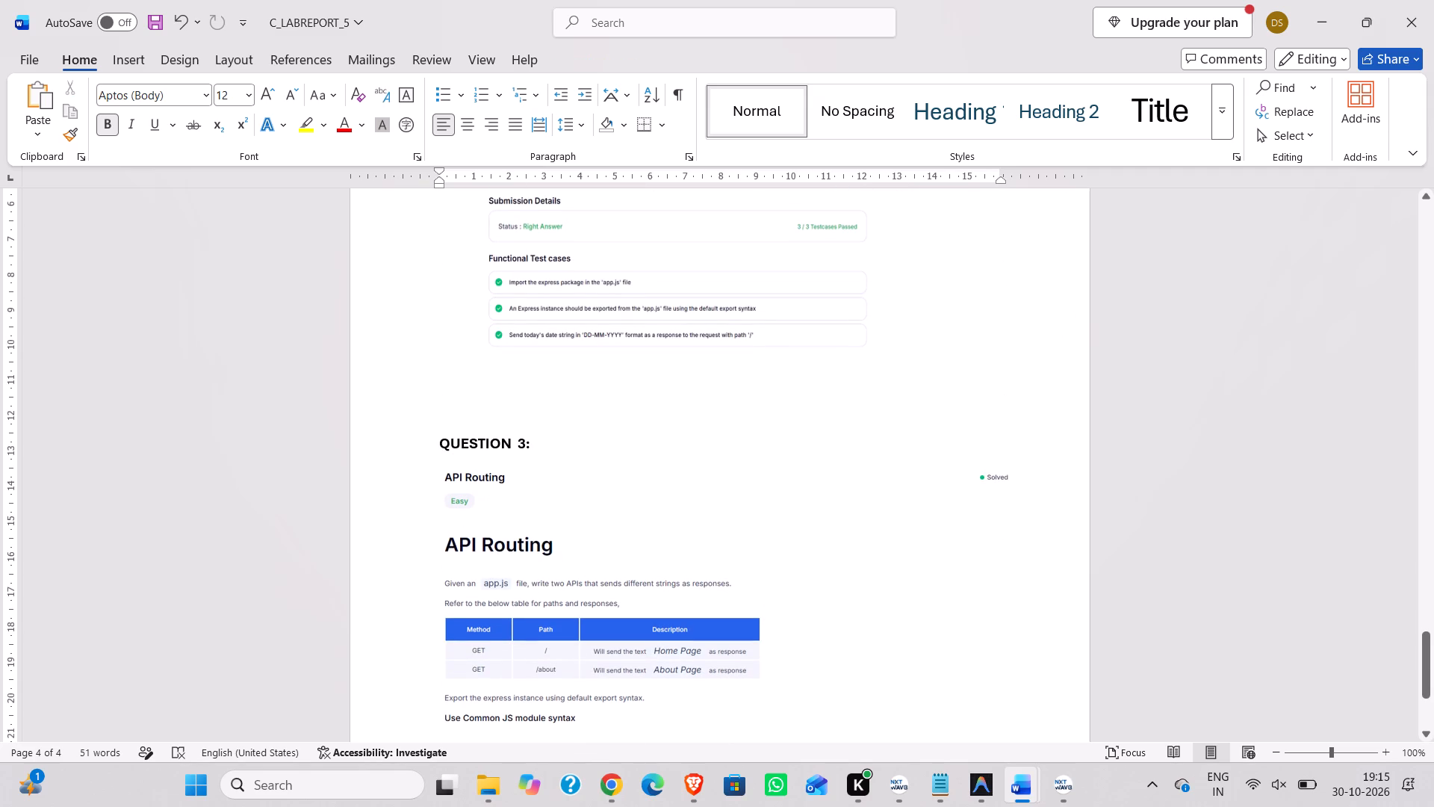
key("Return")
Widen the API Routing question screenshot a little more and check the layout around it.
scroll(630, 515, "down", 5)
left_click(630, 515)
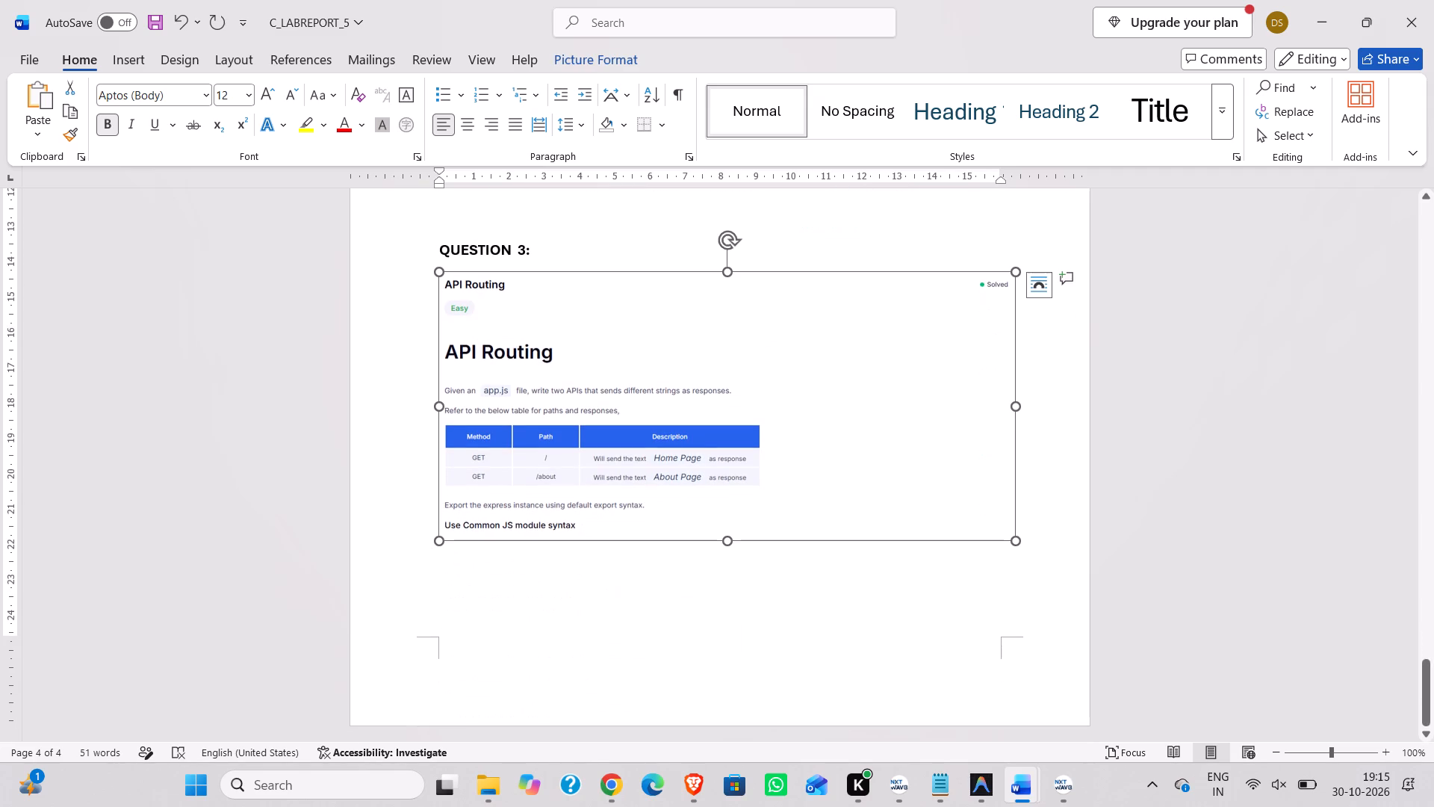
left_click_drag(1011, 409, 1019, 409)
scroll(668, 546, "down", 1)
scroll(677, 567, "up", 5)
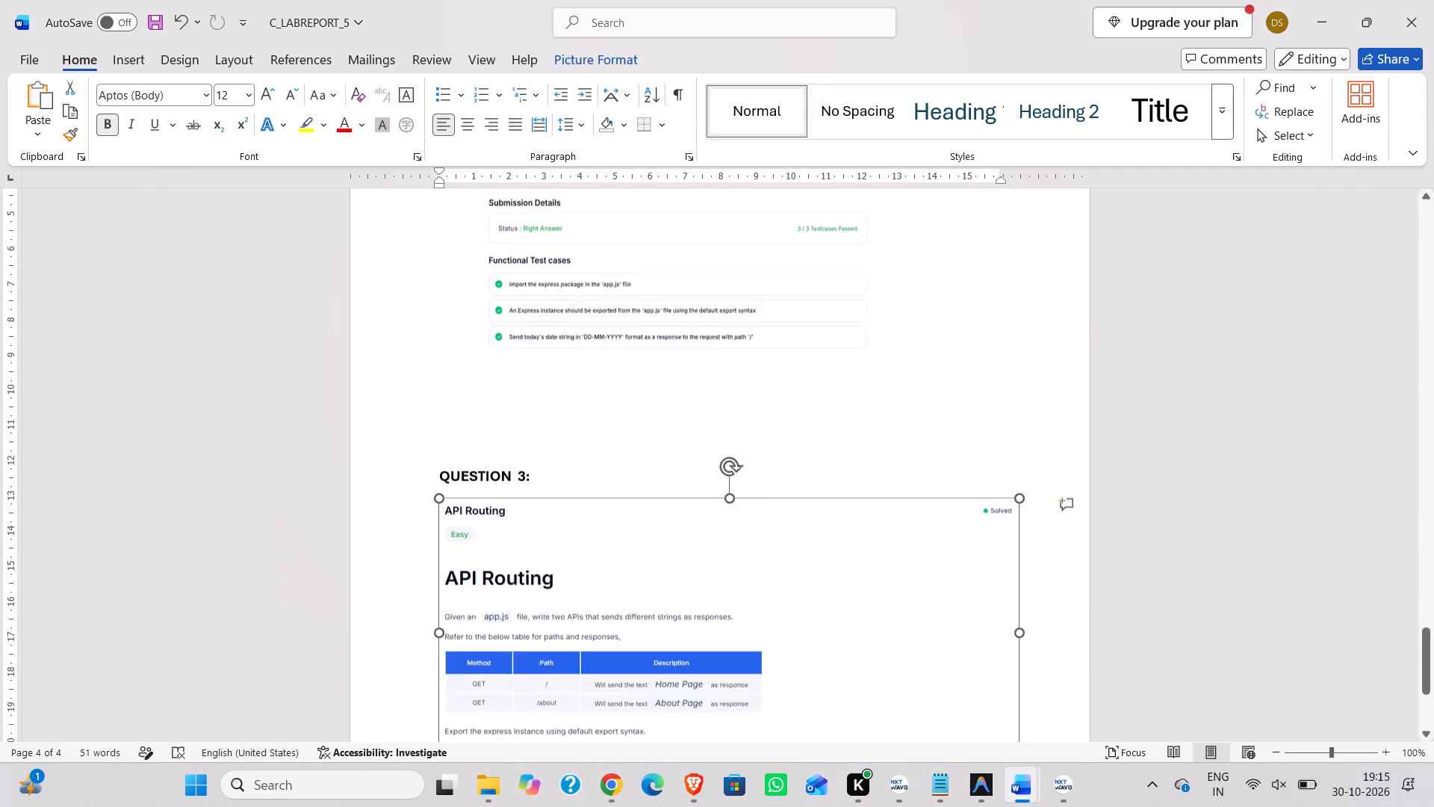
scroll(706, 623, "up", 5)
scroll(671, 538, "down", 18)
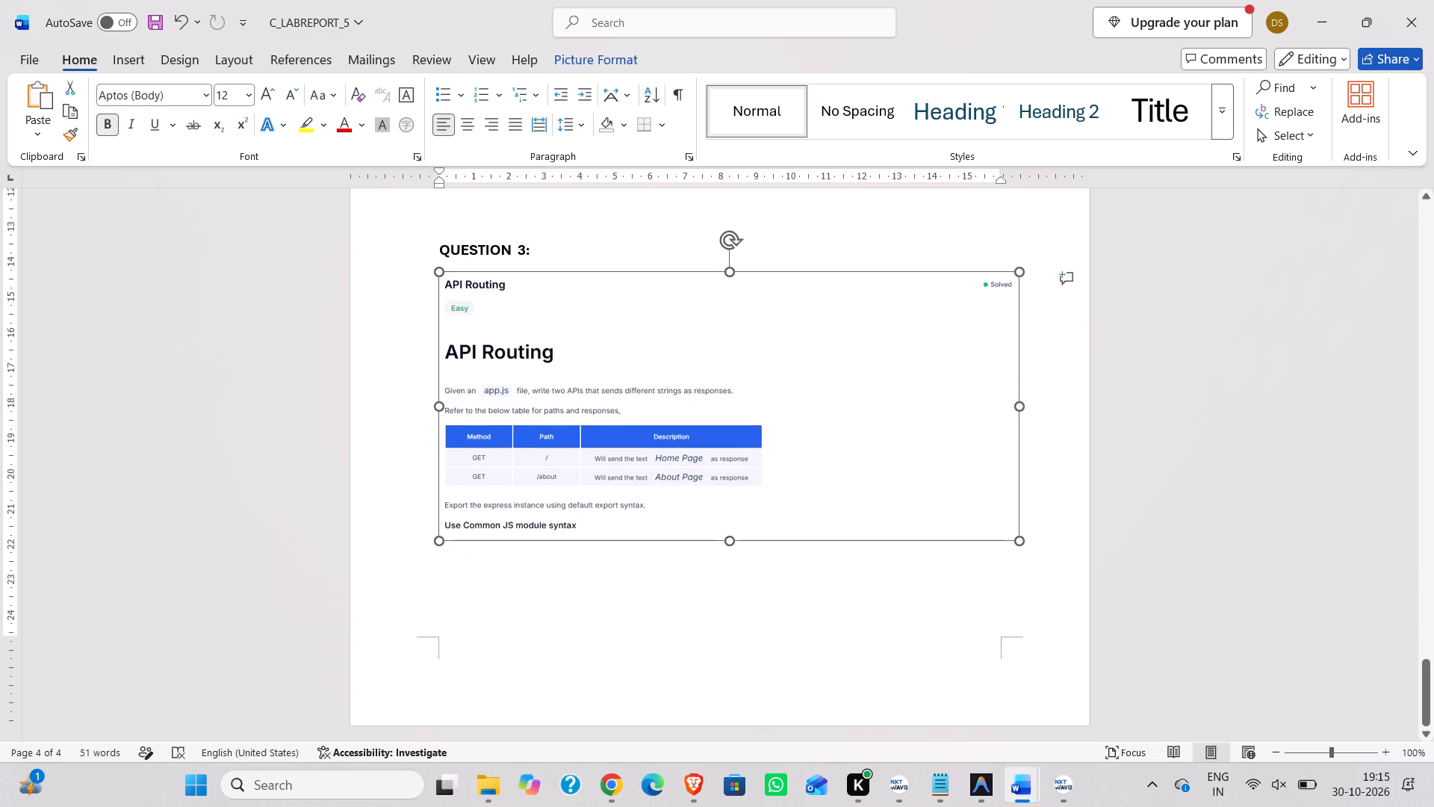
Add the heading "CODE:" at the top of a new page after the API Routing screenshot, leaving an empty line beneath it.
left_click(673, 598)
left_click(1014, 520)
left_click(1029, 522)
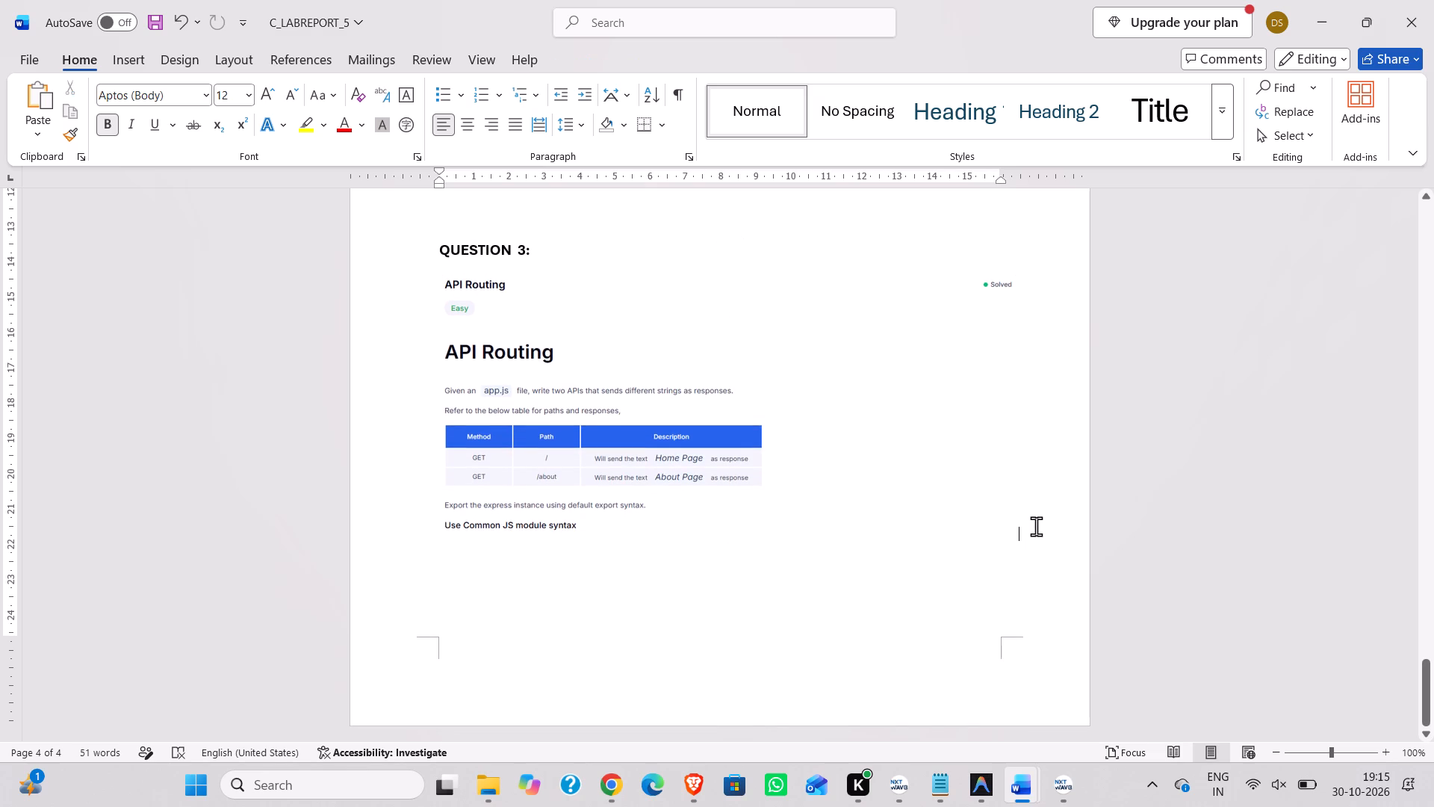
key("Return")
key("Return")
key("Return")
key("Return")
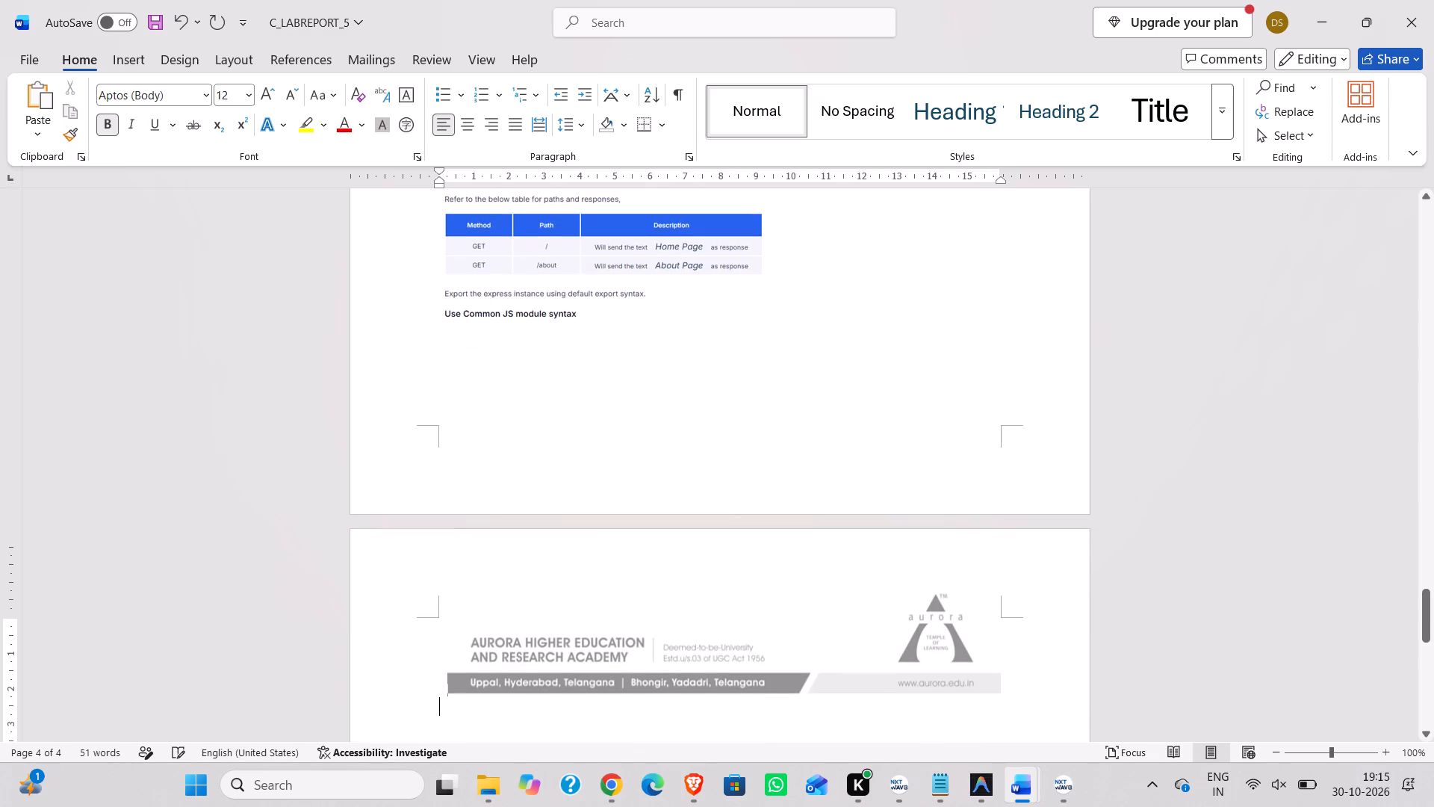
key("Return")
type("CODE:")
key("Return")
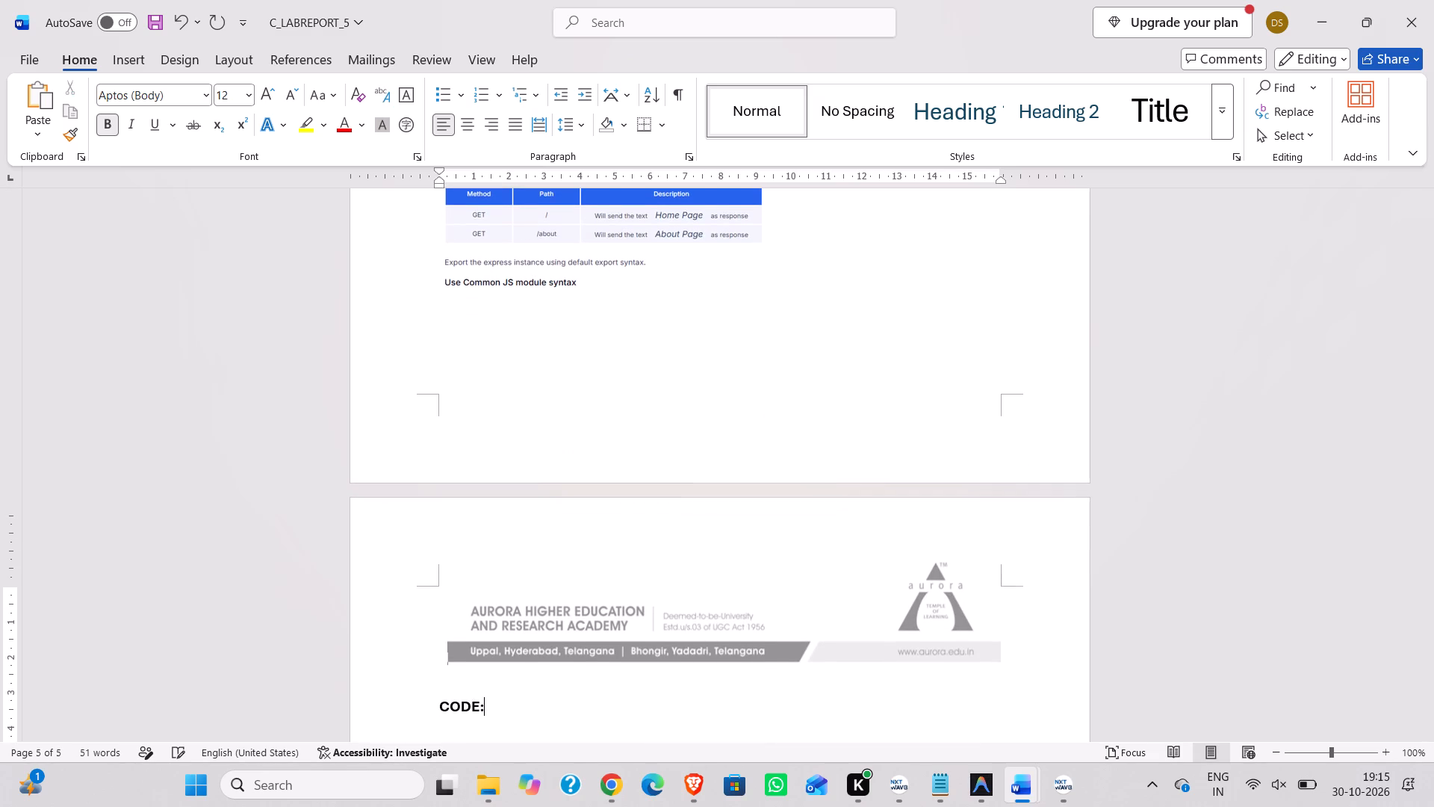
In Chrome, open the code preview of the API Routing question in a new page and show the question's submissions.
key("alt+Tab")
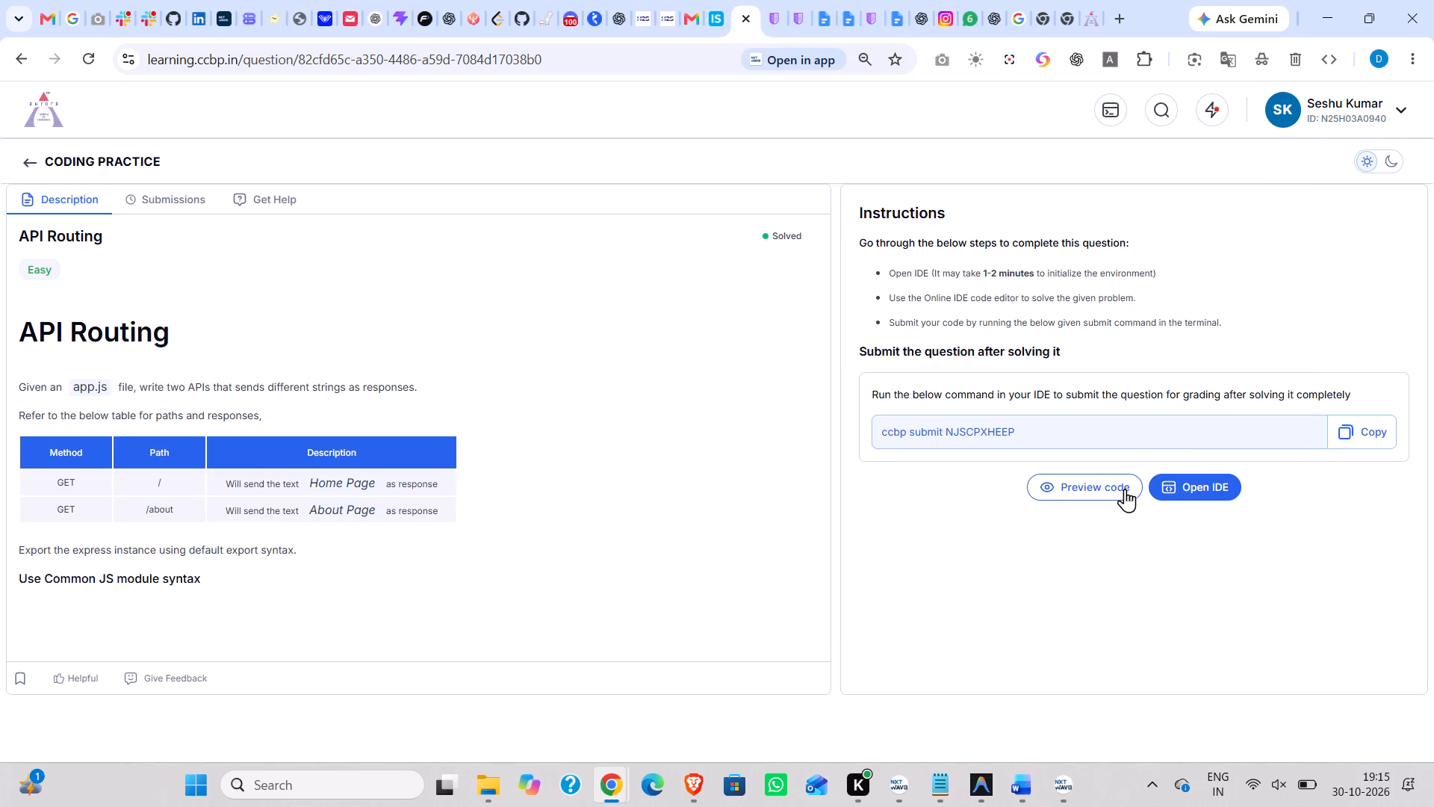
left_click(1129, 486)
left_click(732, 35)
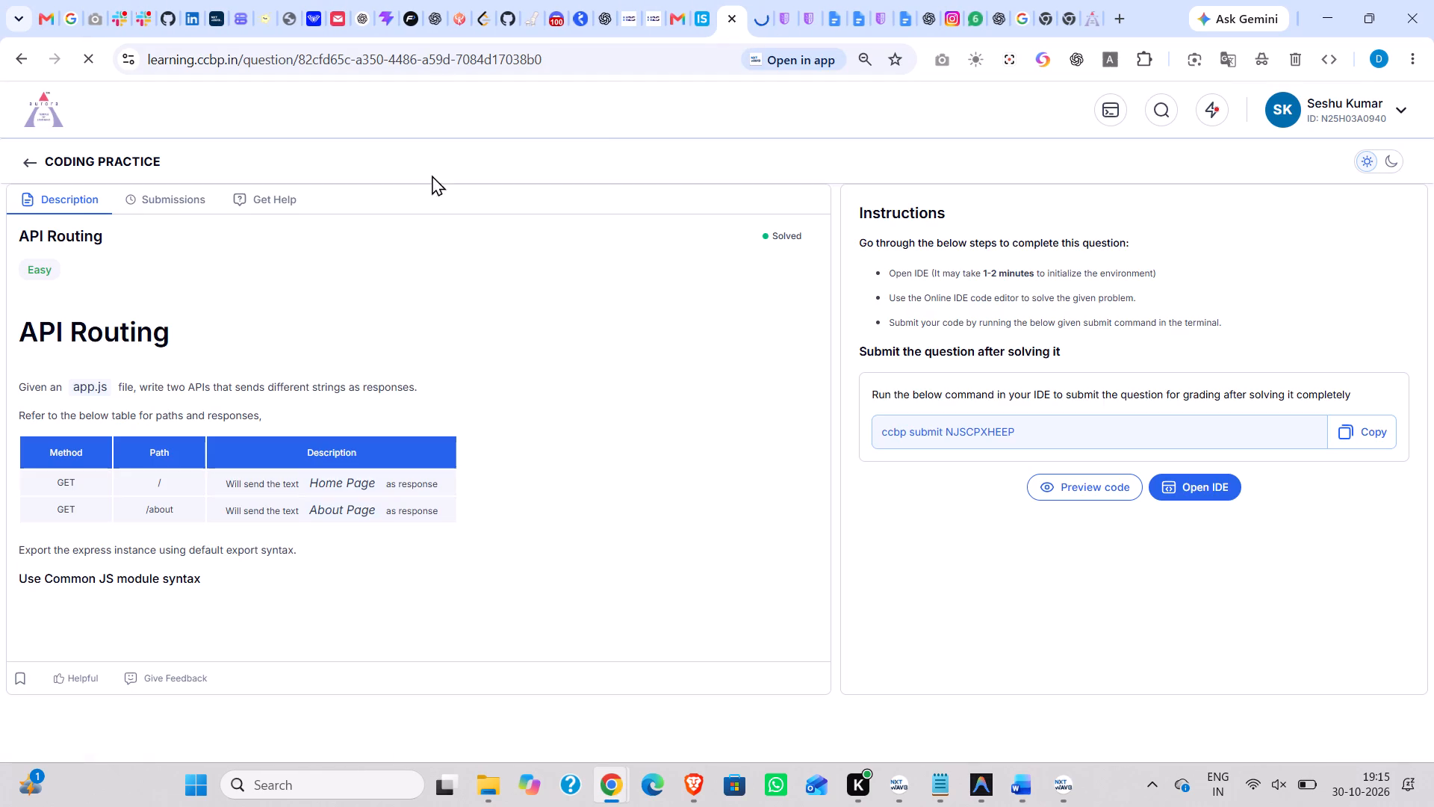
left_click(195, 188)
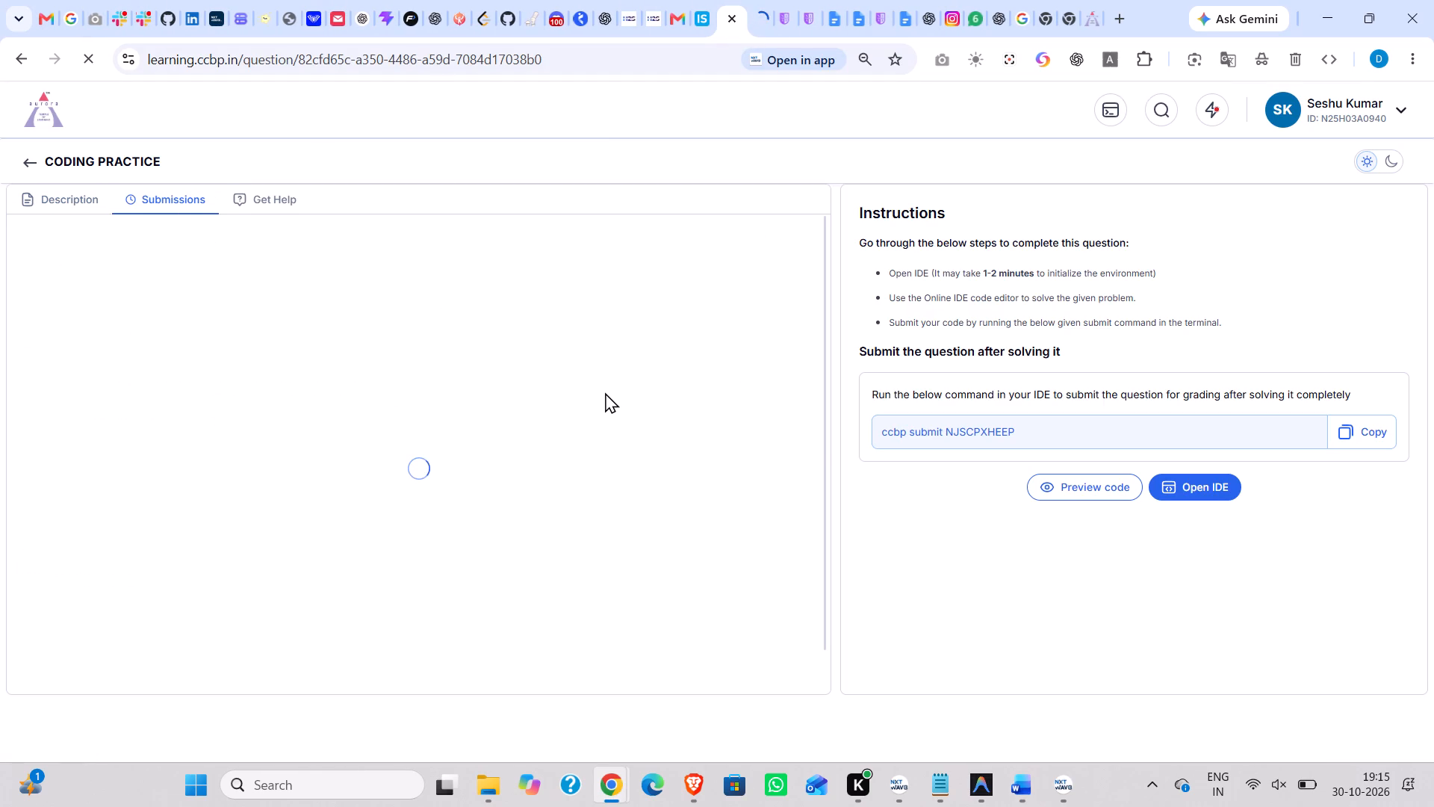
left_click(998, 25)
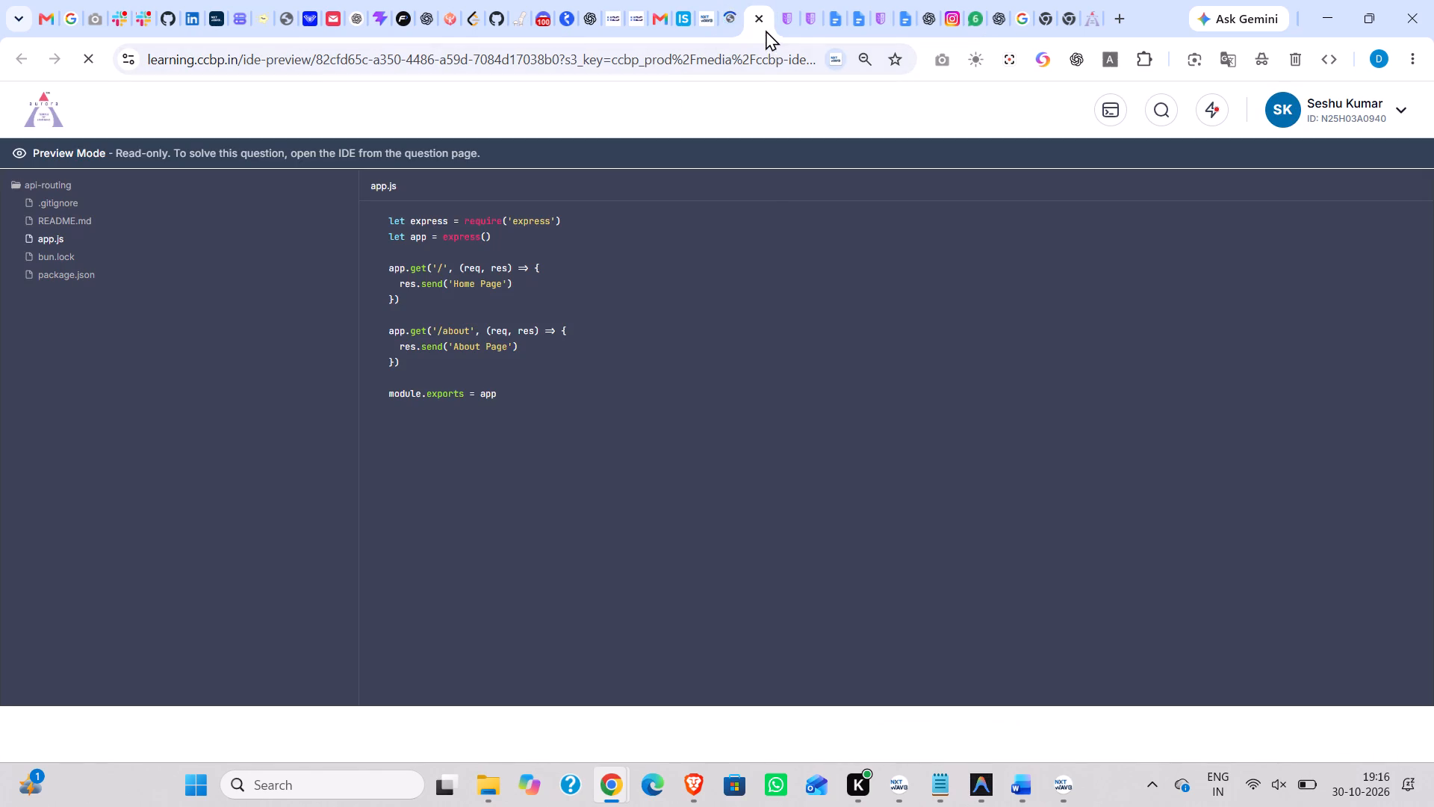
key("Print")
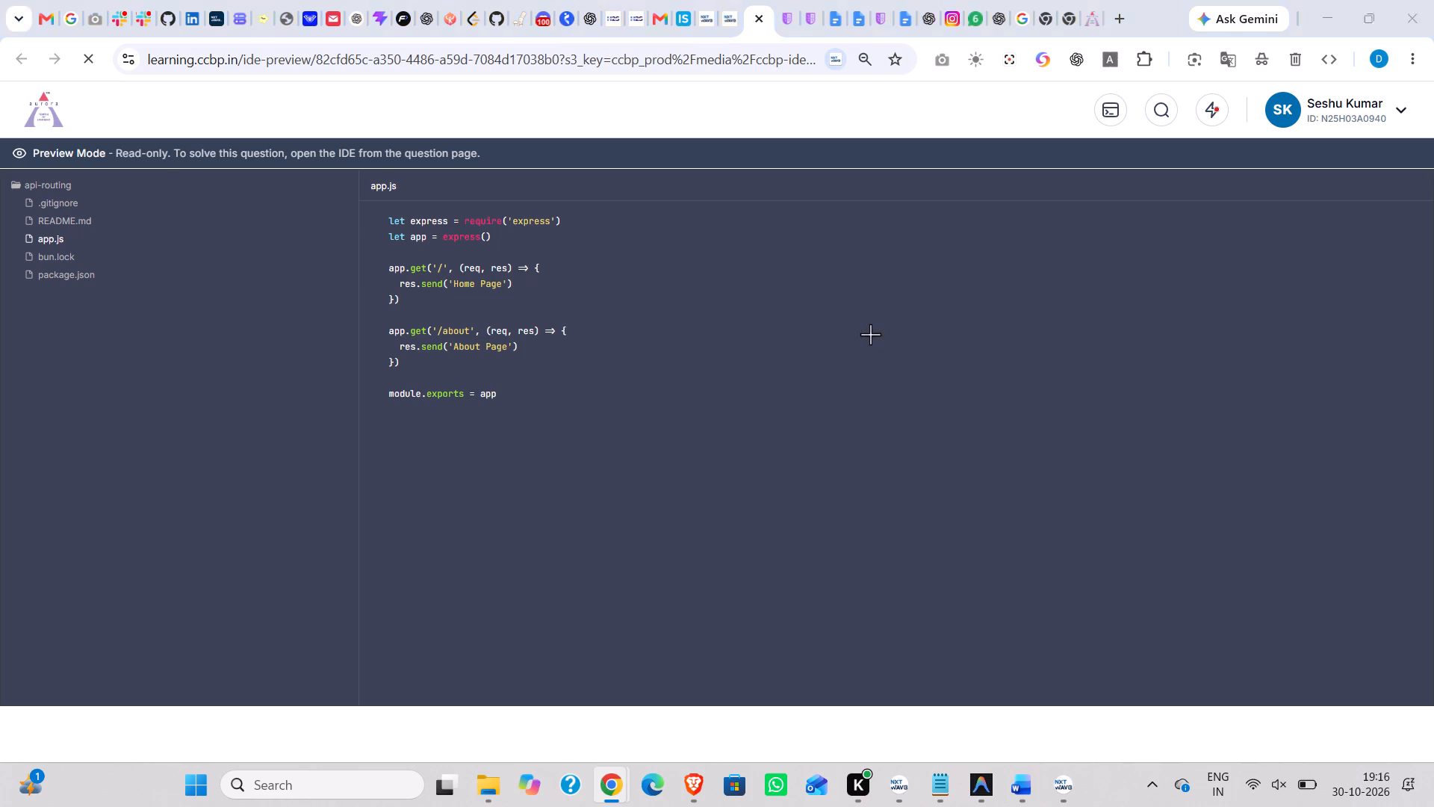
left_click_drag(371, 198, 459, 322)
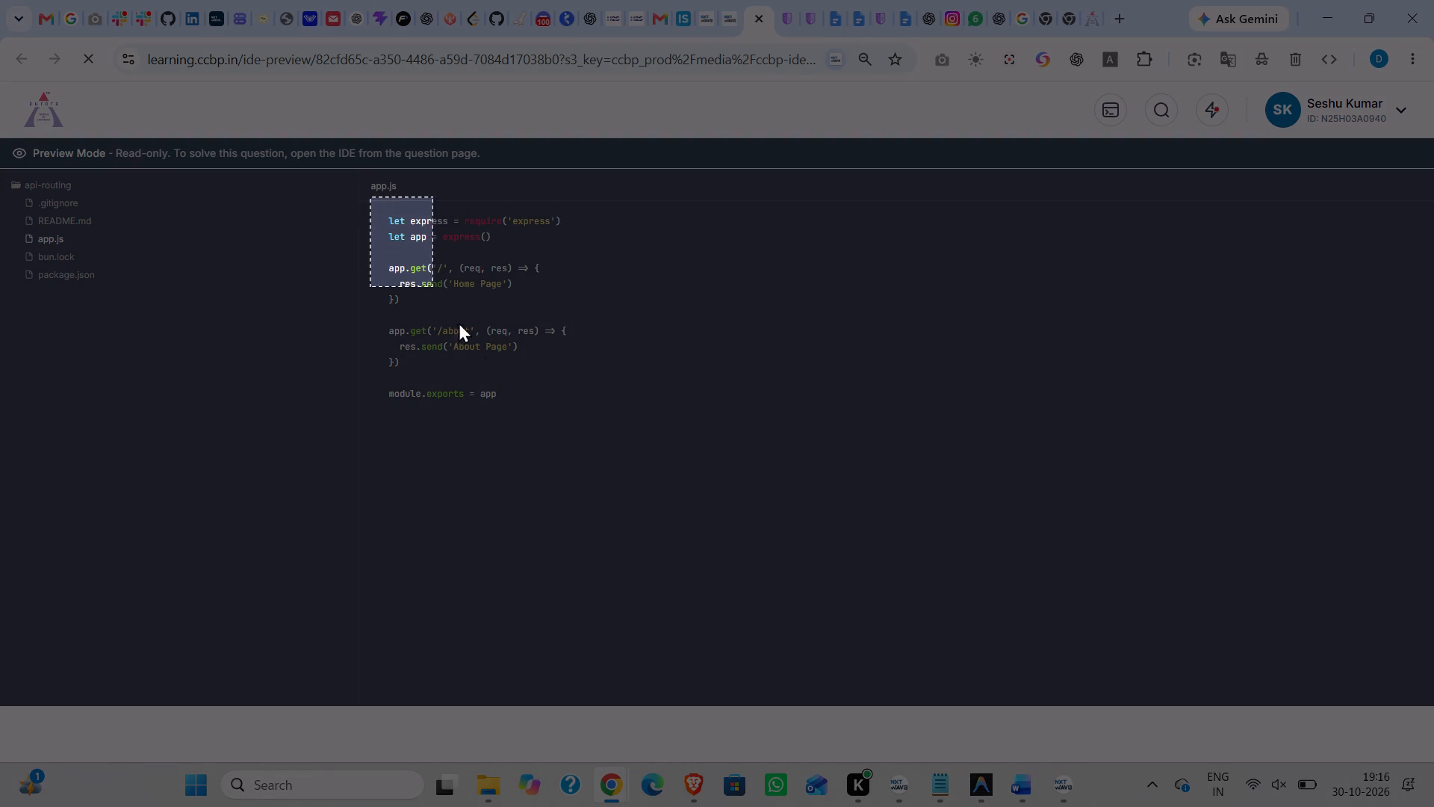
left_click_drag(459, 322, 636, 452)
key("alt+Tab")
scroll(662, 438, "down", 6)
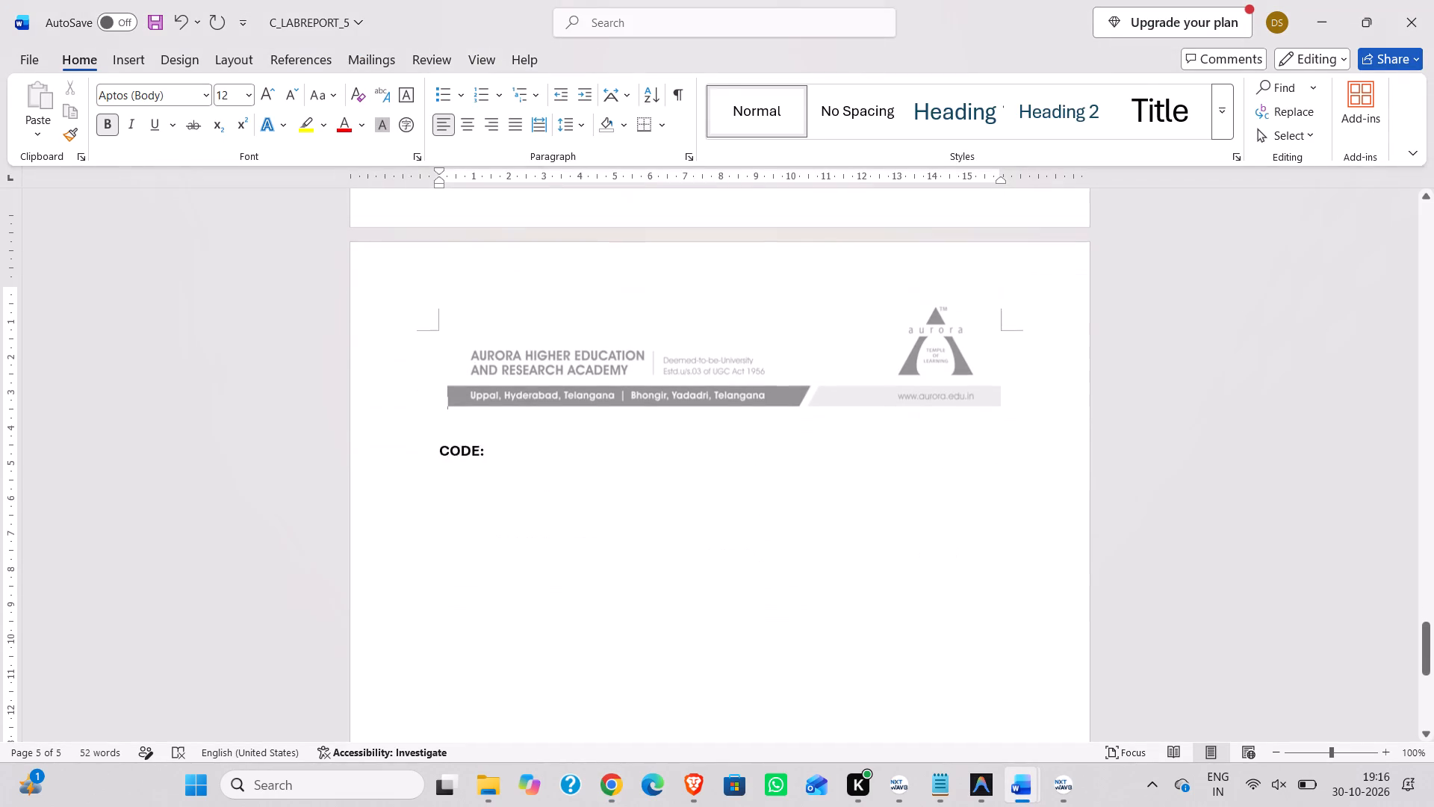
key("ctrl+v")
Add the heading "TESTCASES:" below the API Routing code screenshot, with a new line beneath it.
scroll(584, 514, "down", 6)
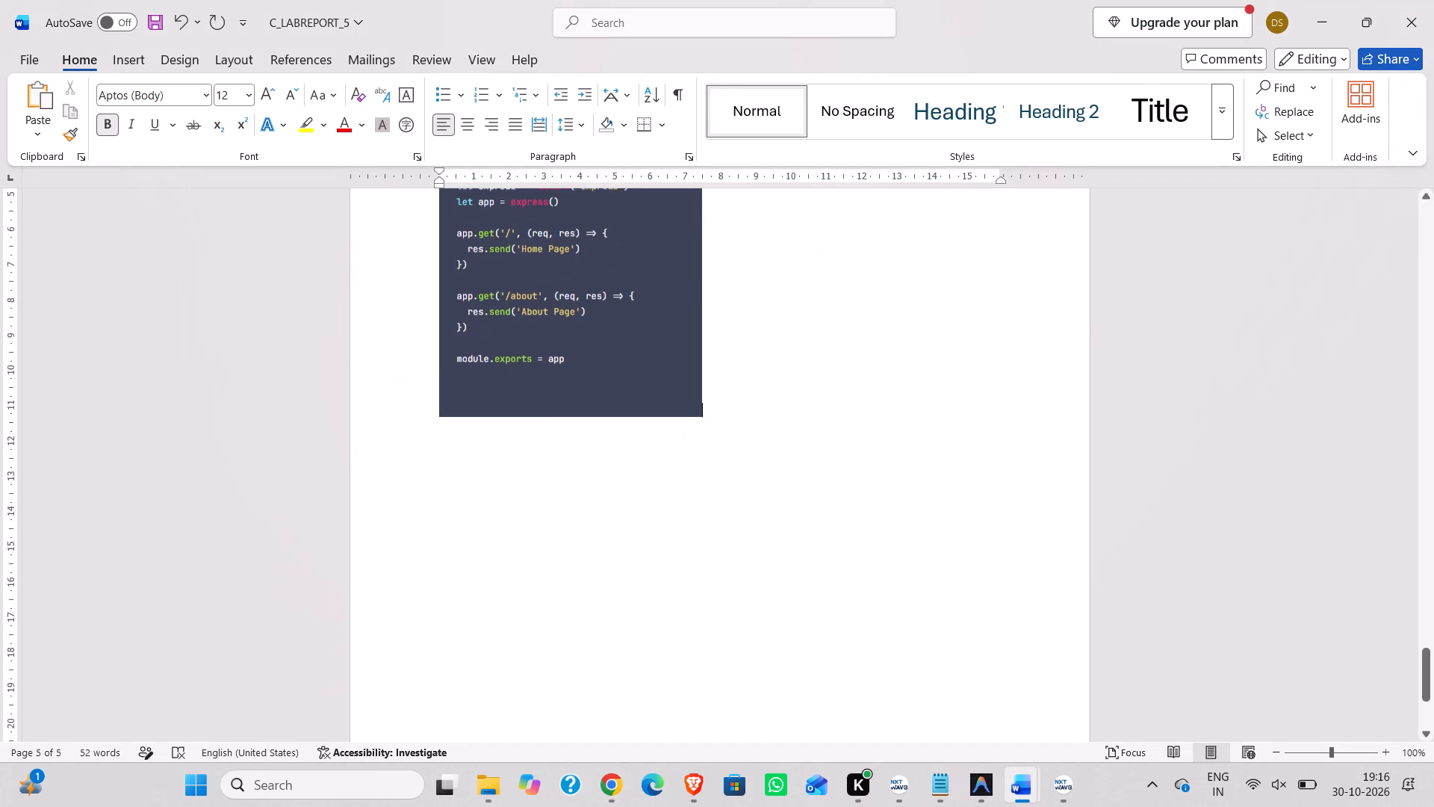
left_click(581, 514)
key("Return")
key("Return")
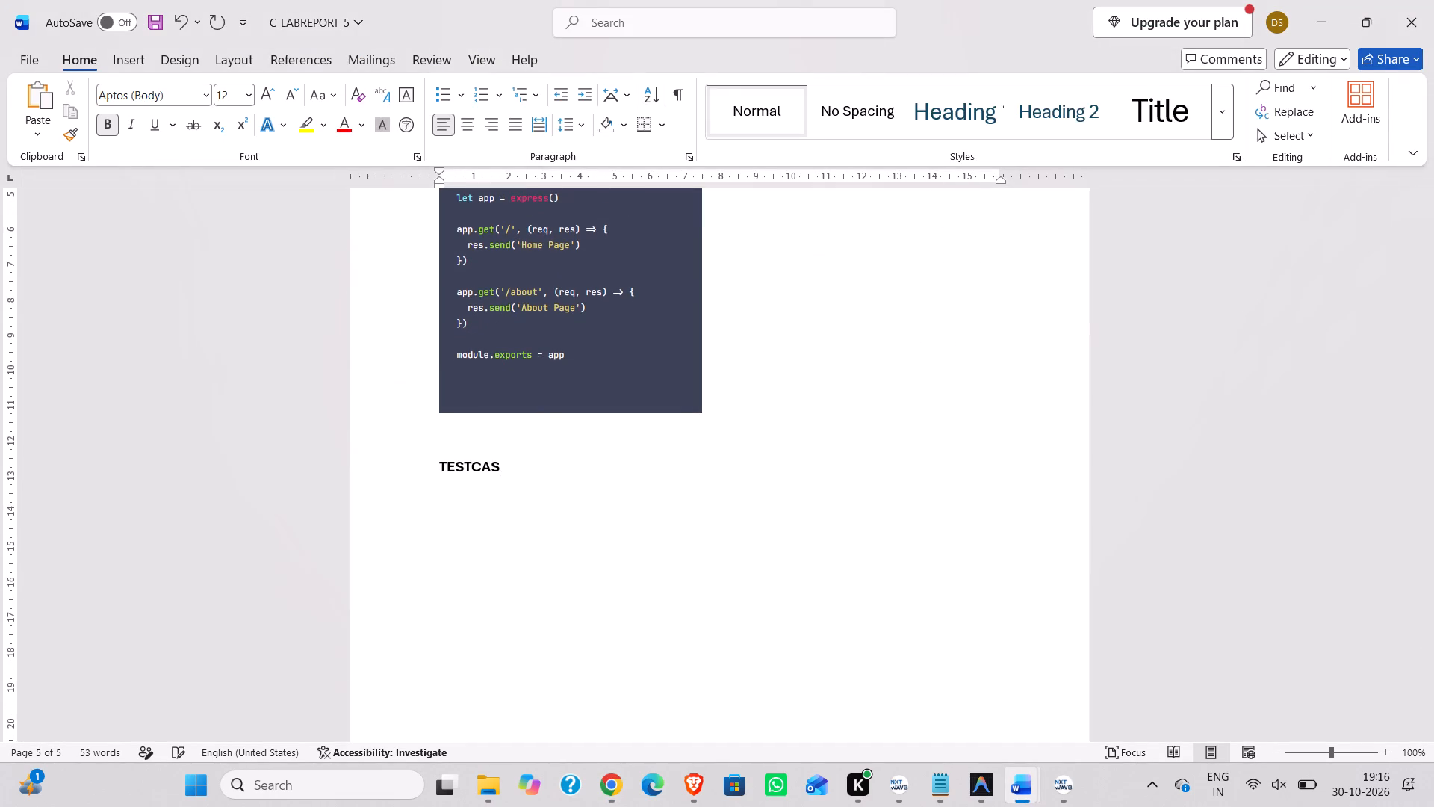
key("Return")
key("BackSpace")
key("BackSpace")
type("S:")
key("Return")
Capture the API Routing submission details with the functional test cases in Chrome and paste them beneath the "TESTCASES:" heading in Word.
scroll(668, 450, "down", 6)
key("alt+Tab")
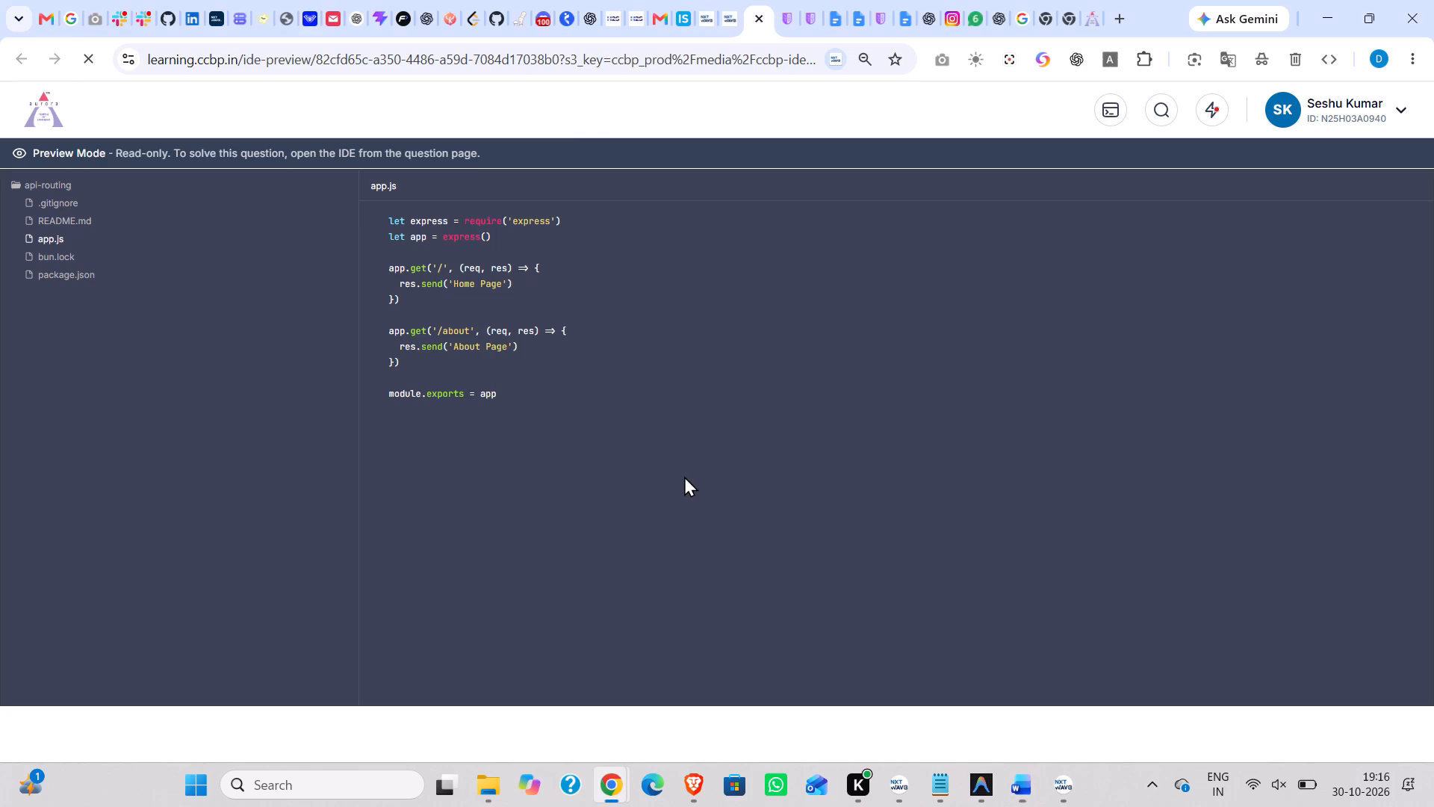
left_click(719, 28)
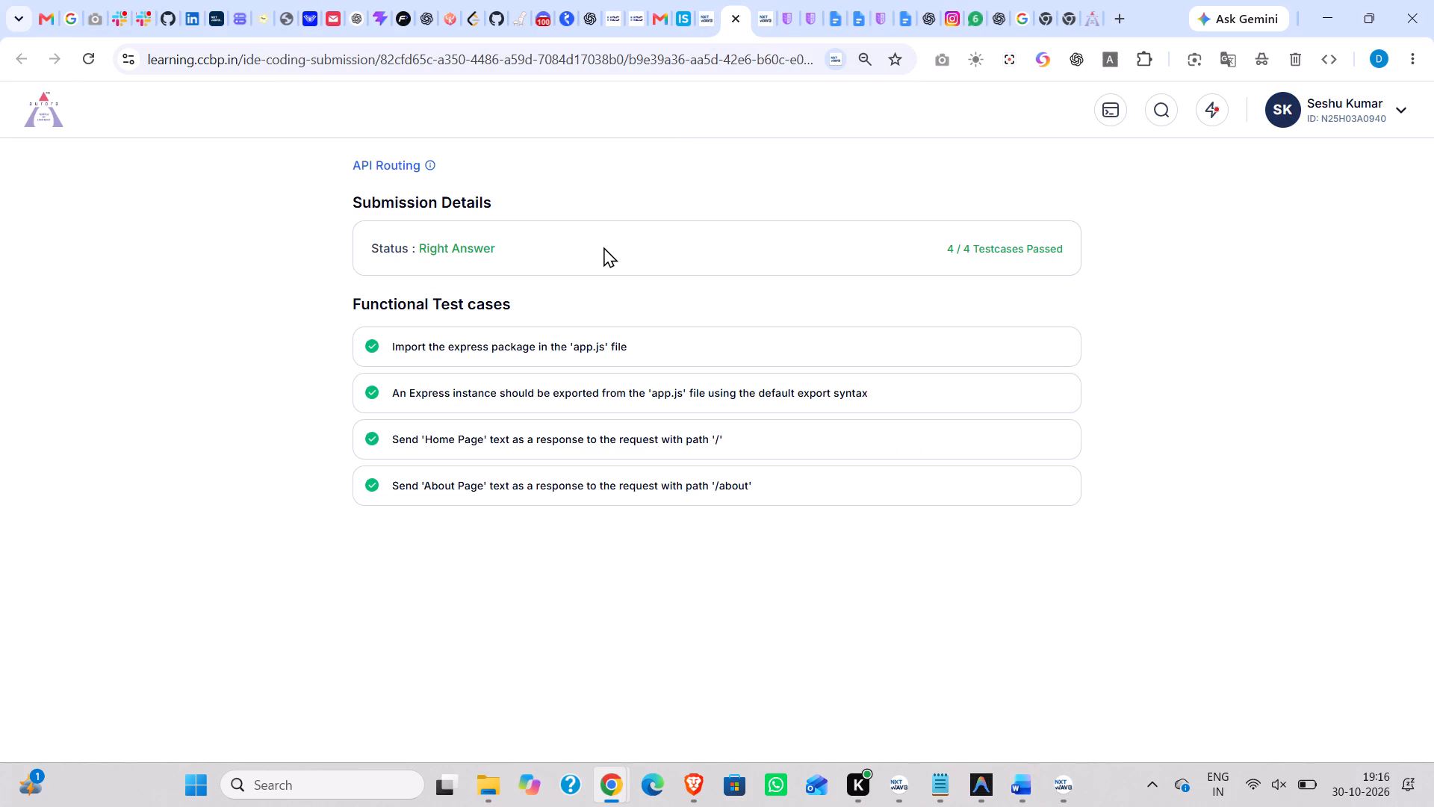
key("Print")
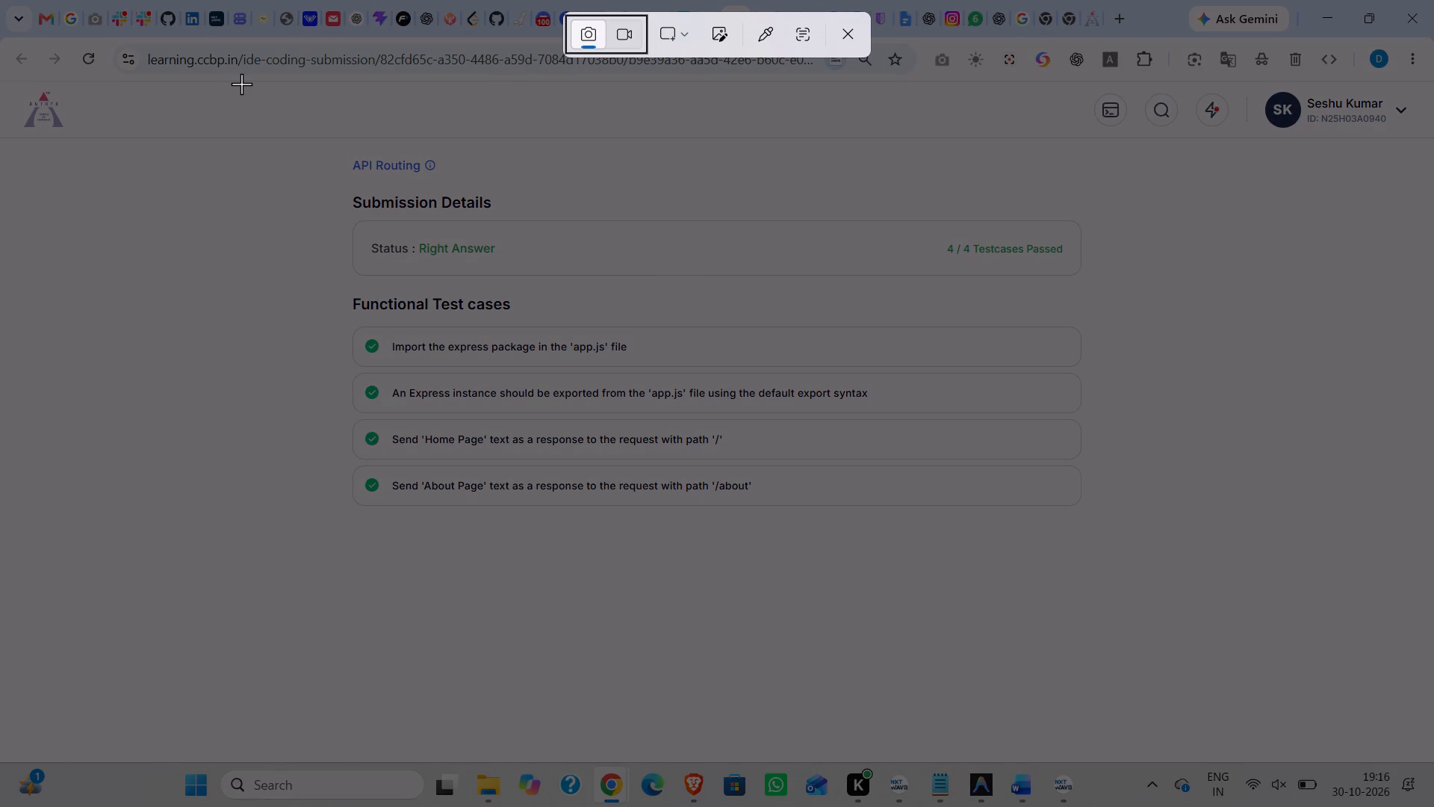
left_click_drag(240, 84, 1427, 698)
key("alt+Tab")
key("ctrl+v")
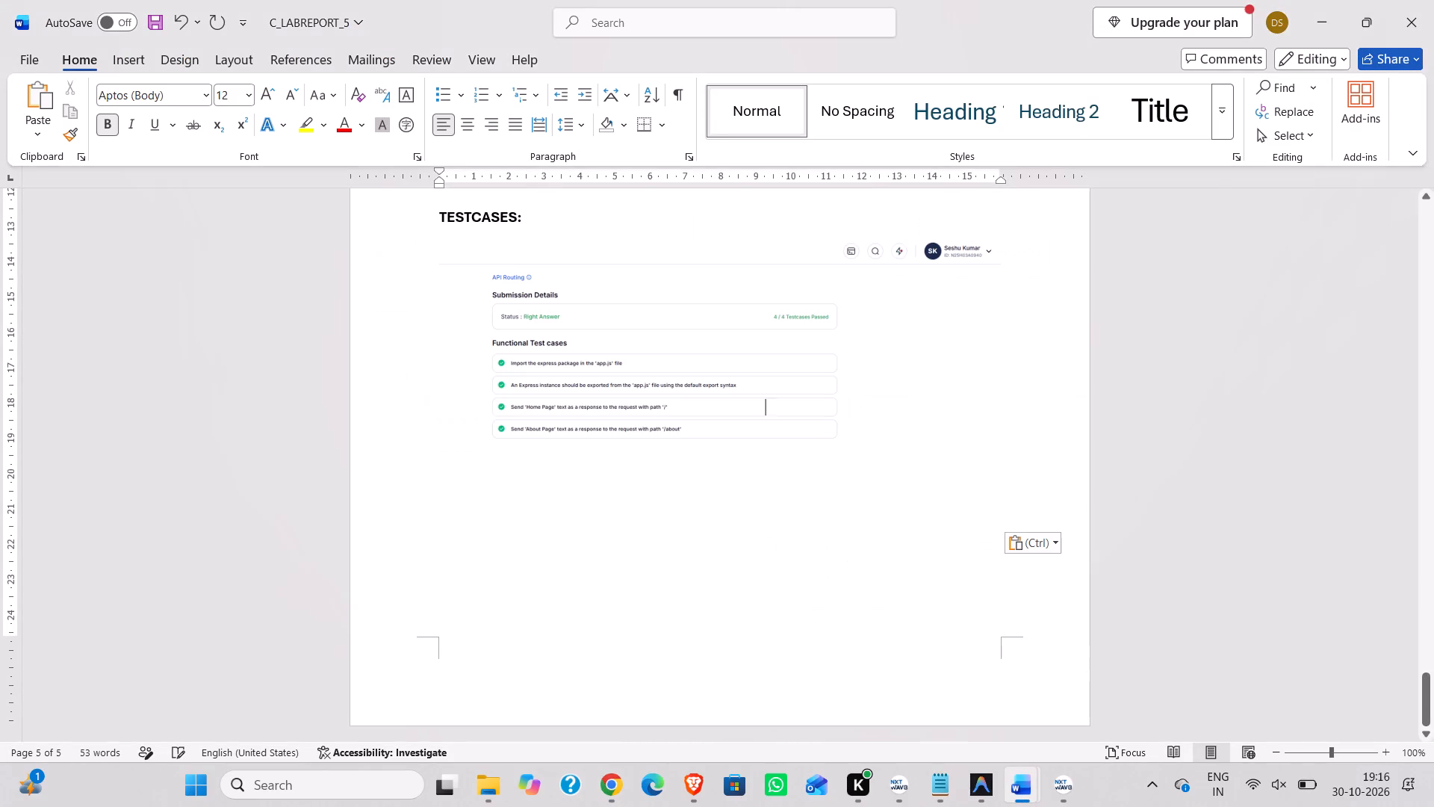
Review the question, code and test case screenshots for Questions 2 and 3 in the report.
left_click(704, 402)
scroll(737, 575, "up", 9)
scroll(734, 586, "up", 17)
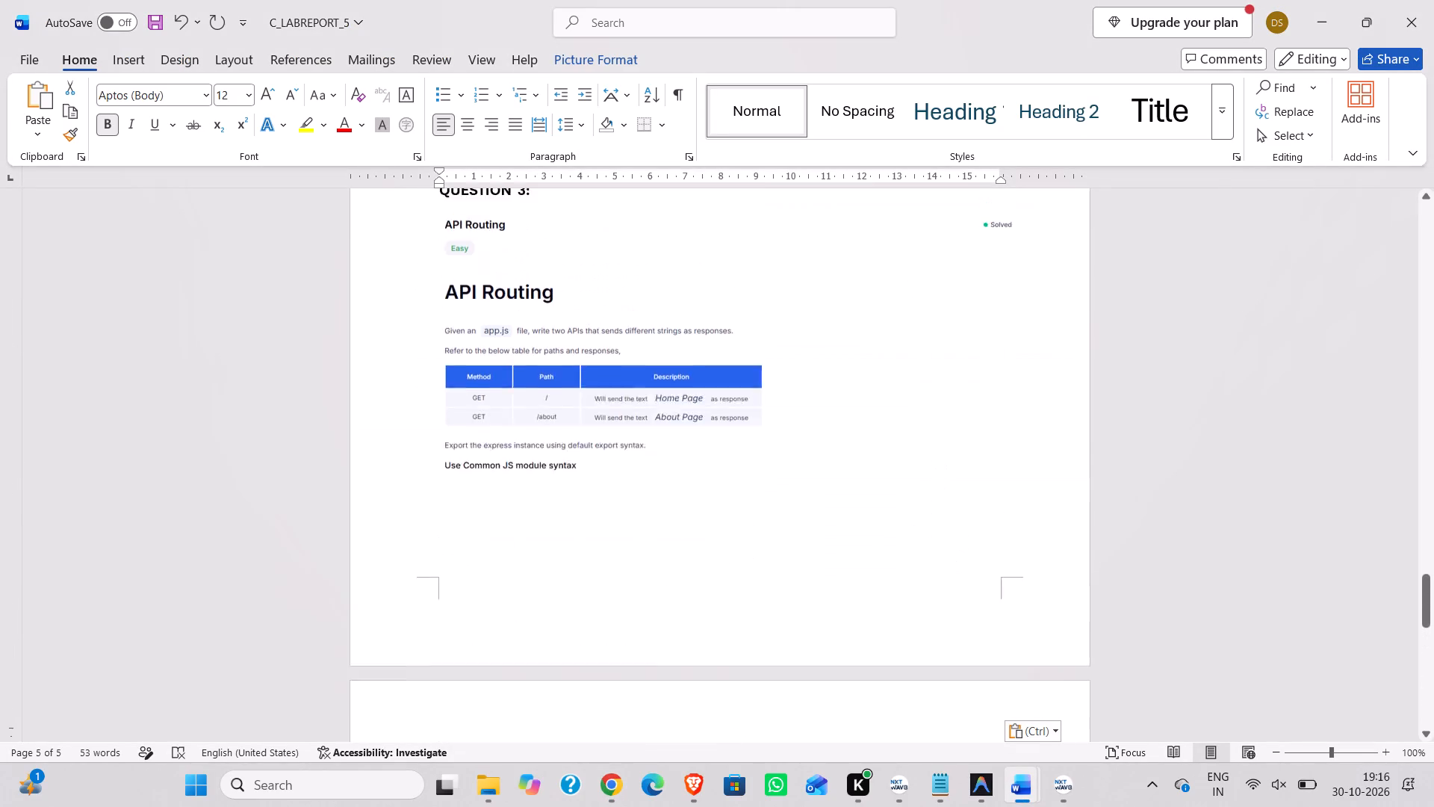
scroll(739, 599, "up", 1)
left_click(701, 551)
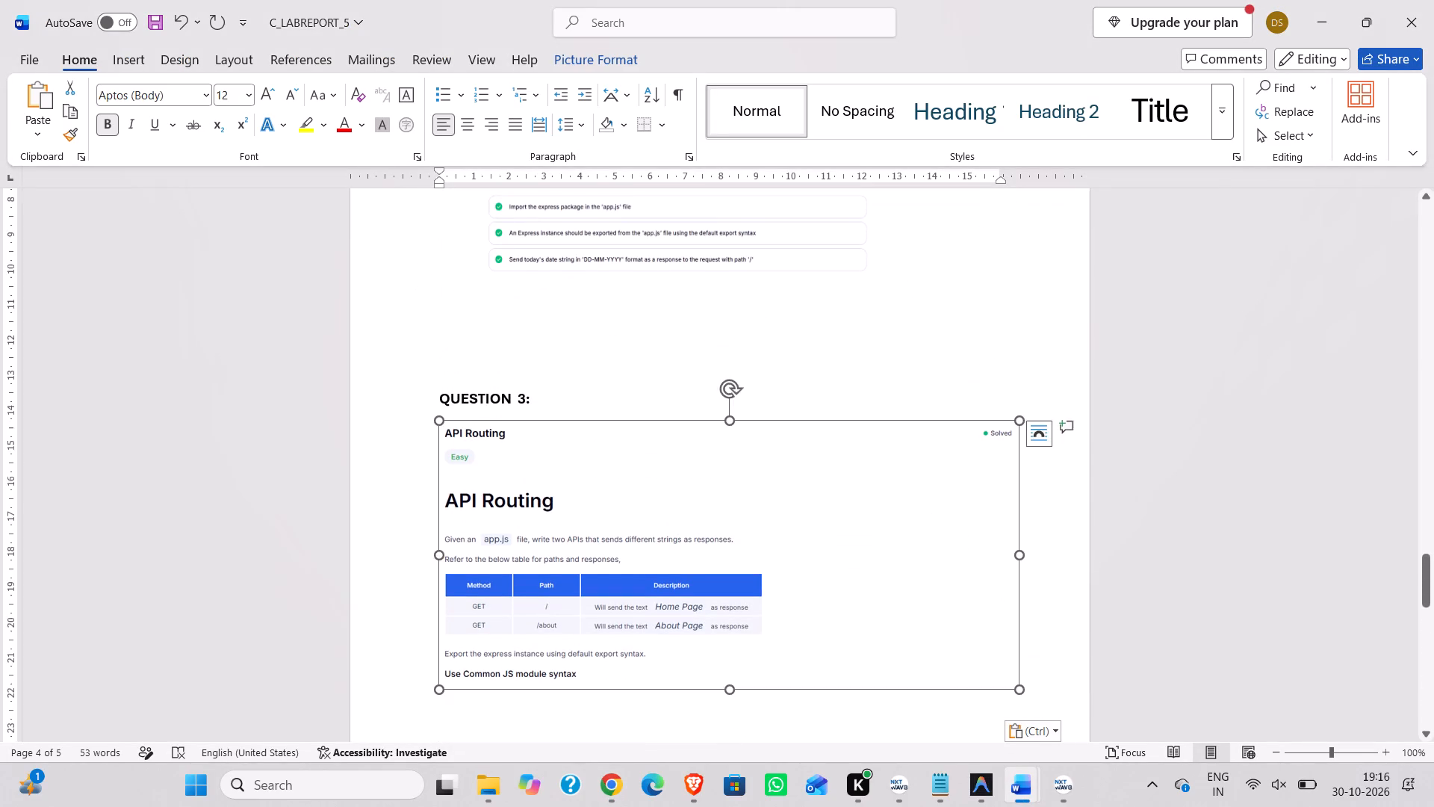
scroll(702, 551, "up", 12)
scroll(715, 551, "up", 19)
scroll(718, 551, "up", 4)
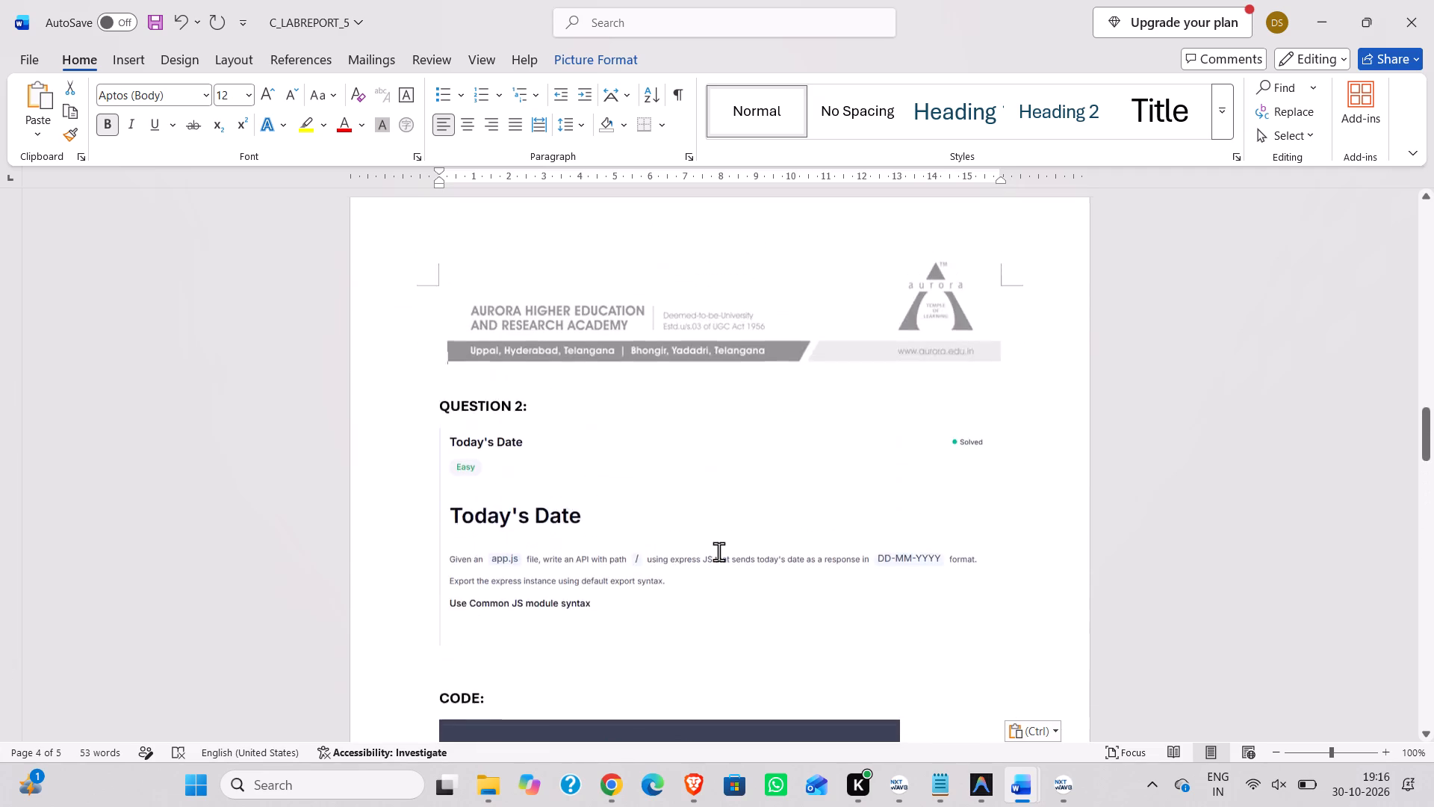
scroll(713, 545, "down", 20)
scroll(713, 545, "down", 20)
scroll(713, 545, "down", 4)
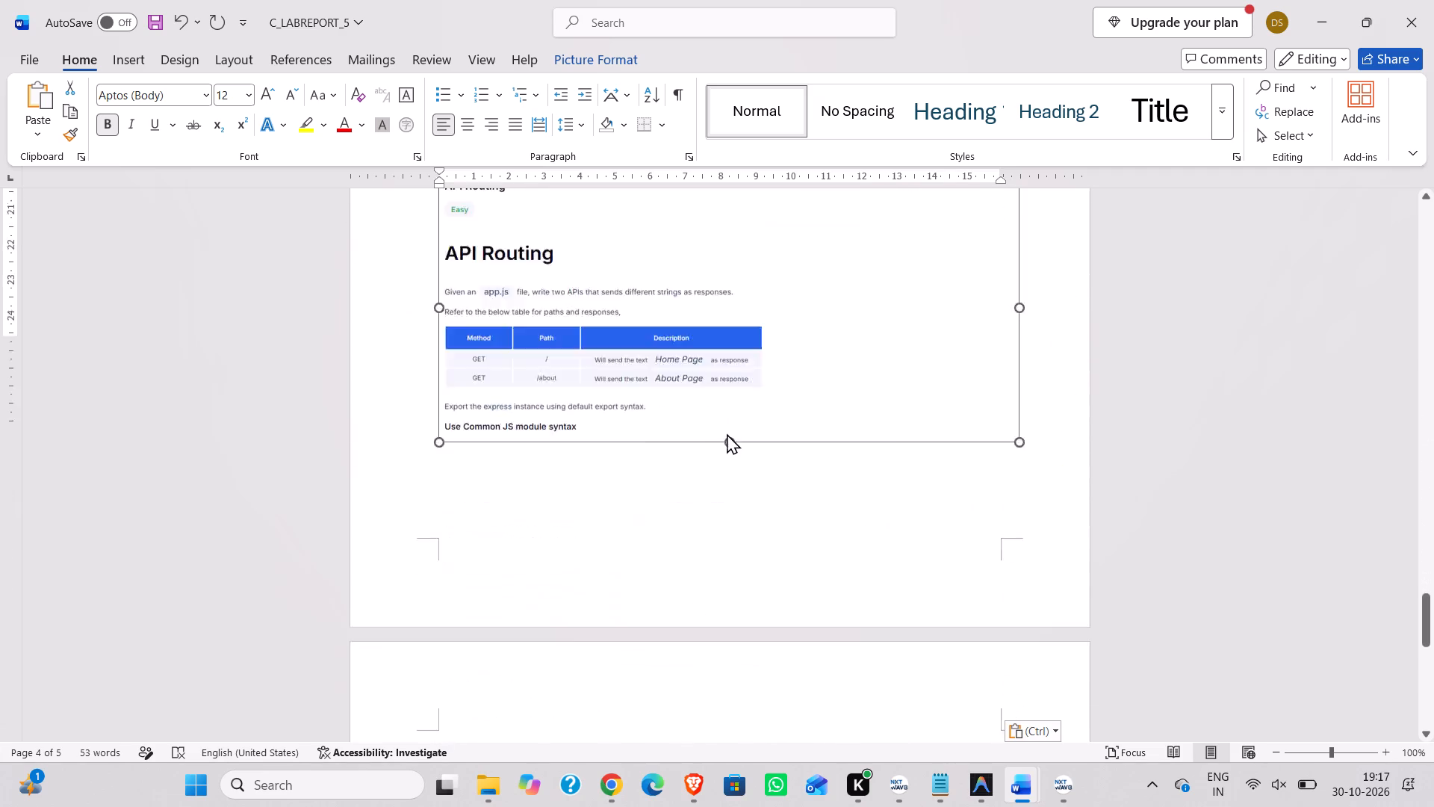
scroll(727, 433, "down", 20)
scroll(727, 433, "down", 11)
Add the heading "QUESTION 4:" at the top of a new page after the API Routing test case screenshot.
left_click(758, 622)
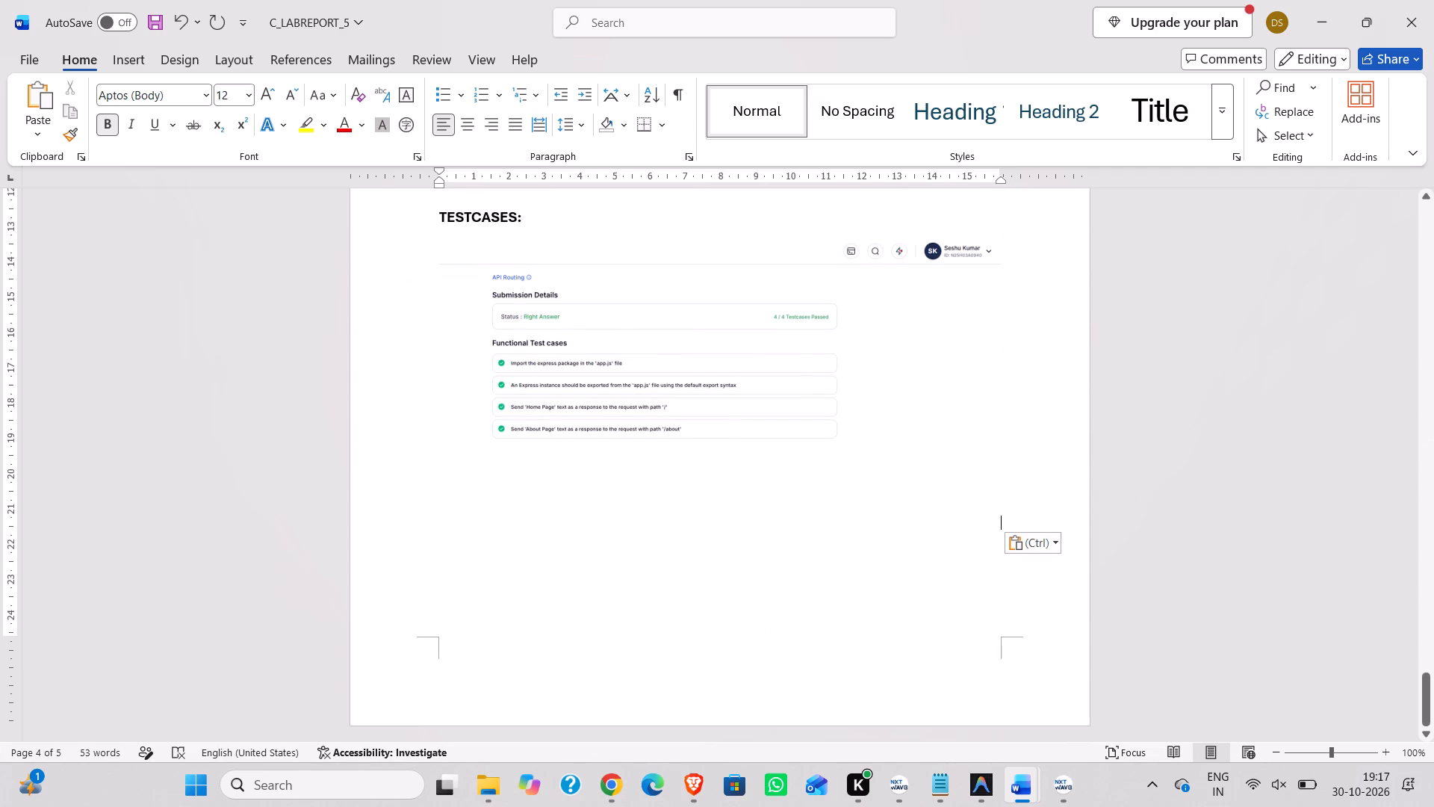
key("Return")
key("Return")
key("Return")
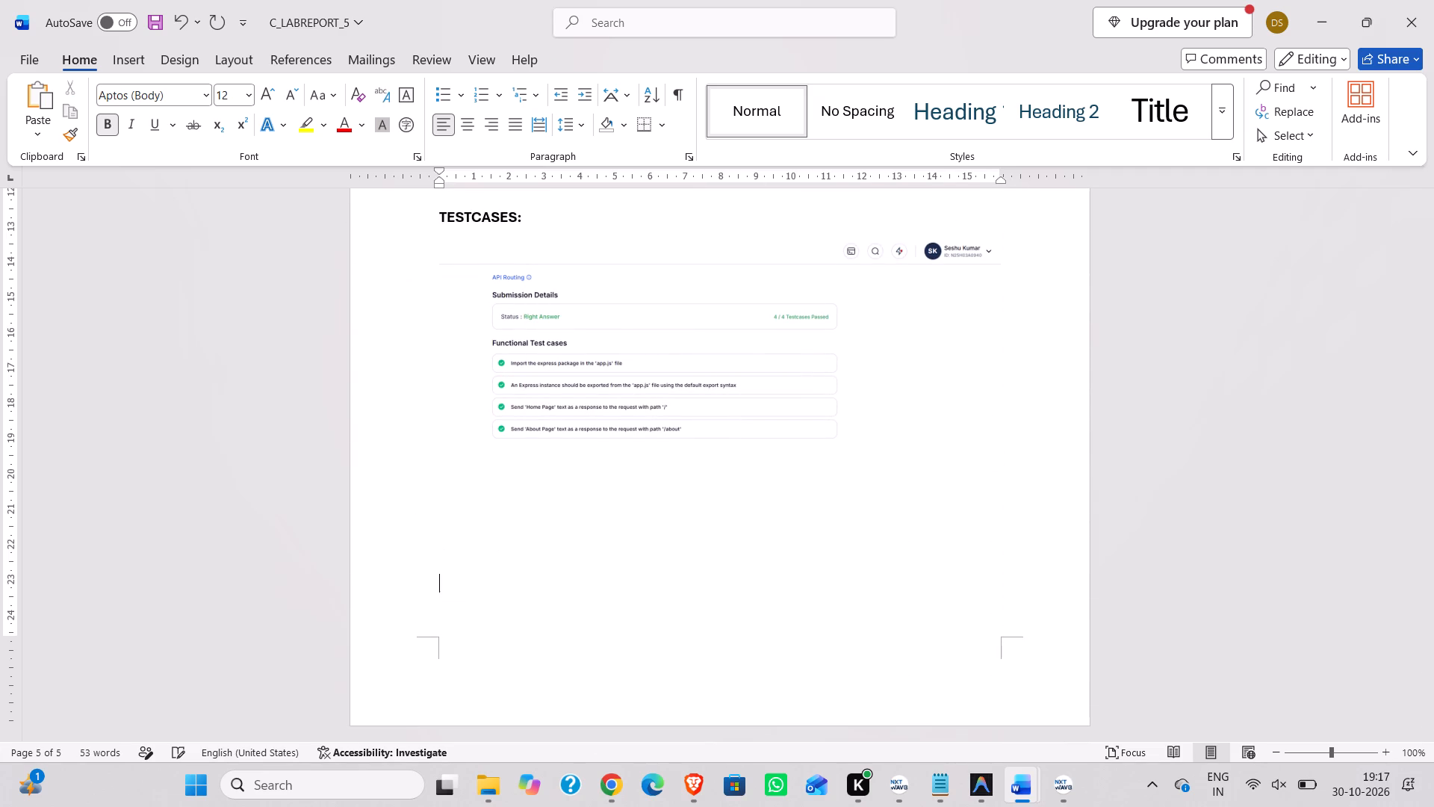
key("Return")
key("Return")
type("QUESTION")
key("space")
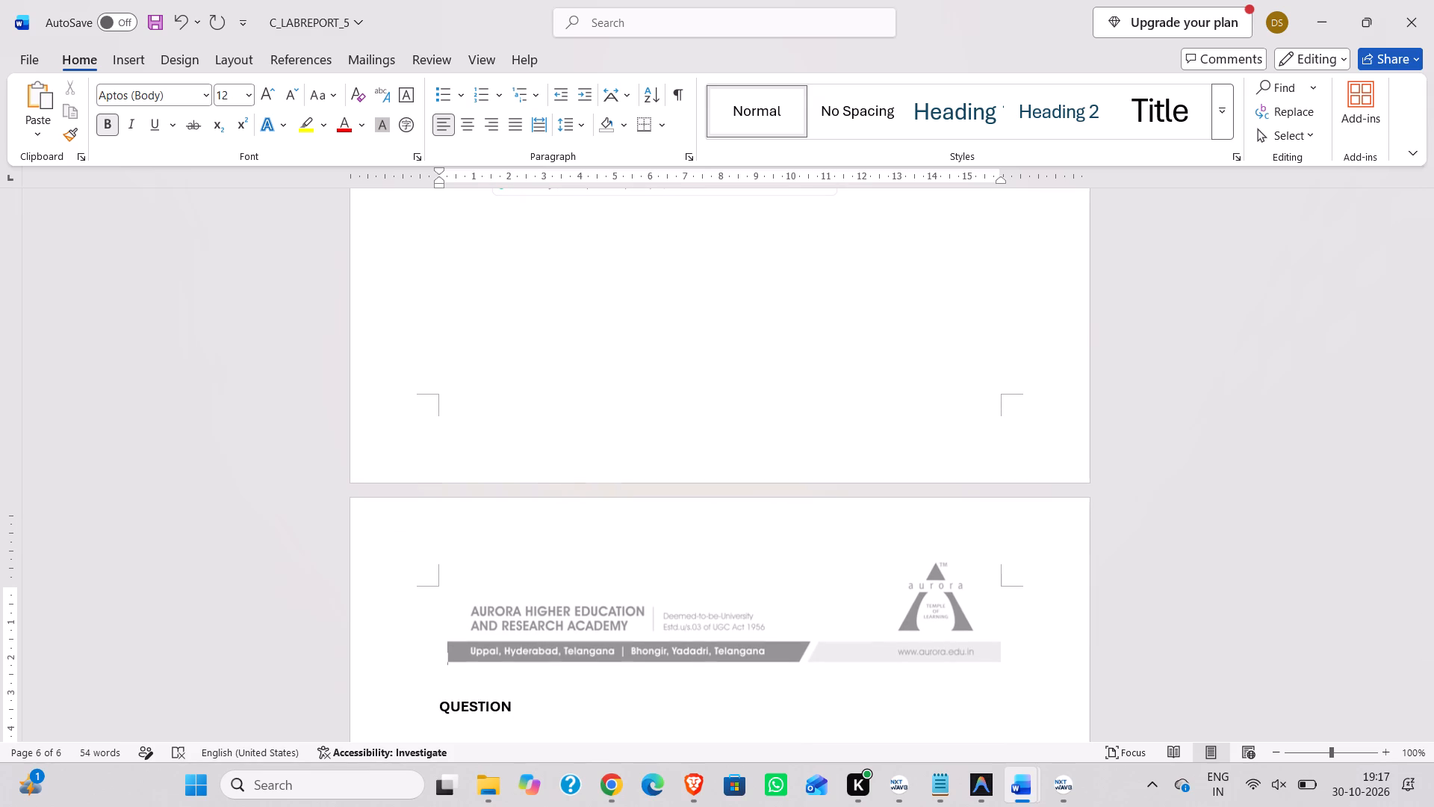
type("4:")
key("Return")
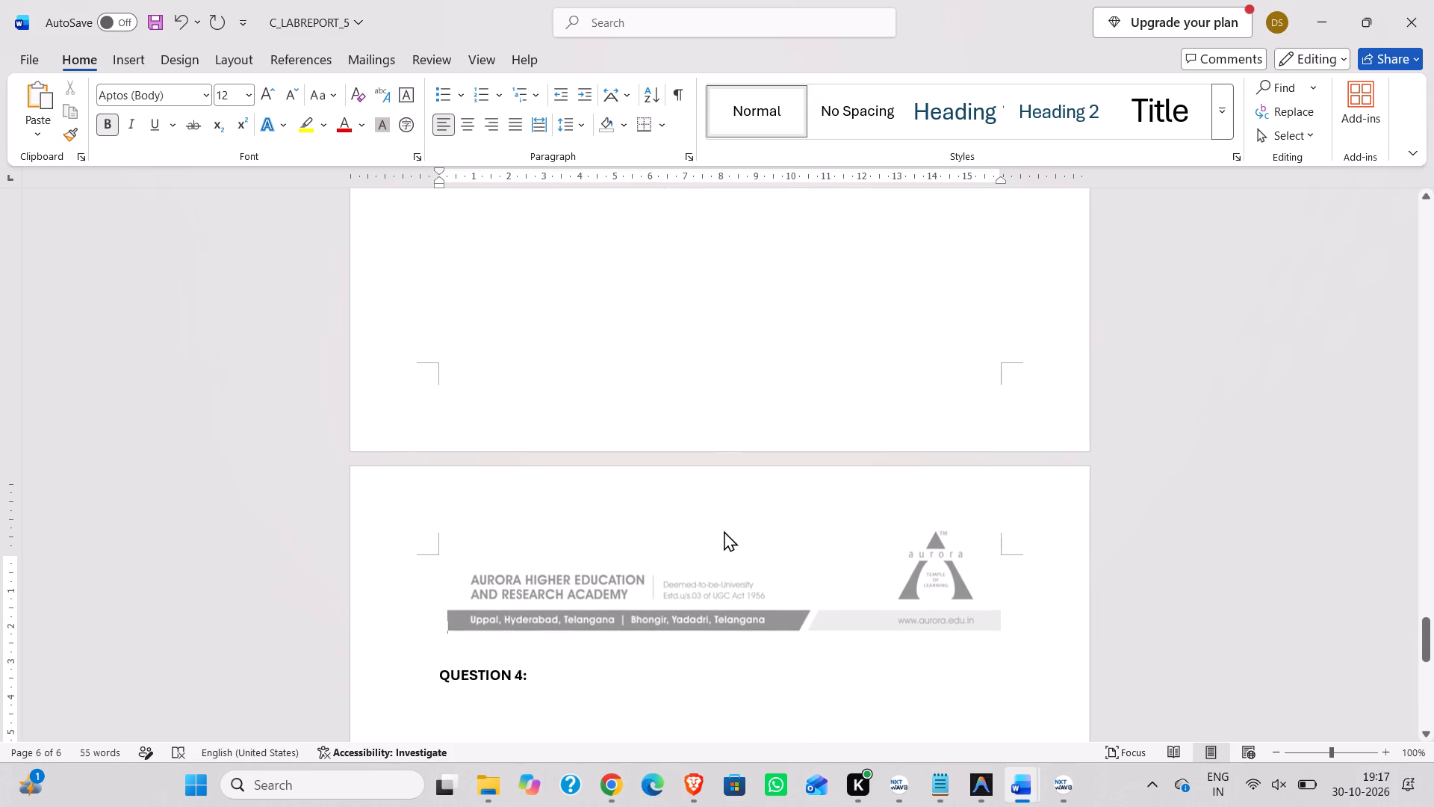
key("alt+Tab")
left_click(733, 24)
left_click(733, 24)
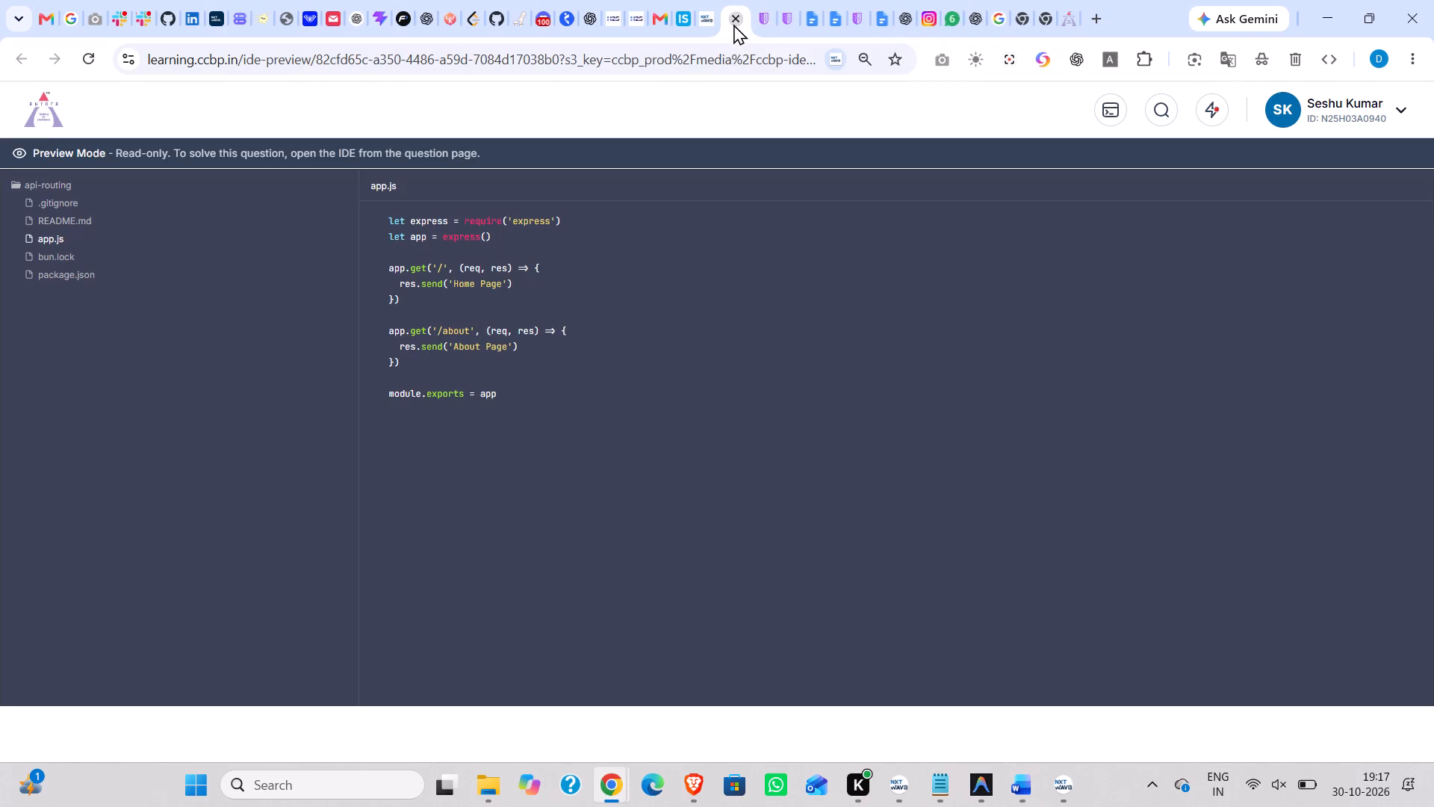
left_click(712, 8)
left_click(37, 177)
left_click(25, 156)
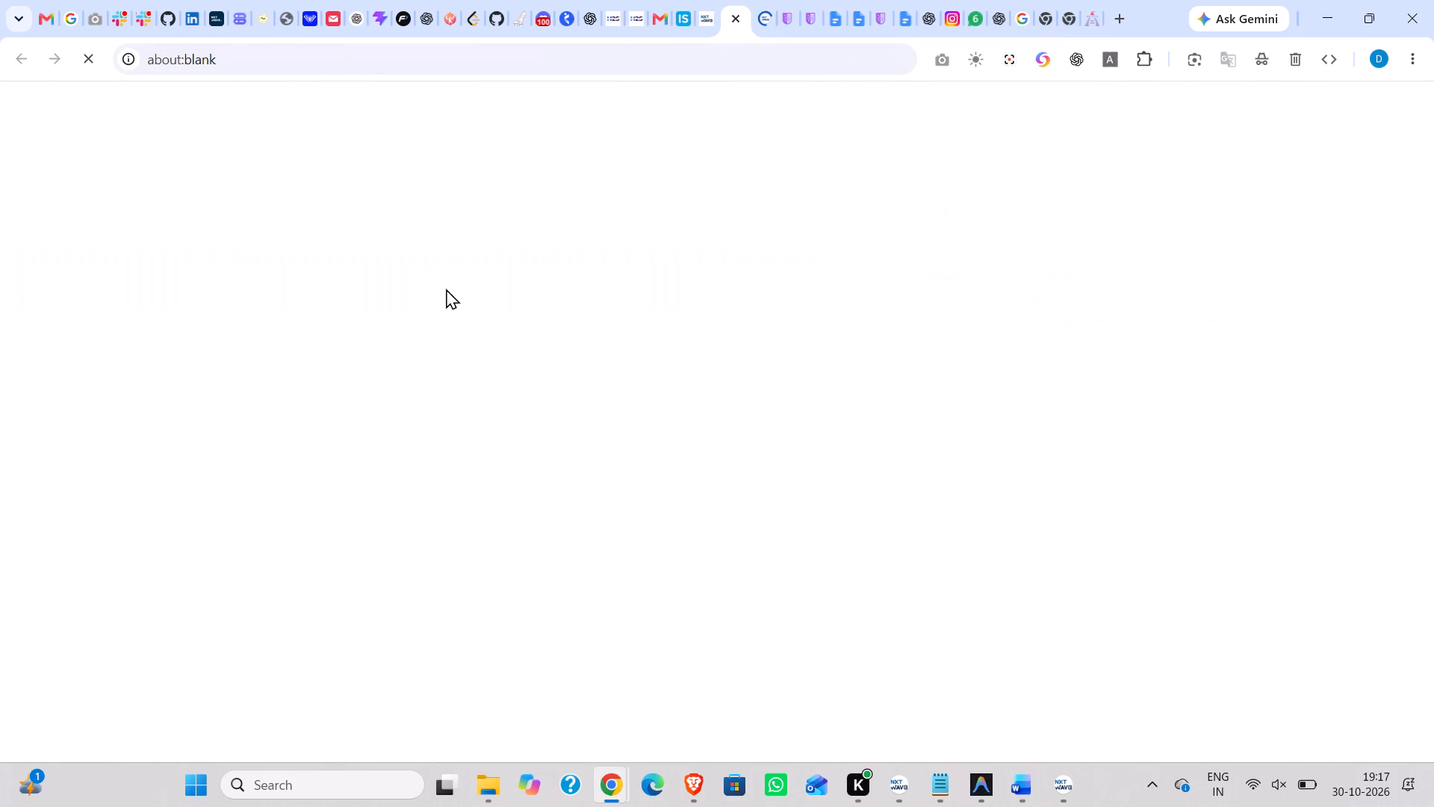
left_click(760, 25)
left_click(724, 20)
left_click(722, 20)
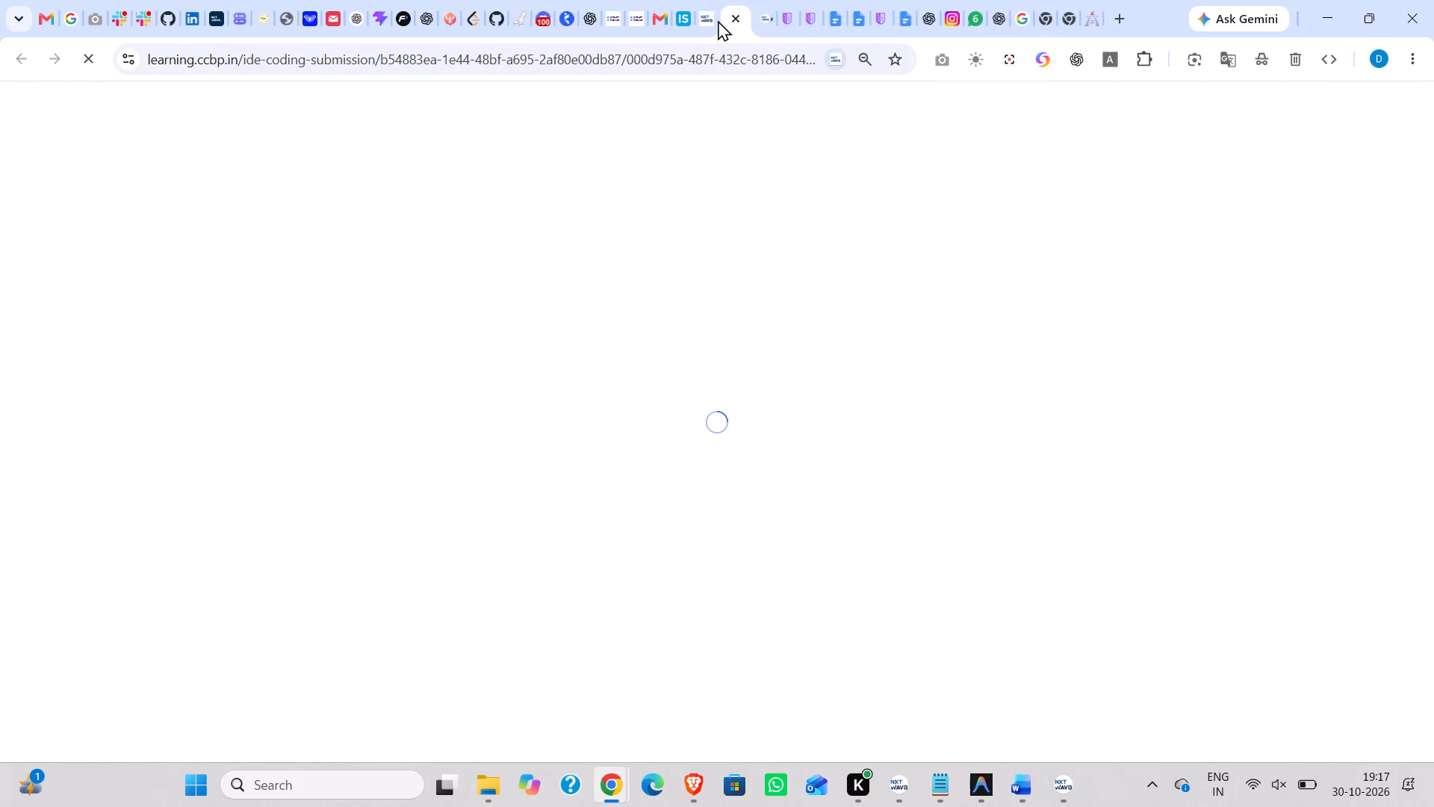
left_click(713, 20)
Check the ChatGPT conversation for a reply about the friend's marks.
left_click(991, 10)
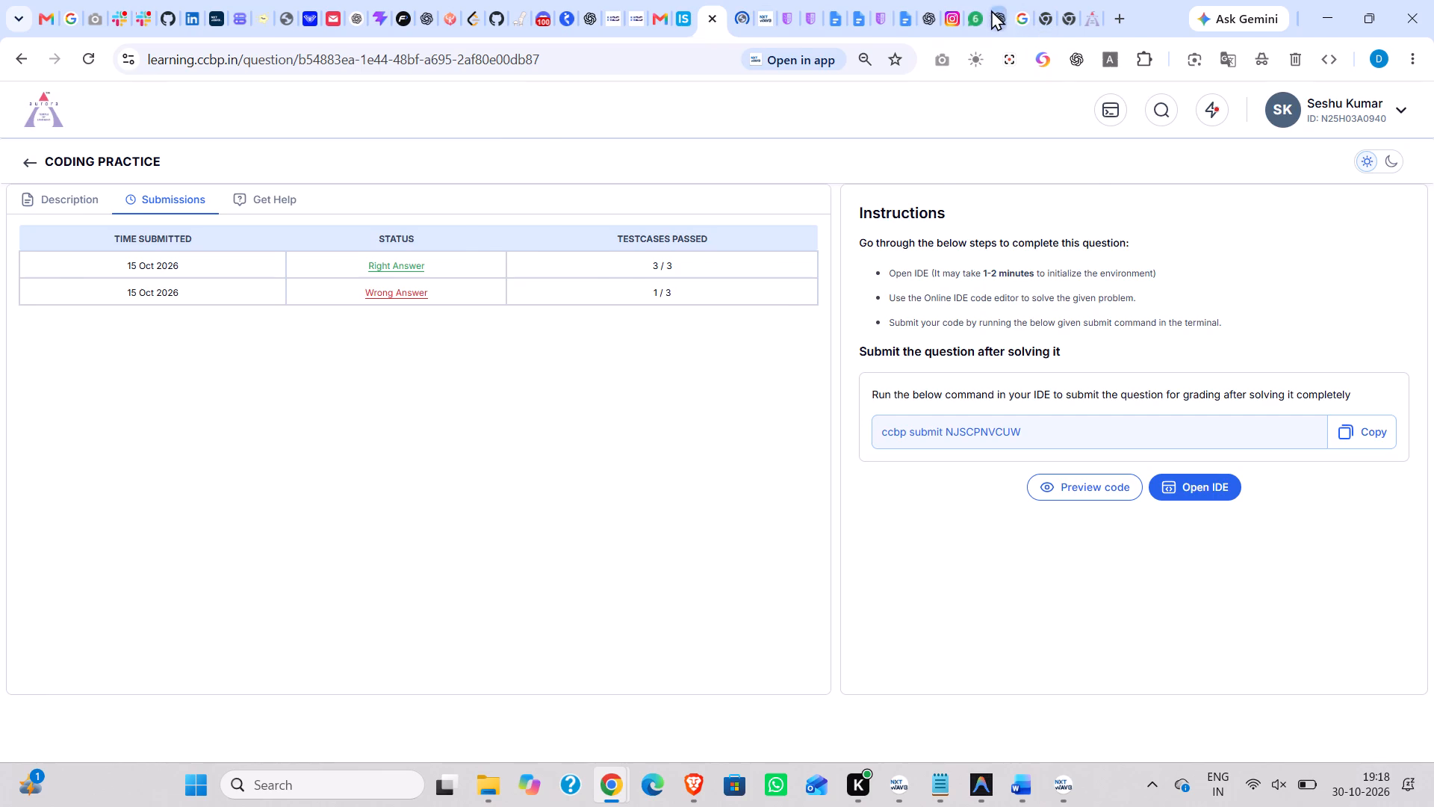
scroll(1000, 265, "down", 4)
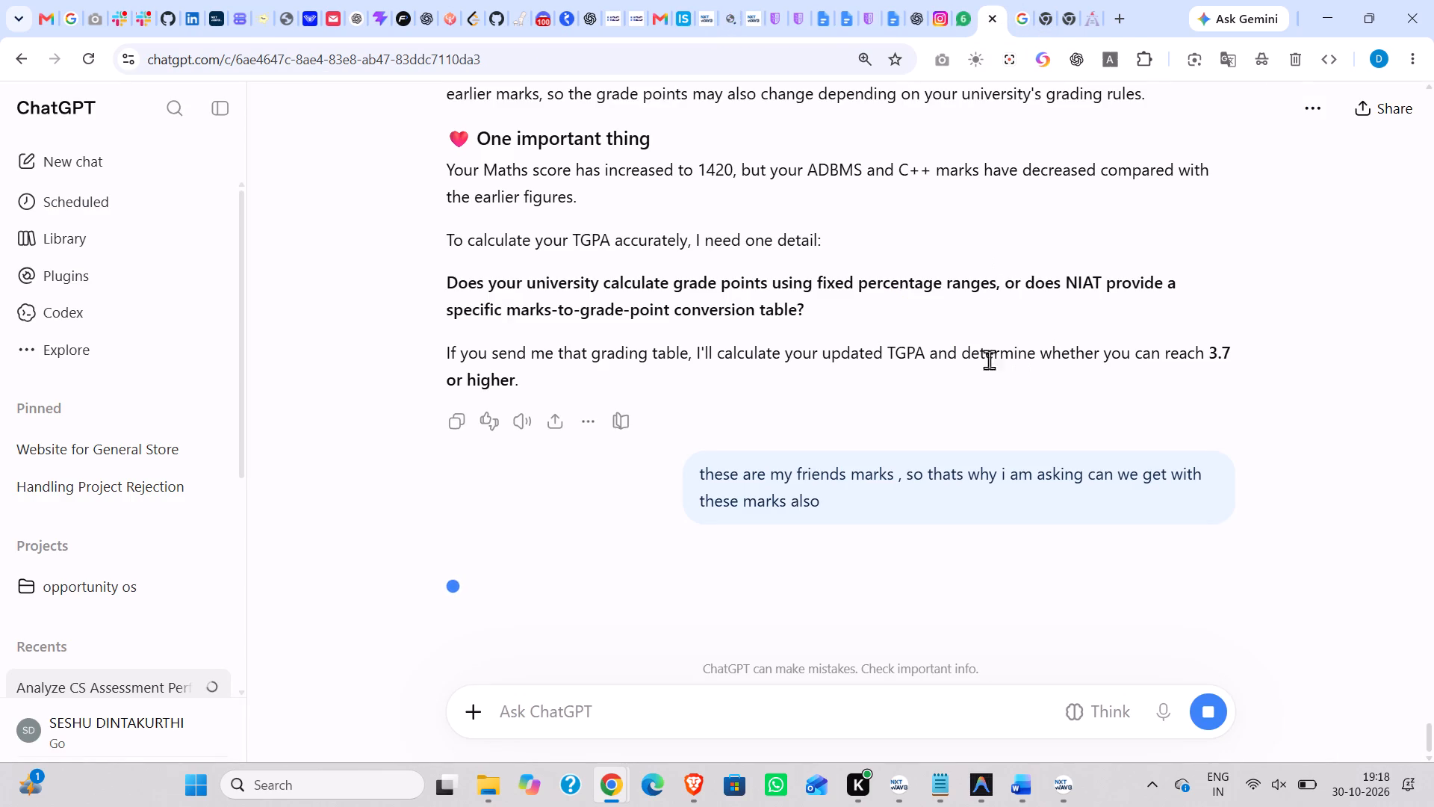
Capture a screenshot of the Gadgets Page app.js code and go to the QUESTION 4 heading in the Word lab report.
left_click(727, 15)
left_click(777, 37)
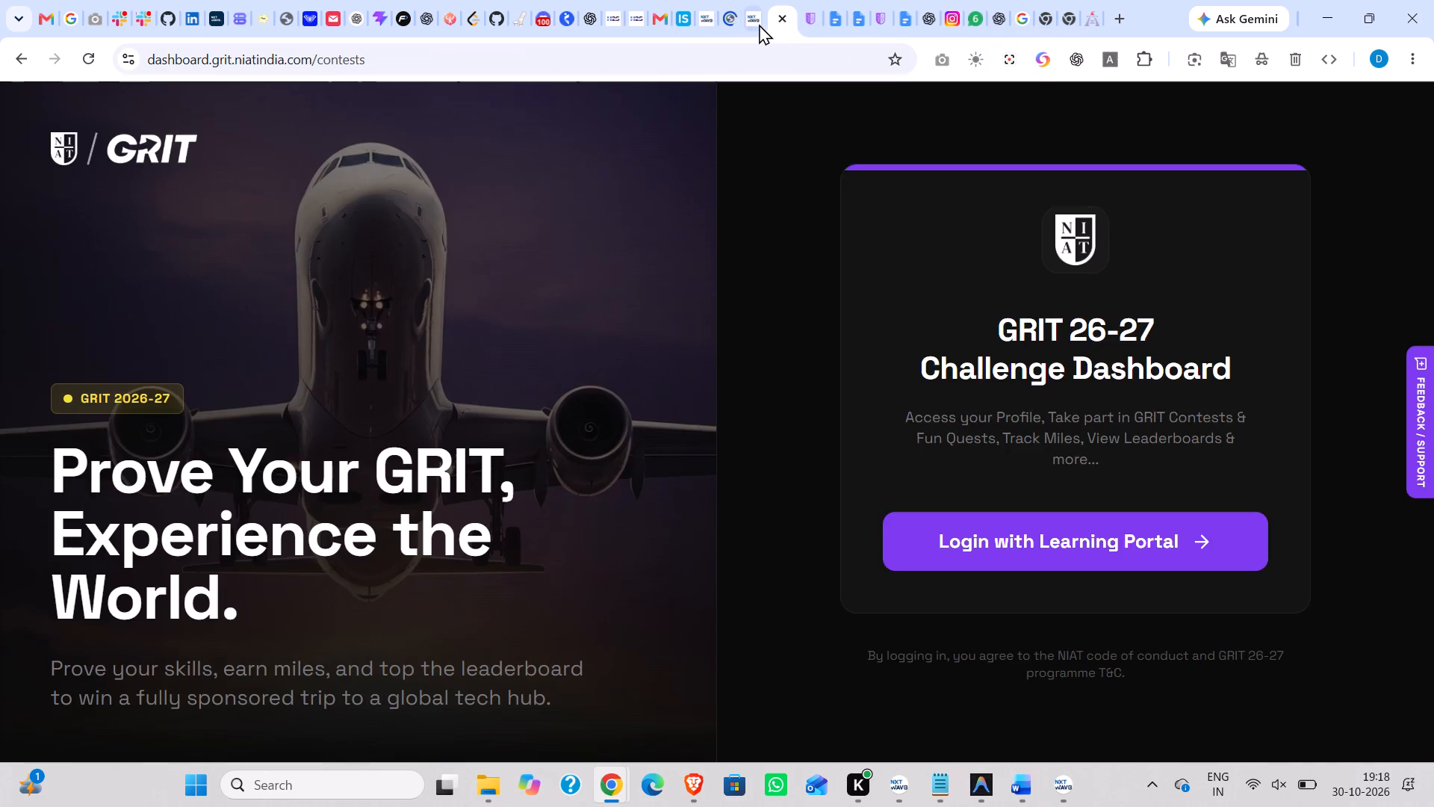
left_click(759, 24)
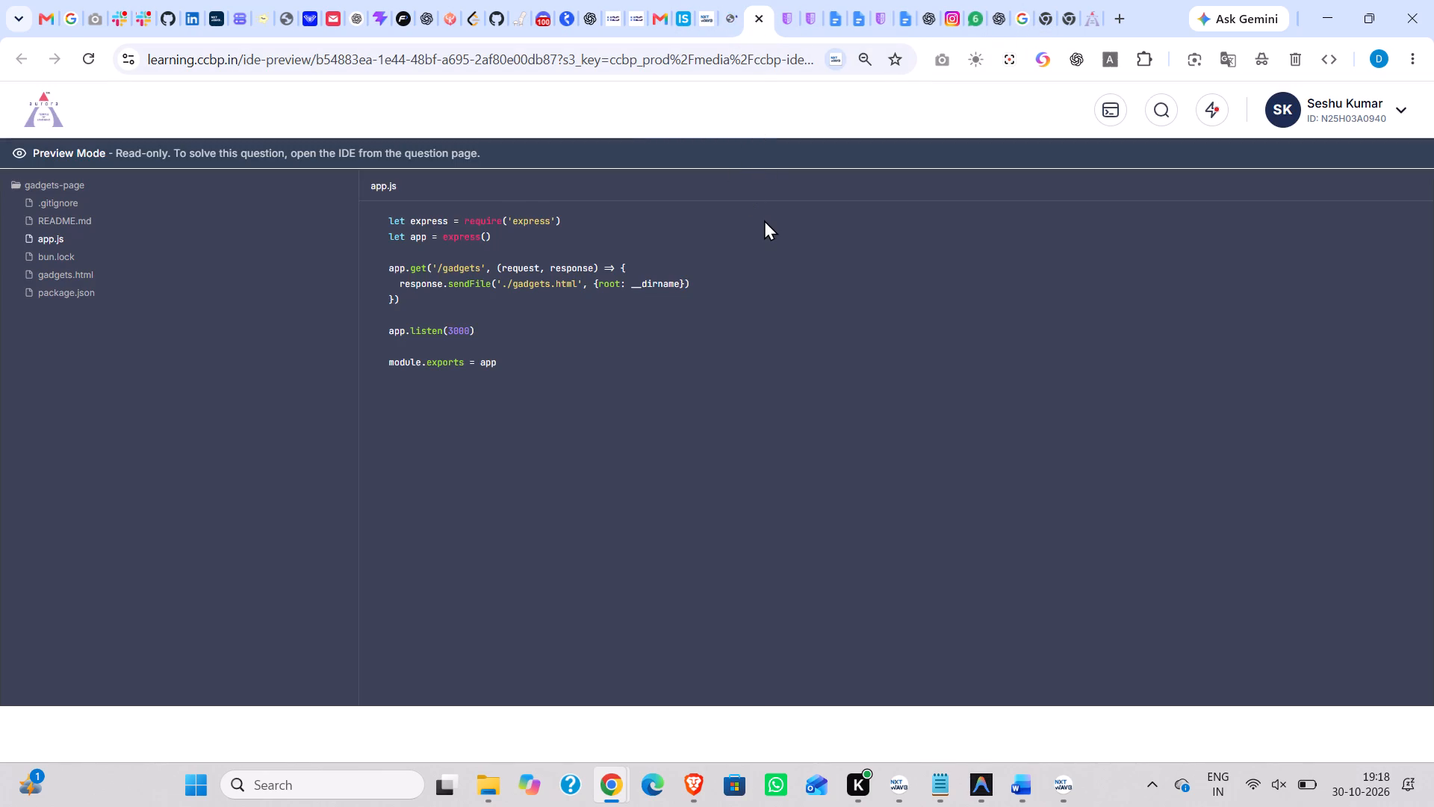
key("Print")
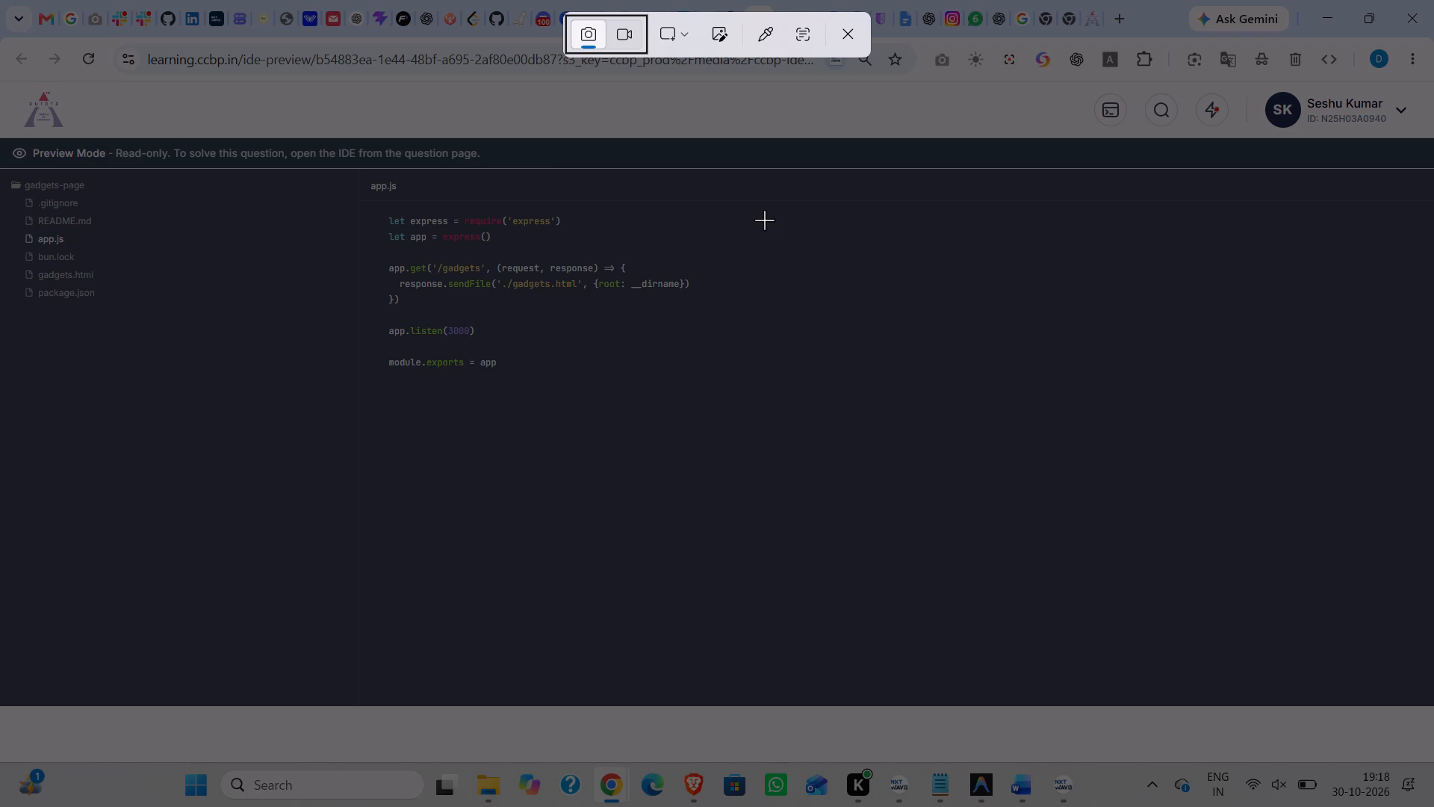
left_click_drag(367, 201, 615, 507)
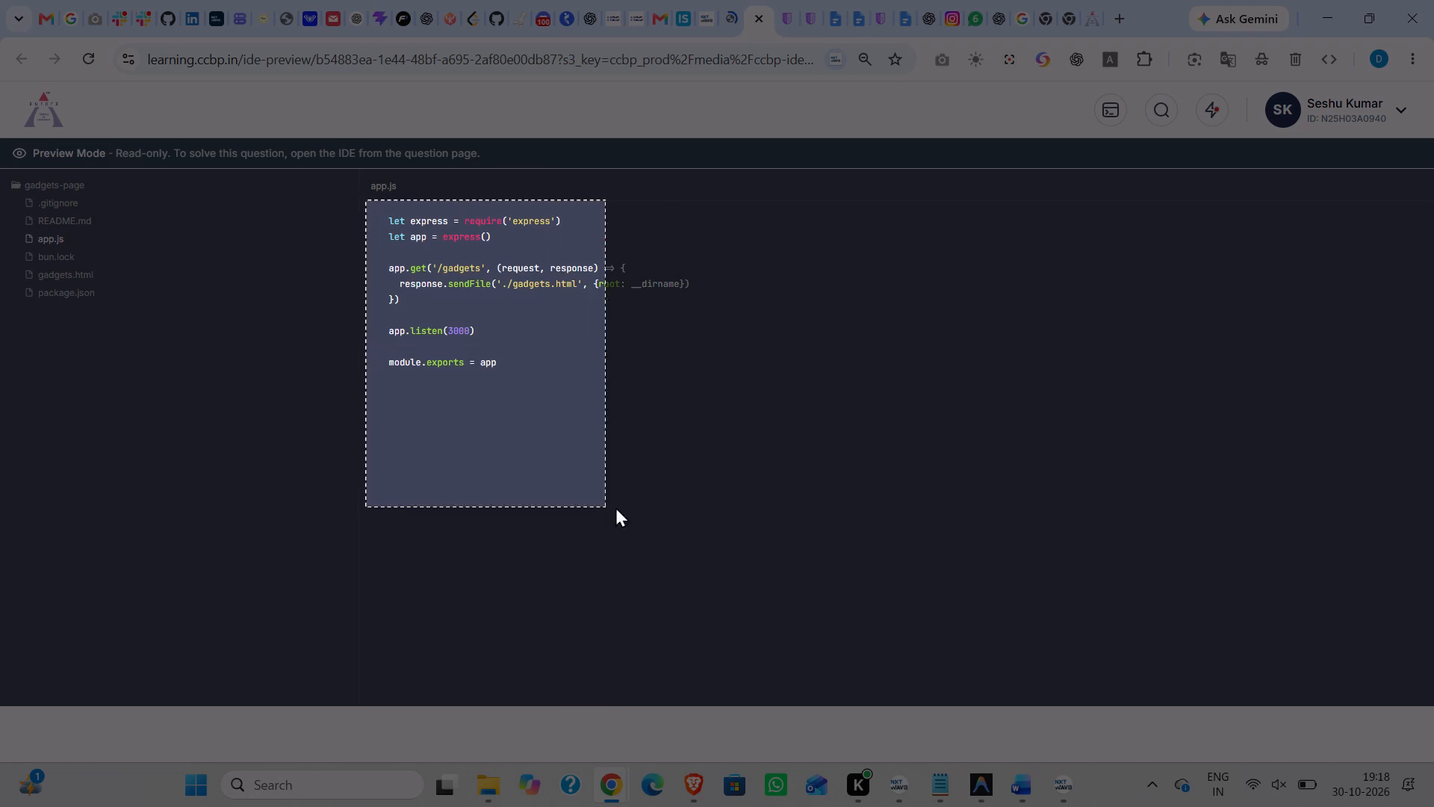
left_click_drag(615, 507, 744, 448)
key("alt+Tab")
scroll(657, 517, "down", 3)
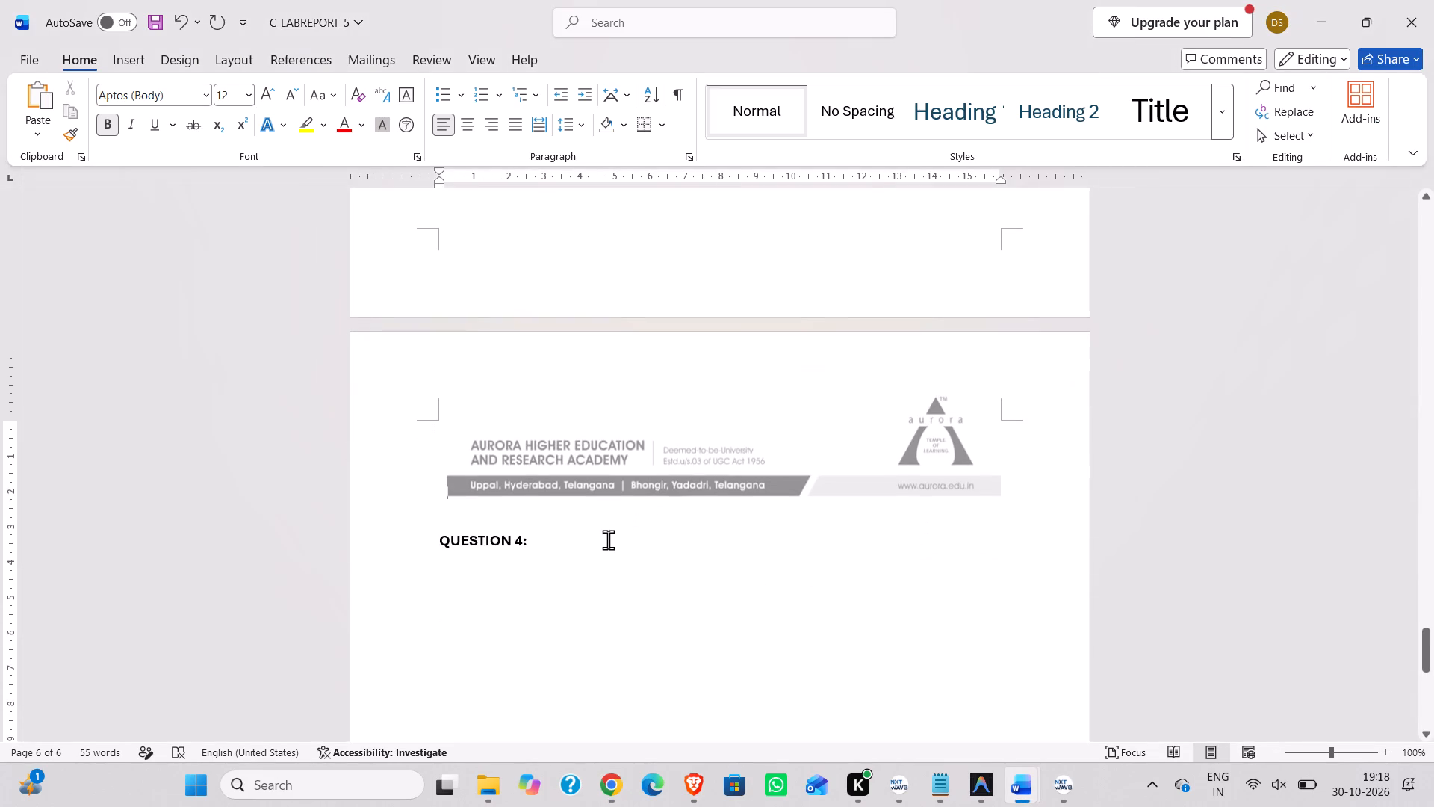
In Chrome, reopen the Gadgets Page question from the Coding Practice list and capture a screenshot of its description.
key("alt+Tab")
left_click(727, 19)
left_click(710, 18)
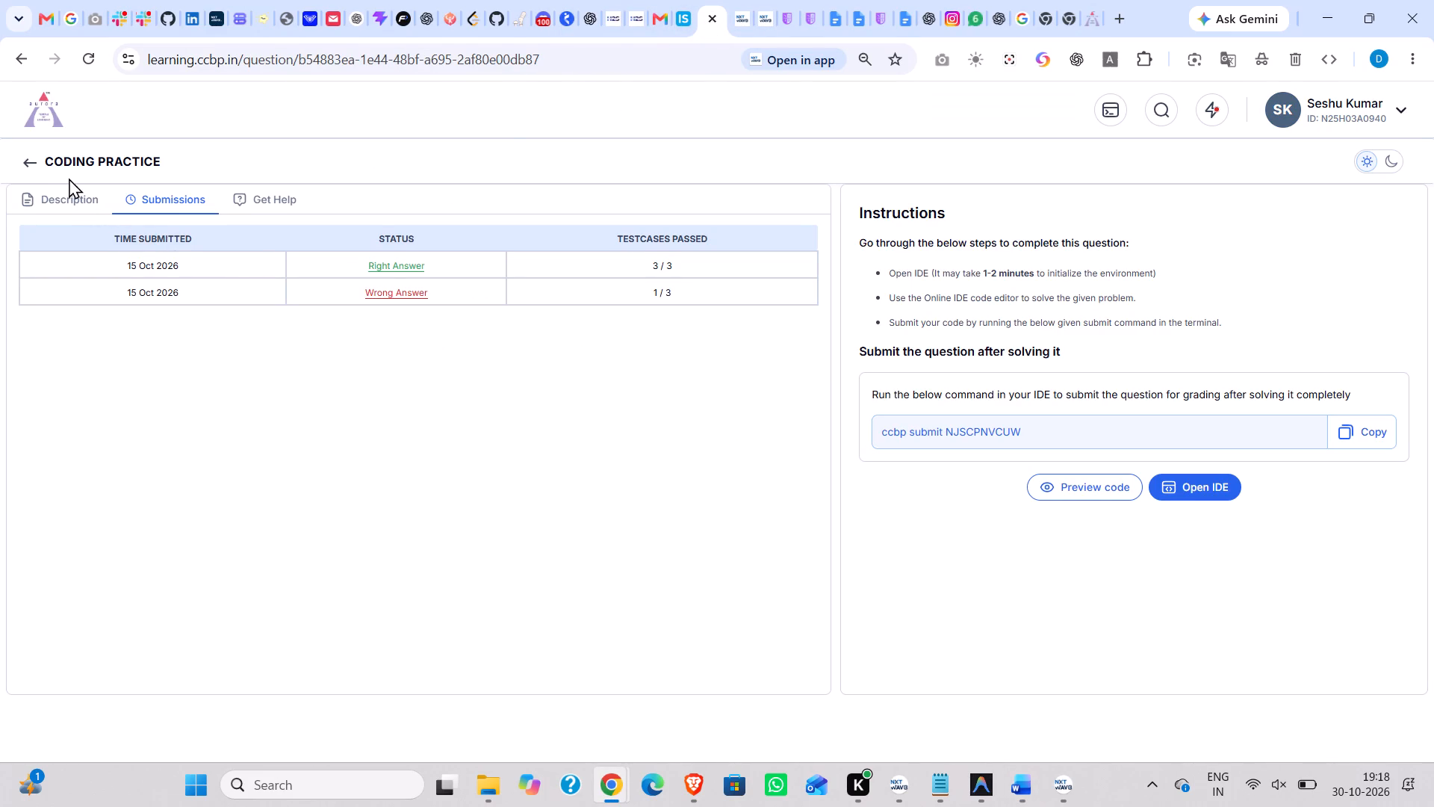
left_click(34, 159)
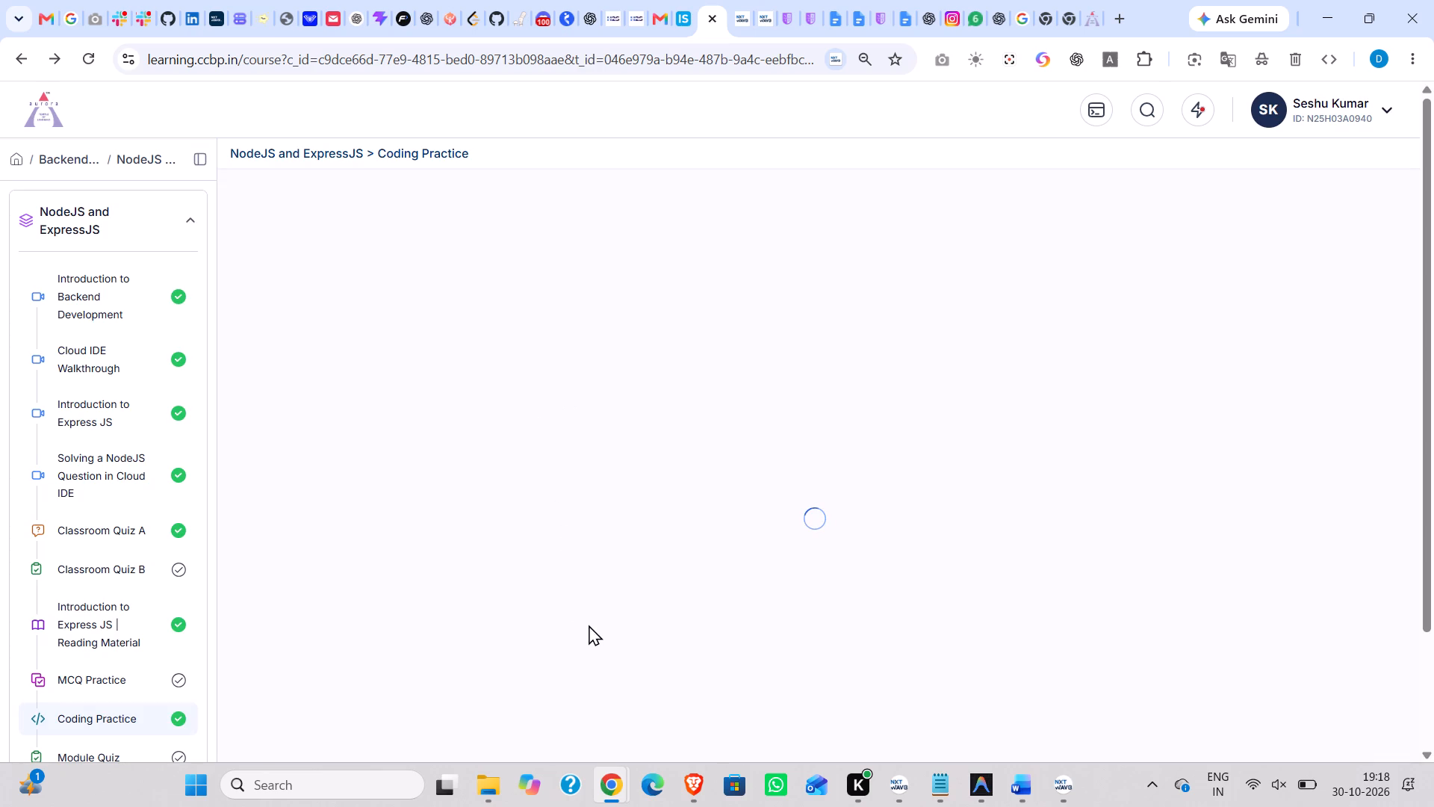
left_click(1392, 545)
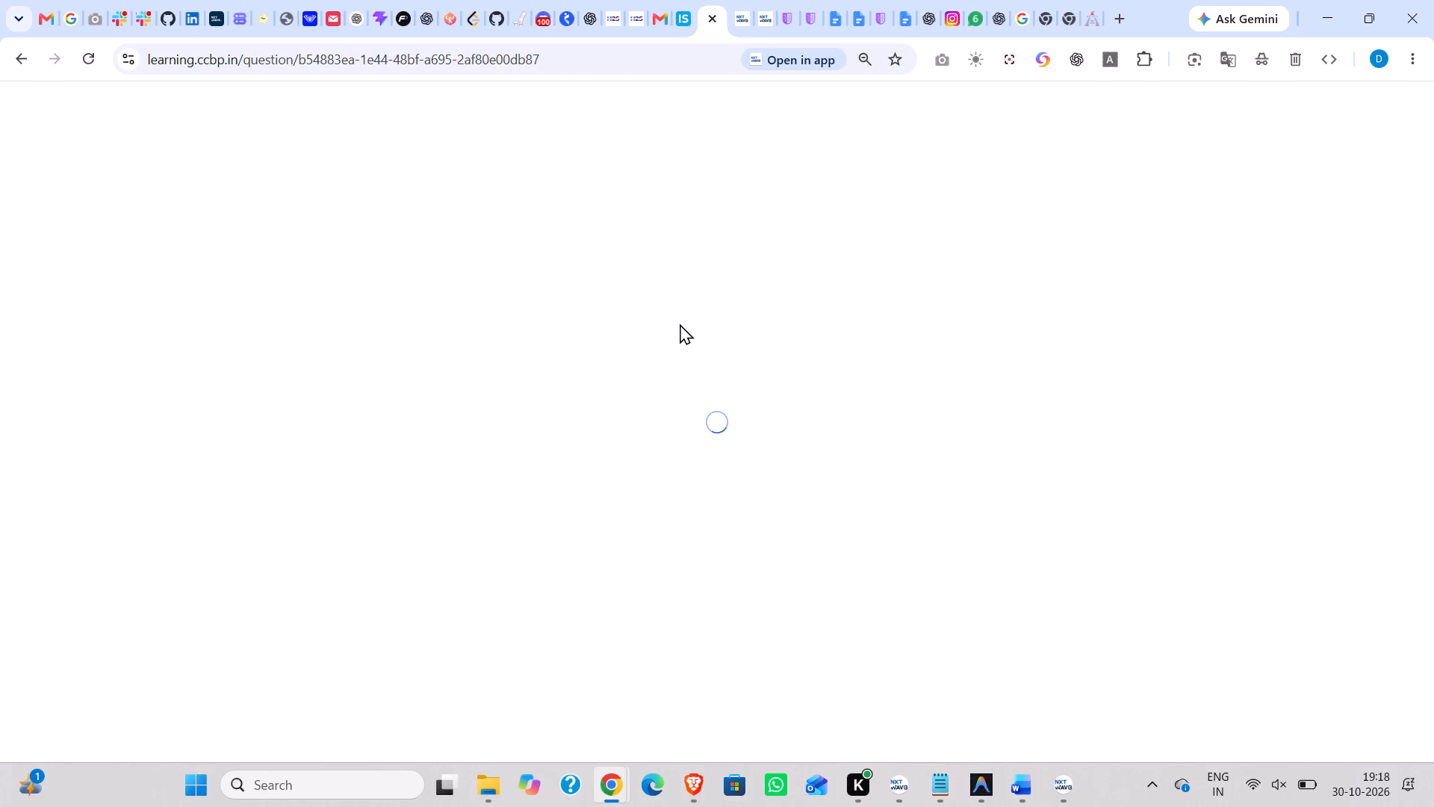
left_click(738, 35)
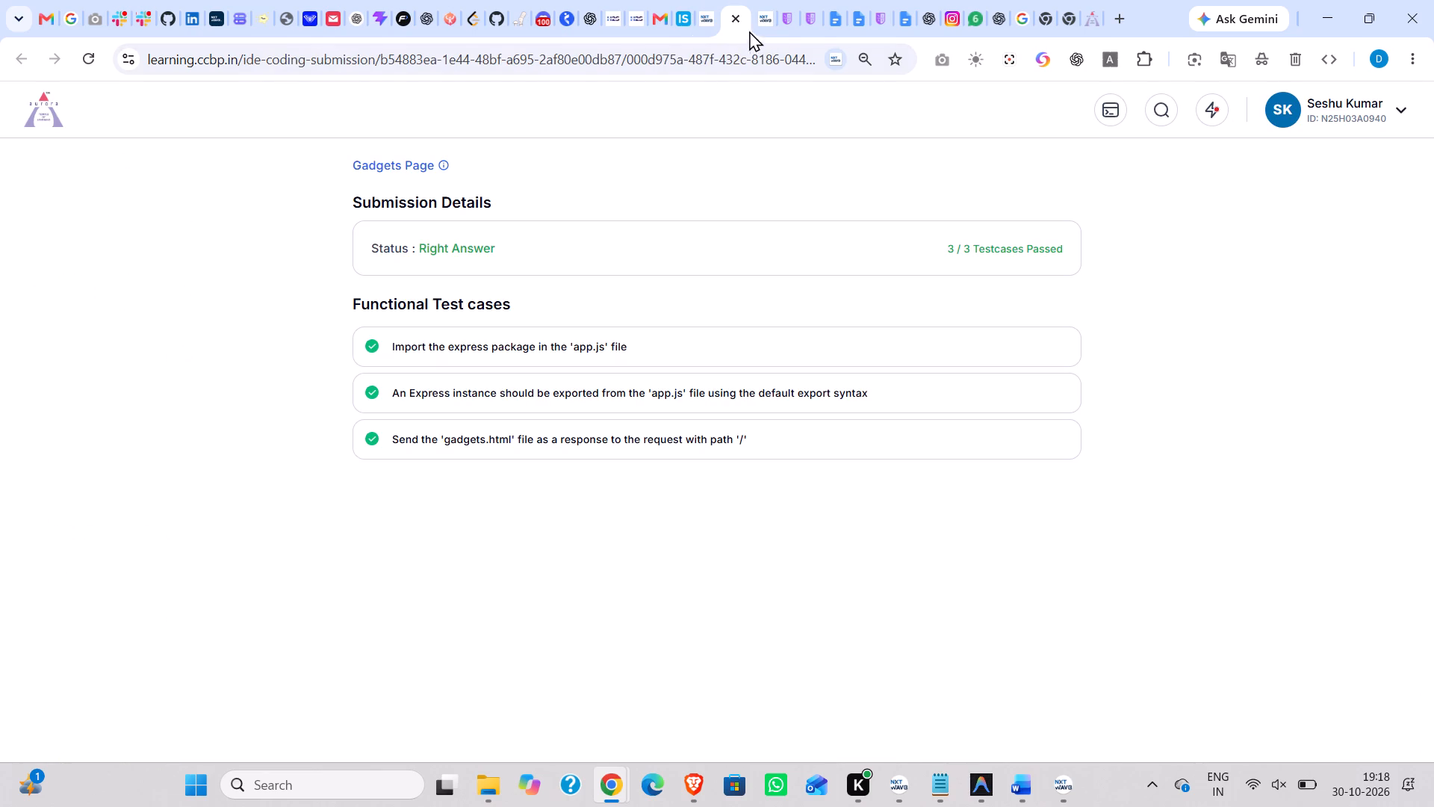
left_click(762, 25)
left_click(703, 25)
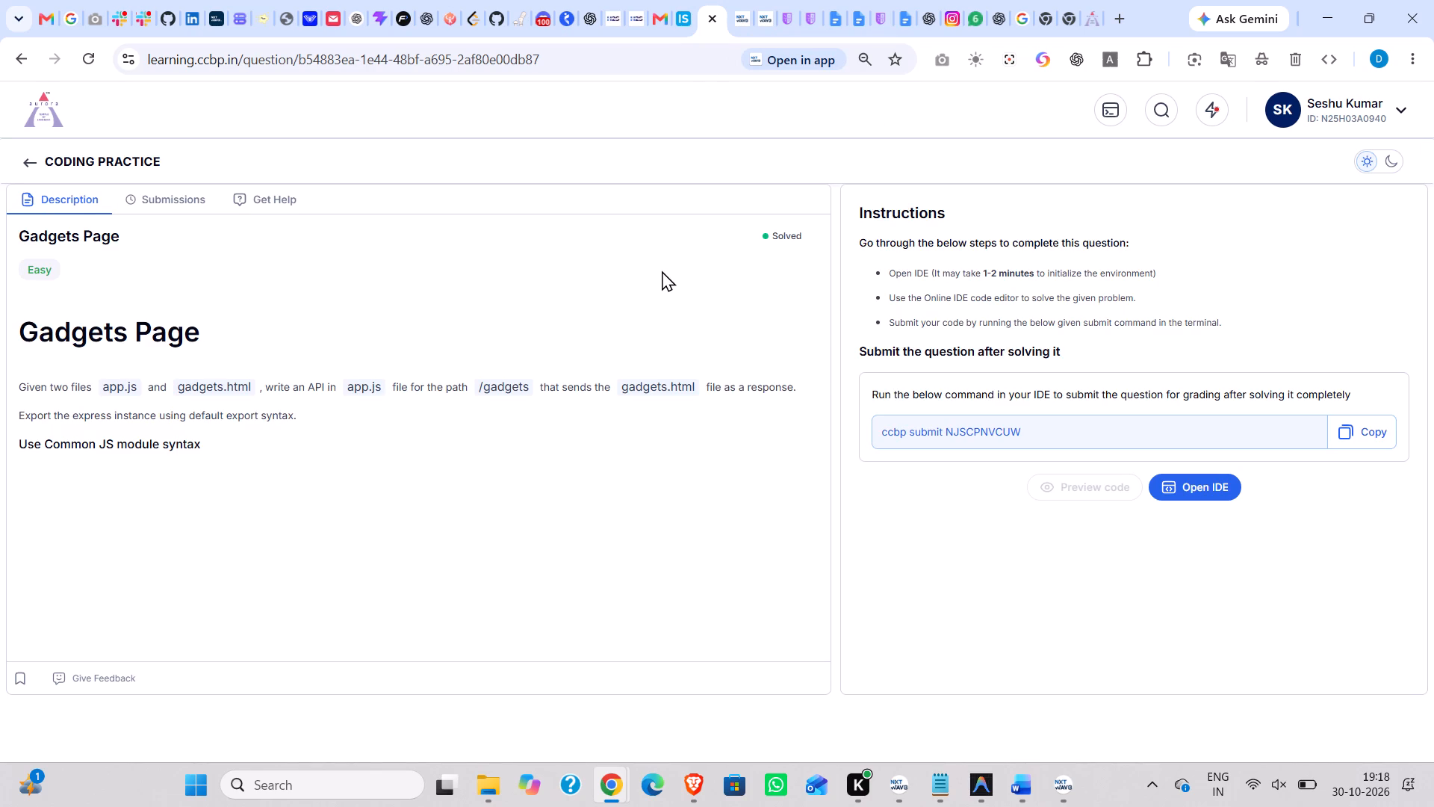
key("Print")
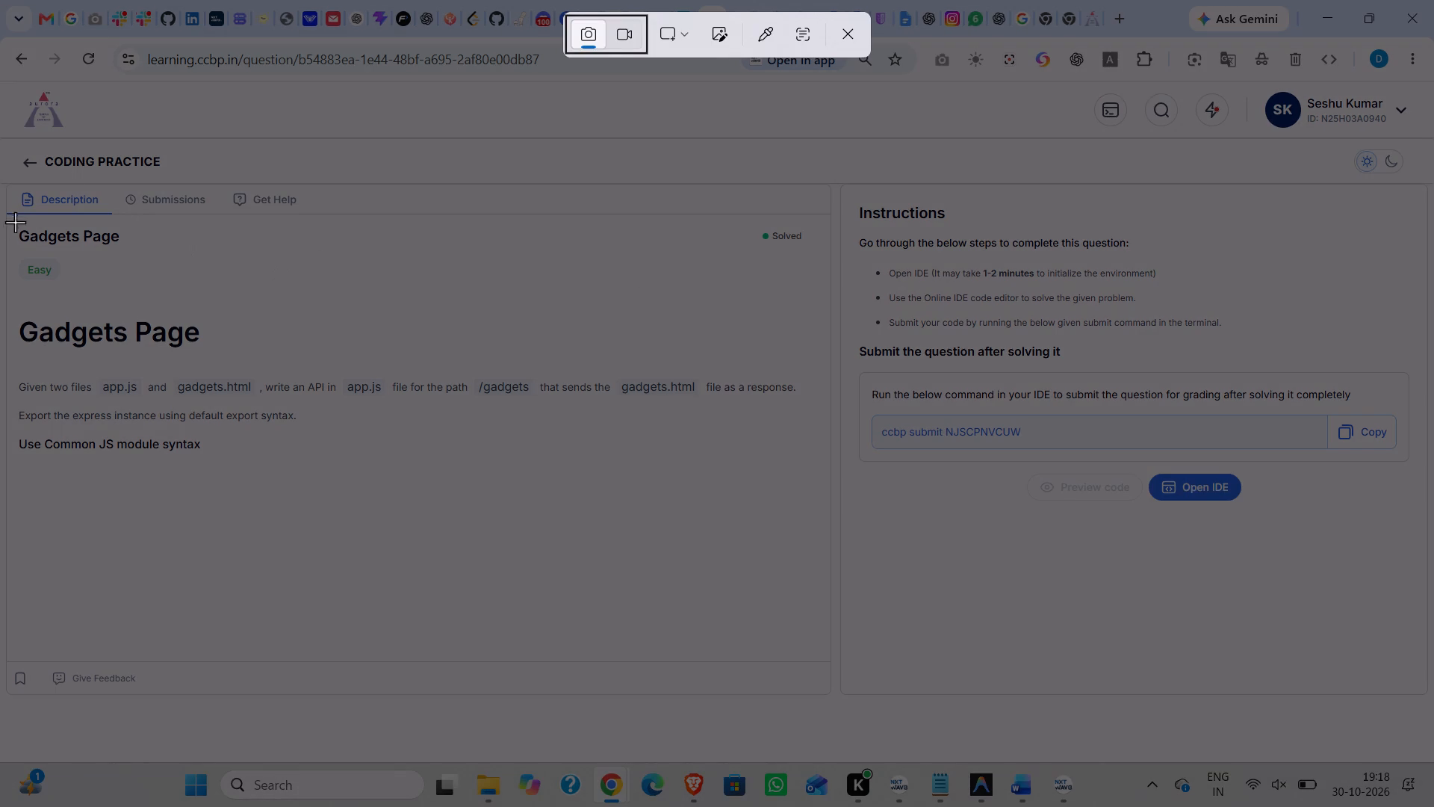
left_click_drag(7, 218, 820, 526)
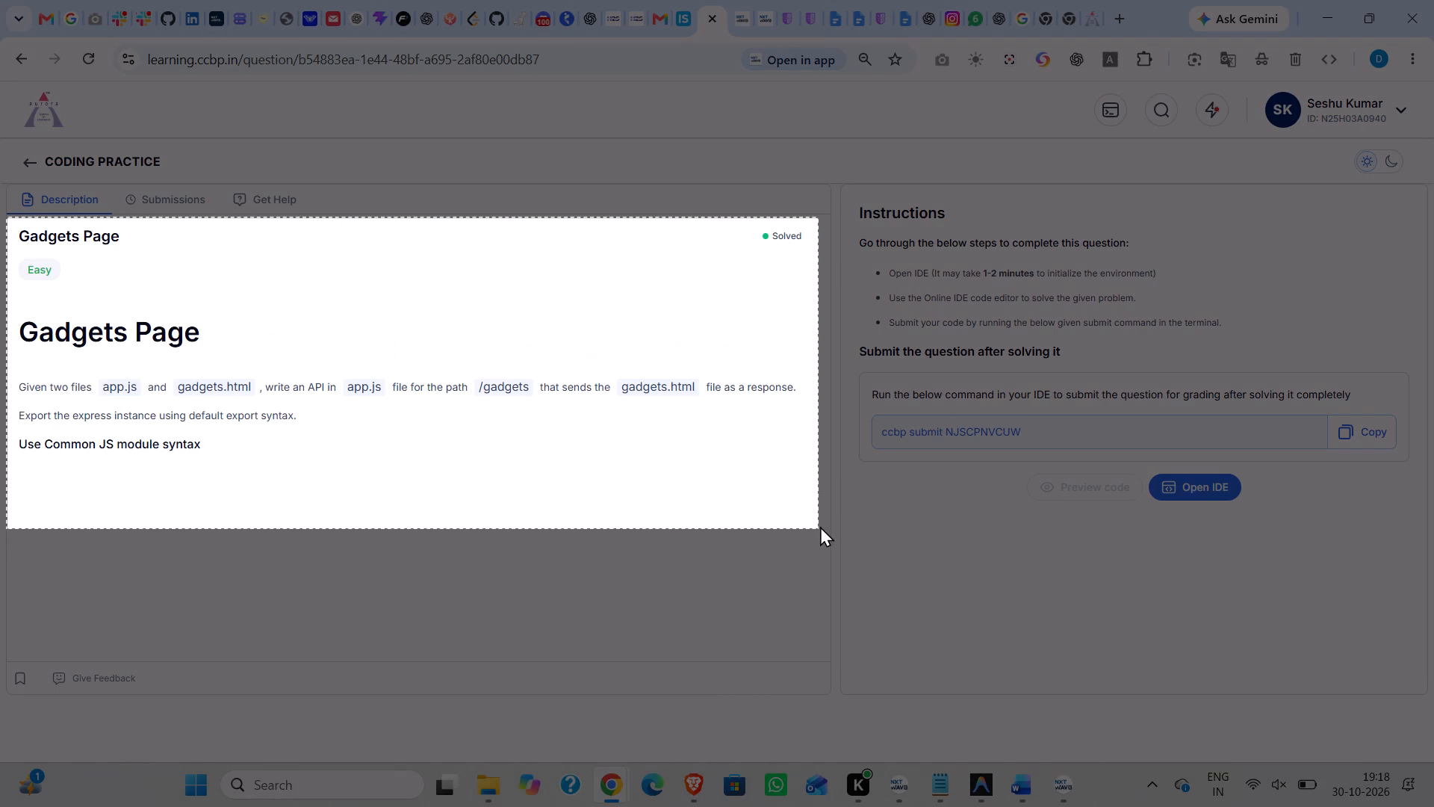
left_click_drag(820, 526, 822, 525)
Paste the Gadgets Page description screenshot under QUESTION 4 in the Word report and stretch it slightly taller.
key("alt+Tab")
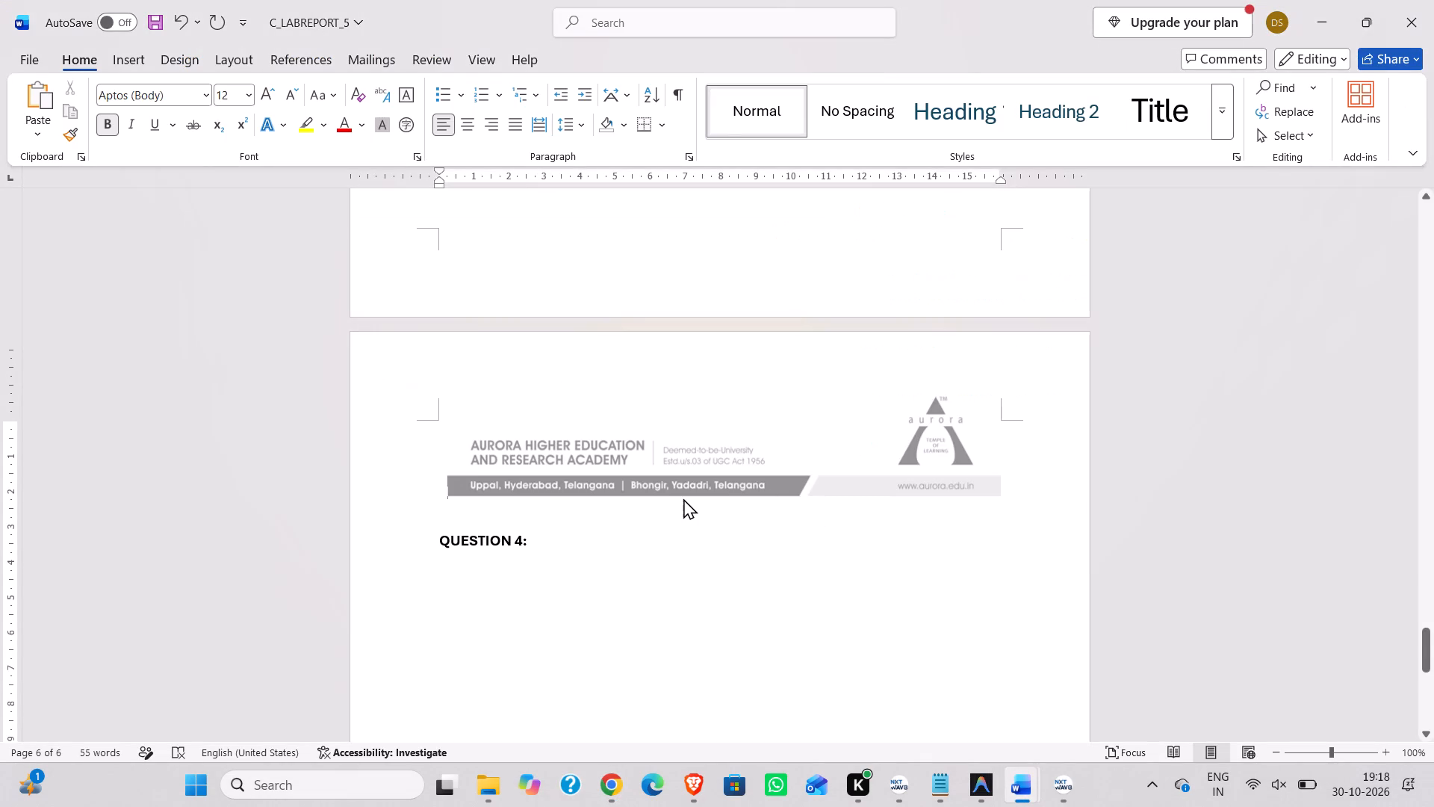
key("ctrl+v")
scroll(683, 498, "down", 6)
left_click(674, 497)
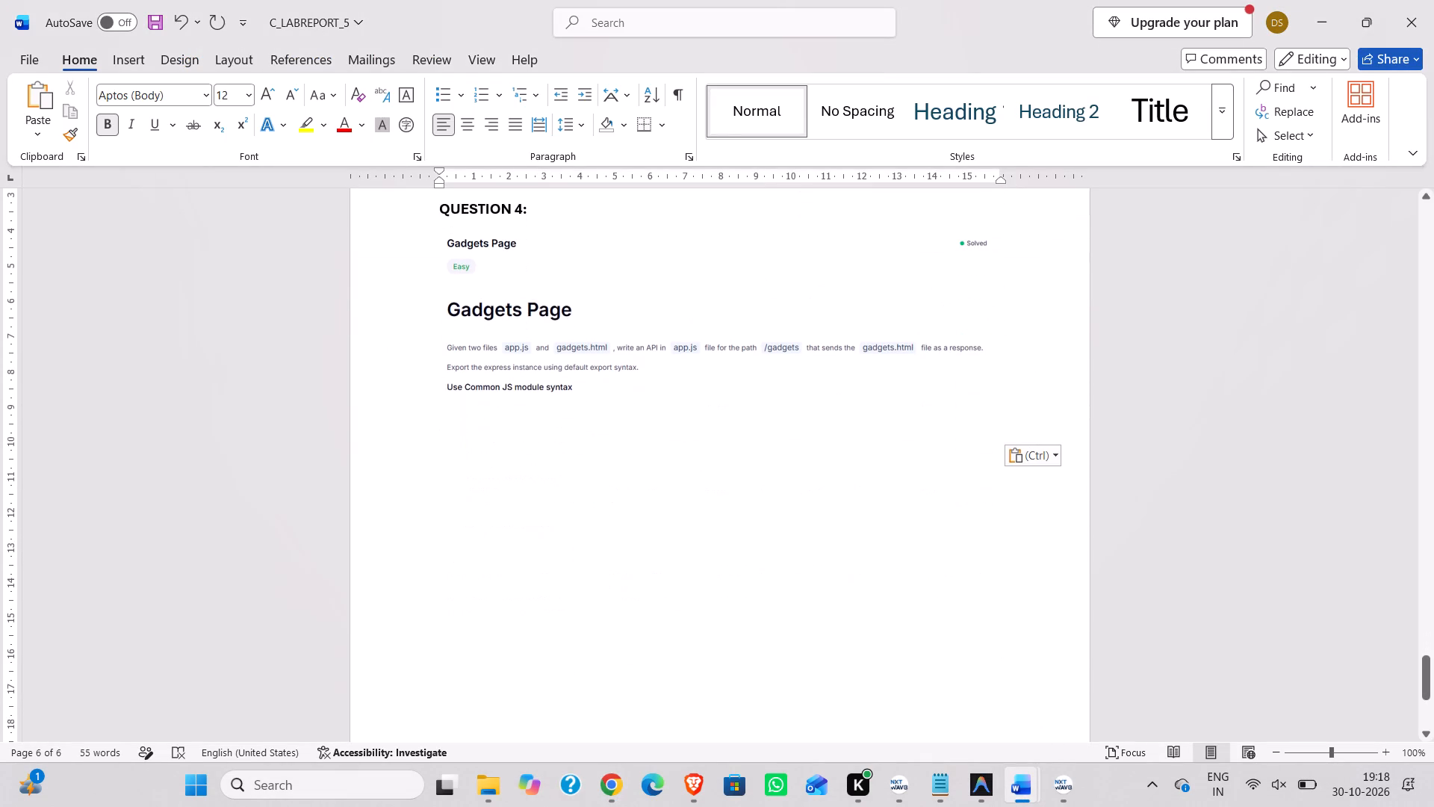
key("Return")
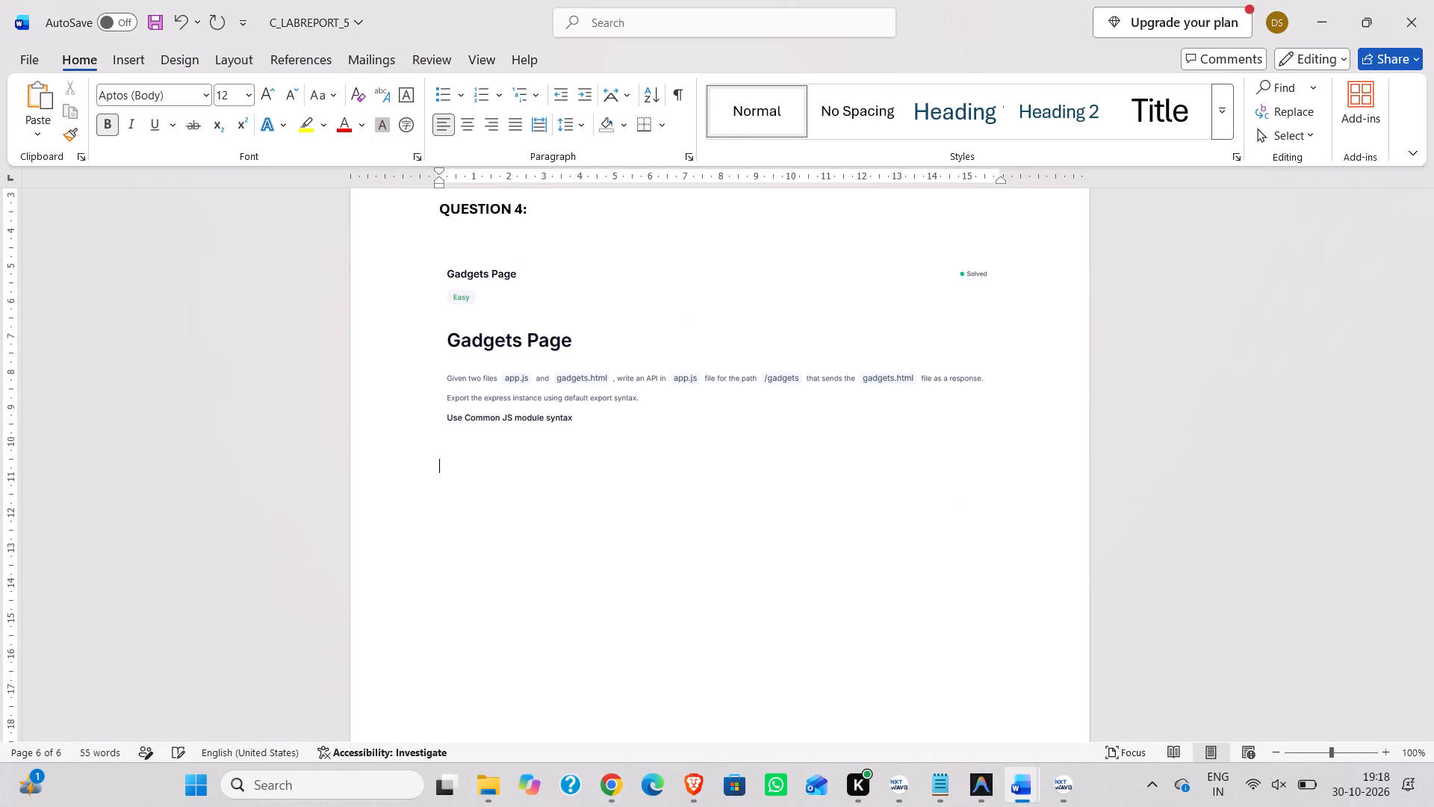
key("Return")
key("BackSpace")
key("BackSpace")
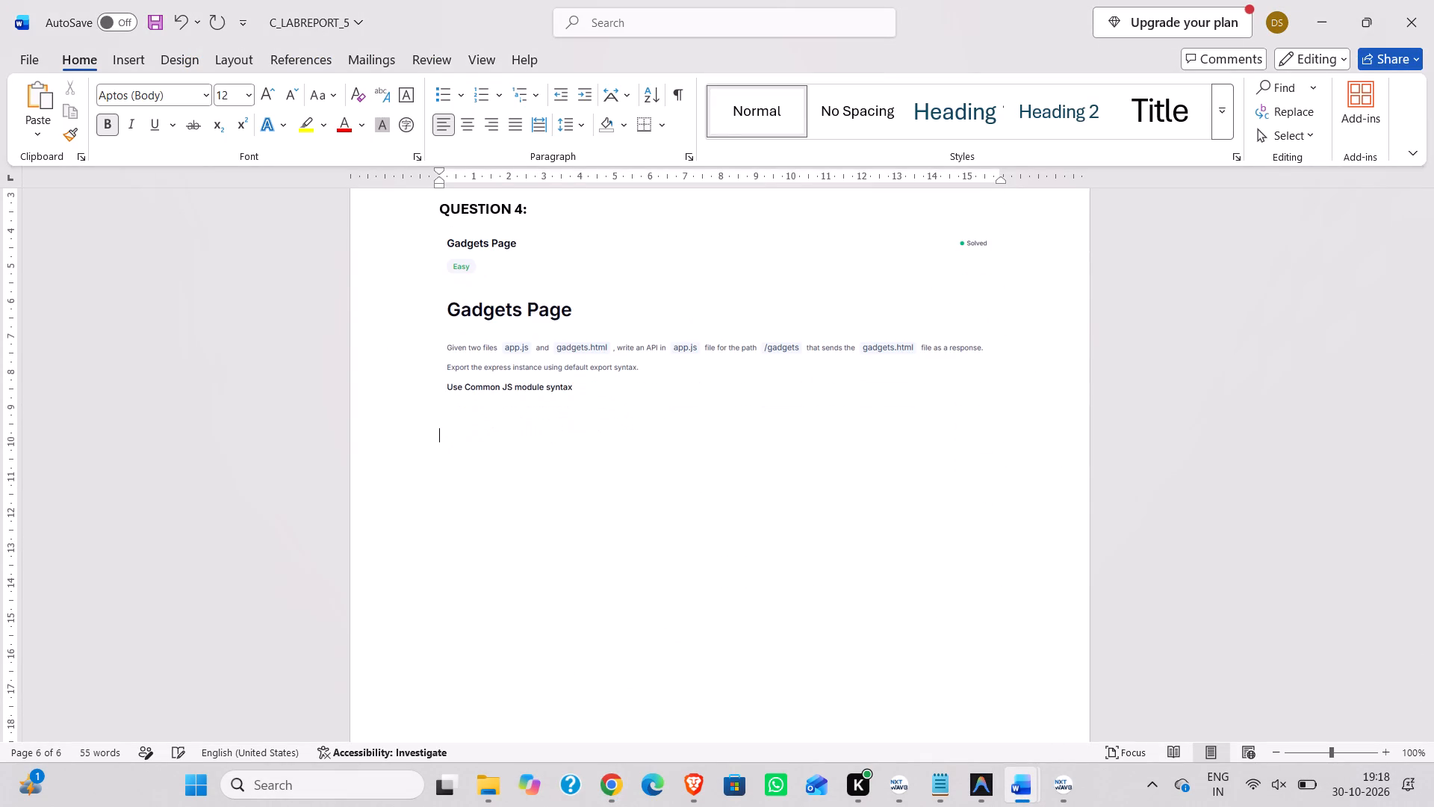
left_click(695, 359)
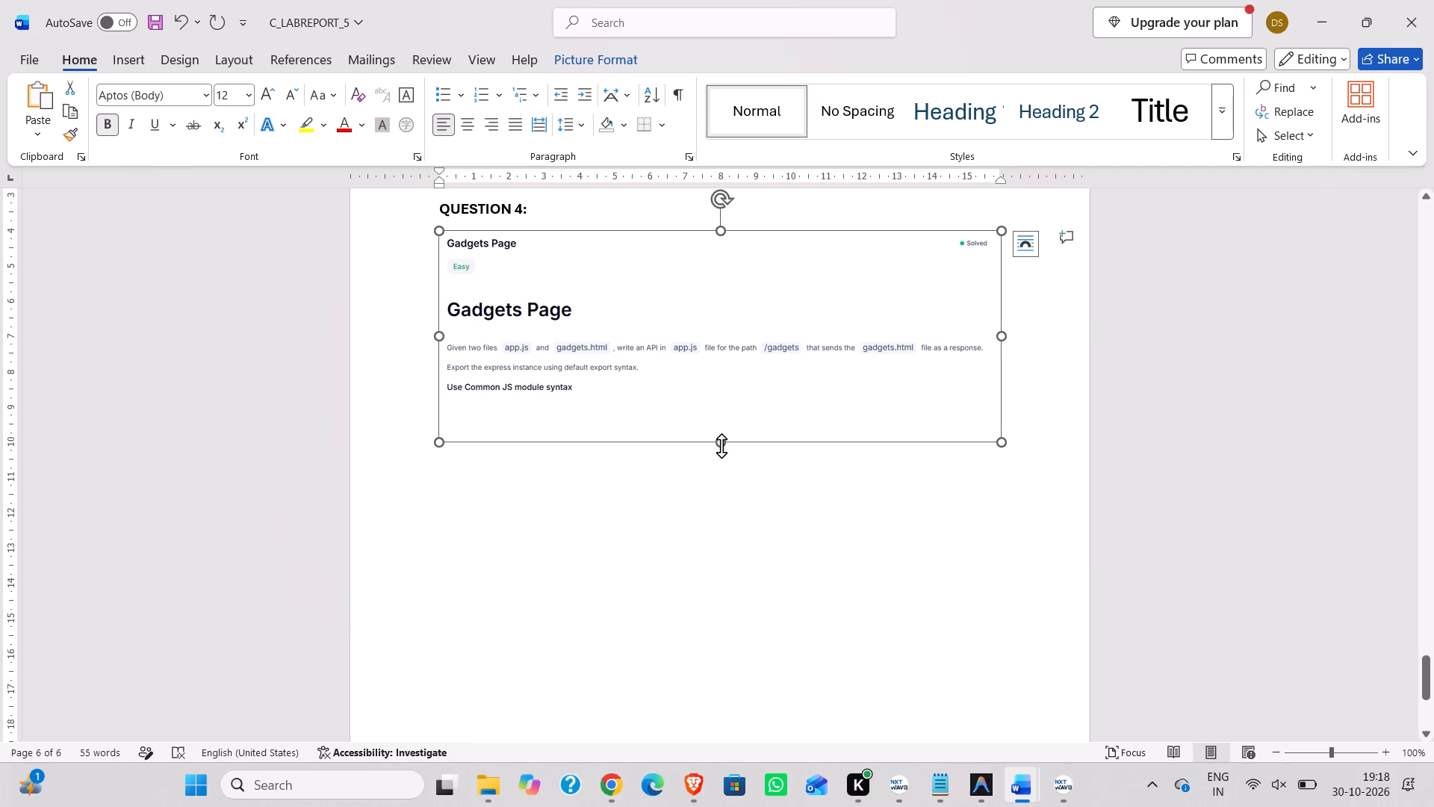
left_click_drag(721, 445, 723, 460)
Add the heading "CODE:" below the Gadgets Page description screenshot, leaving a blank line above it.
left_click(1054, 472)
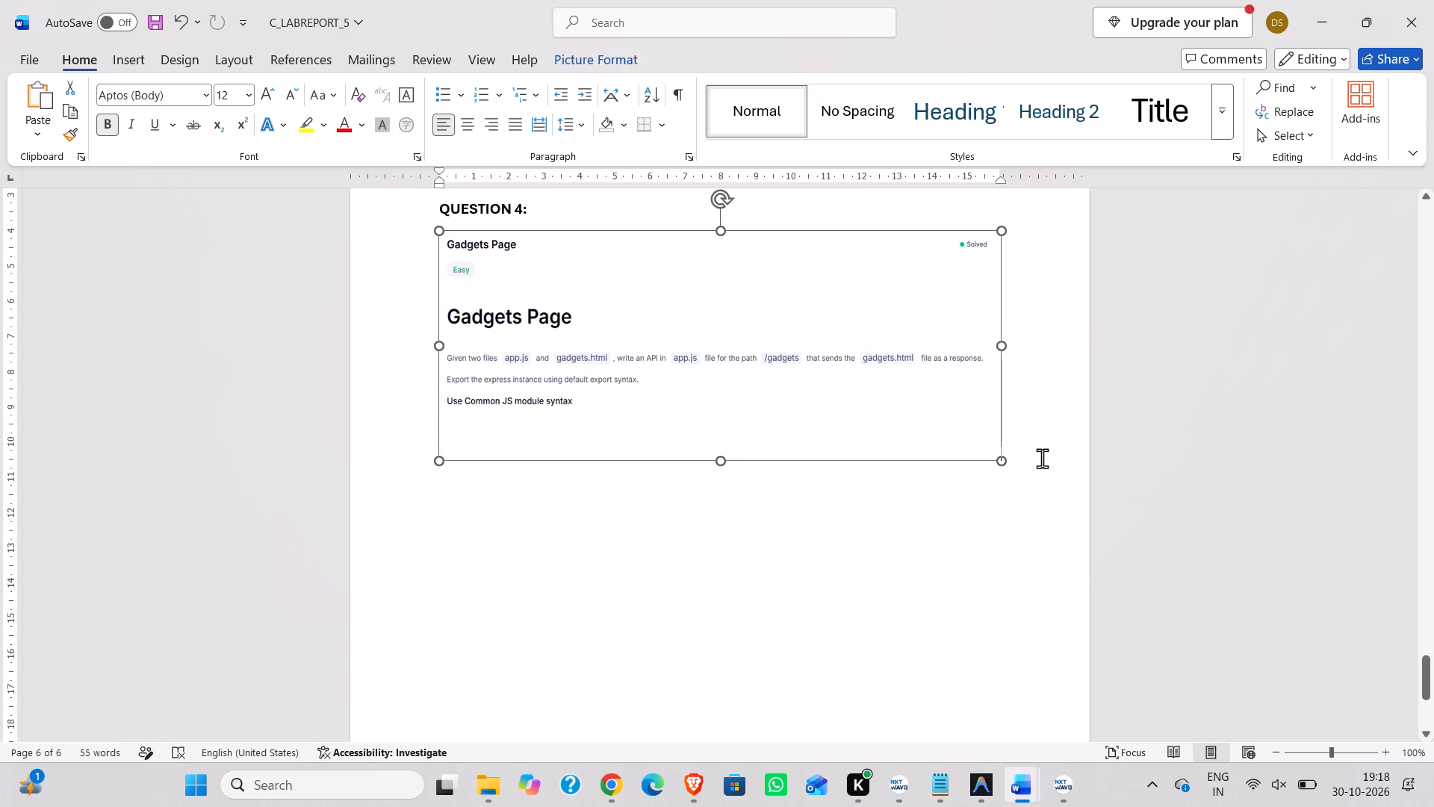
key("Return")
key("Return")
type("CODE")
key("shift+colon")
key("Return")
Capture the app.js code from the Gadgets Page preview in Chrome and paste it under the CODE heading in Word.
key("alt+Tab")
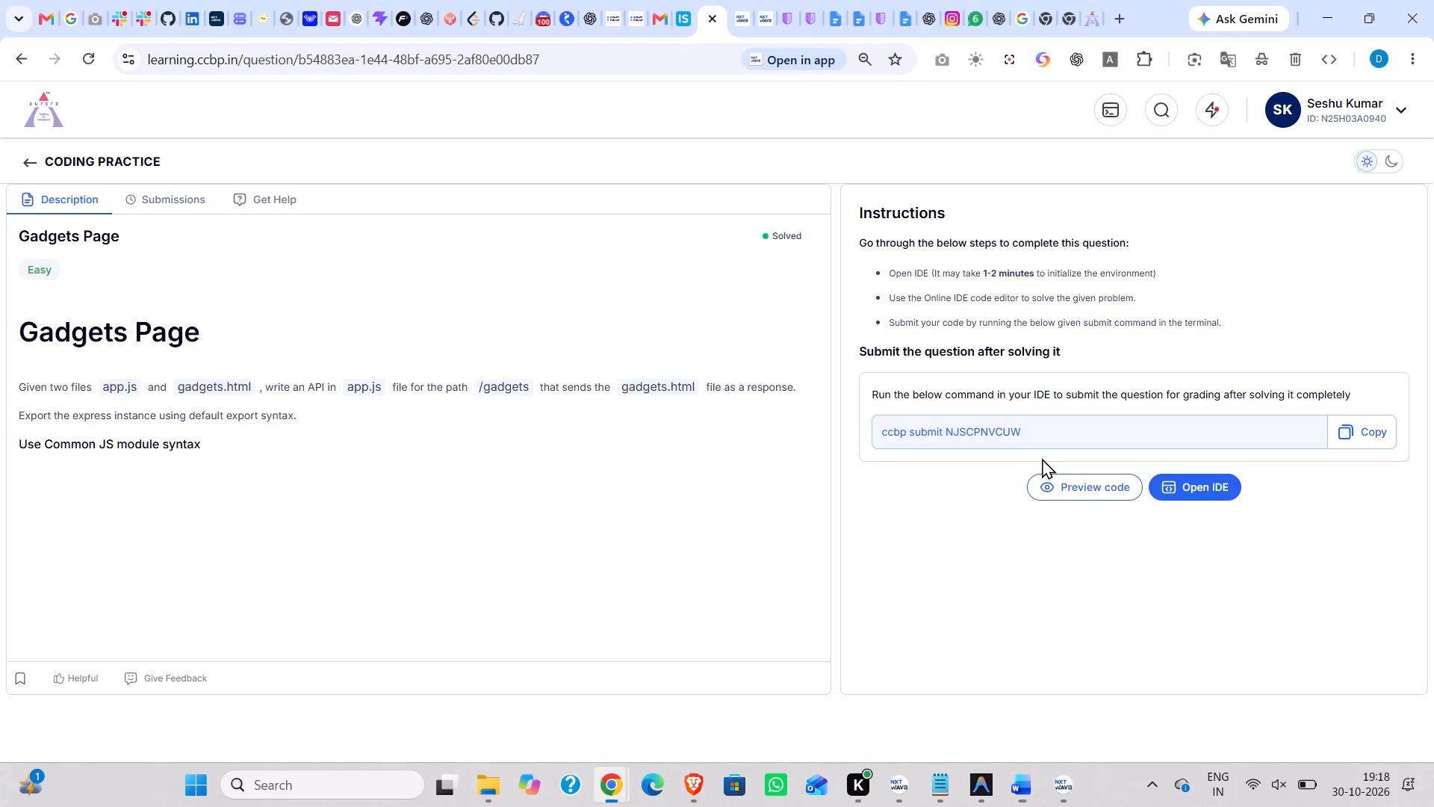
left_click(759, 25)
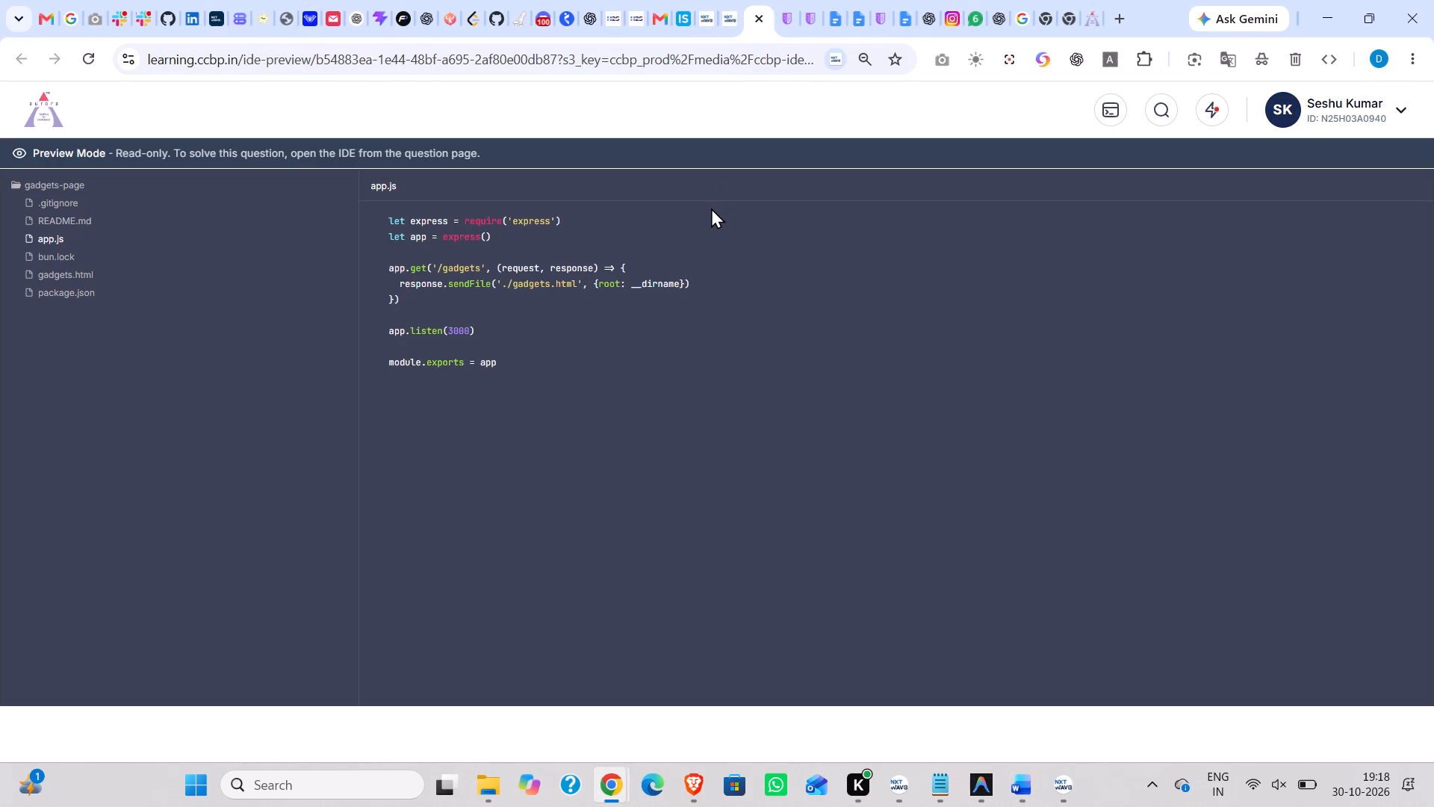
key("Print")
left_click_drag(367, 201, 720, 442)
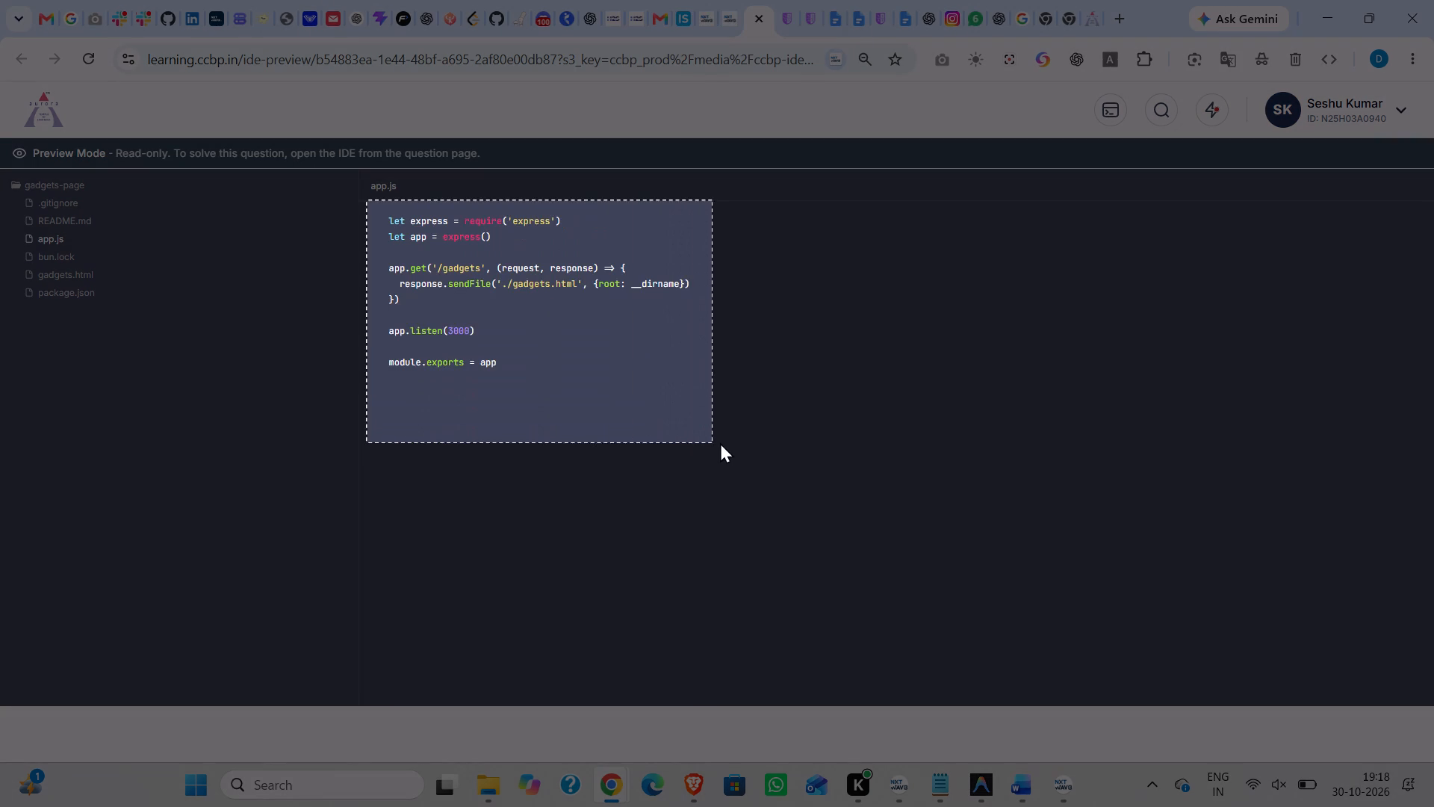
left_click_drag(720, 442, 721, 442)
key("alt+Tab")
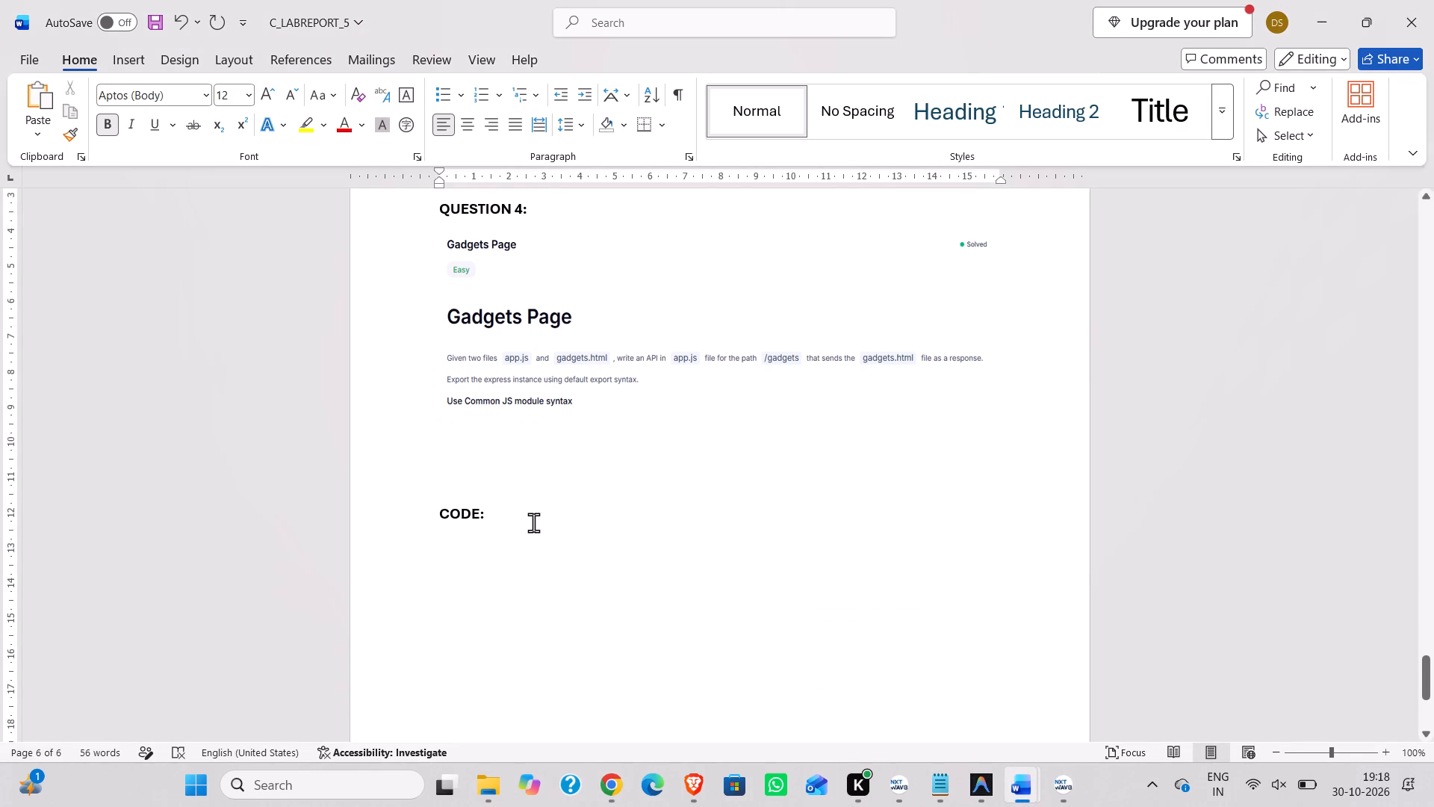
left_click(528, 530)
left_click(491, 550)
key("ctrl+v")
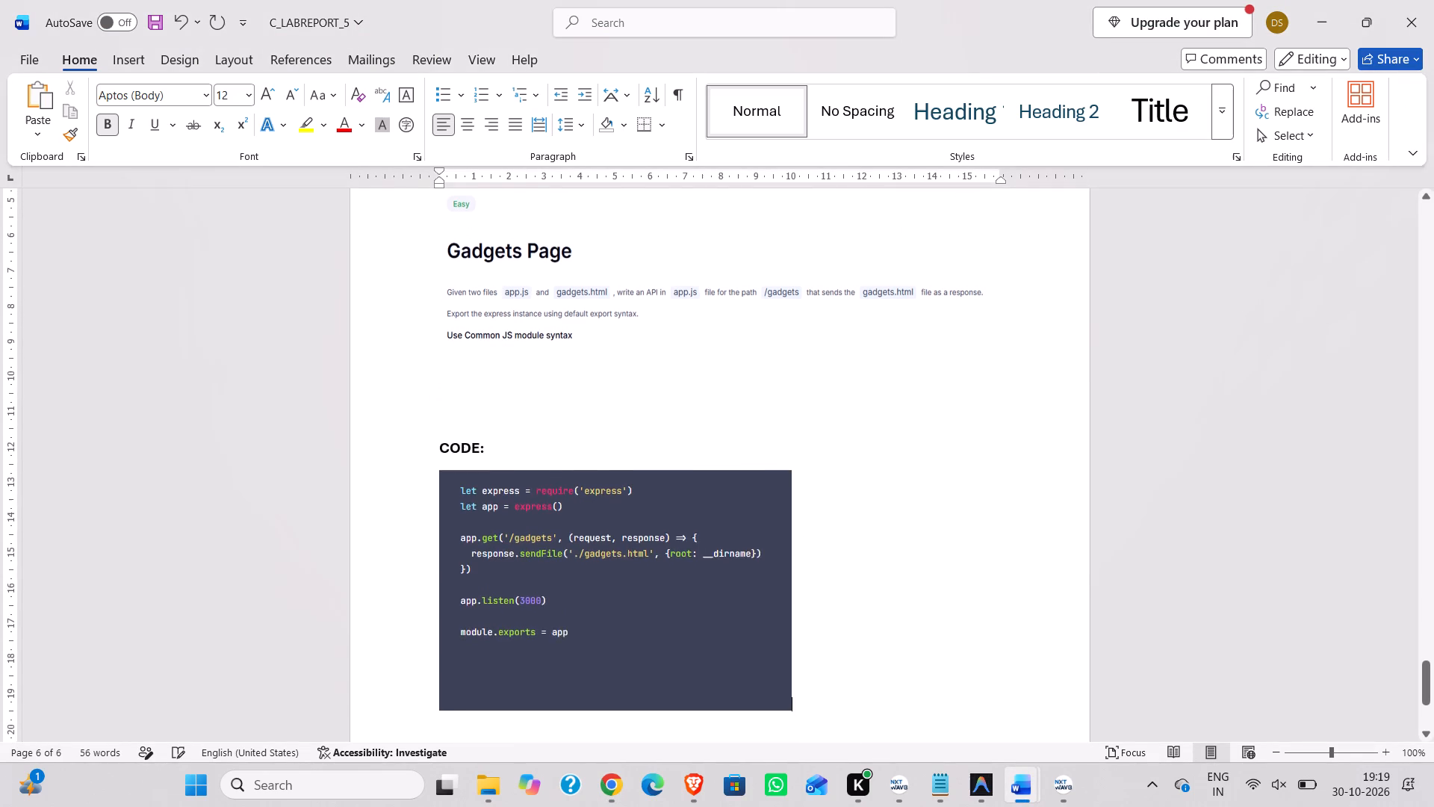
Stretch the Gadgets Page description screenshot and the code screenshot under QUESTION 4 slightly taller.
scroll(490, 551, "down", 10)
scroll(632, 539, "up", 9)
scroll(654, 531, "down", 3)
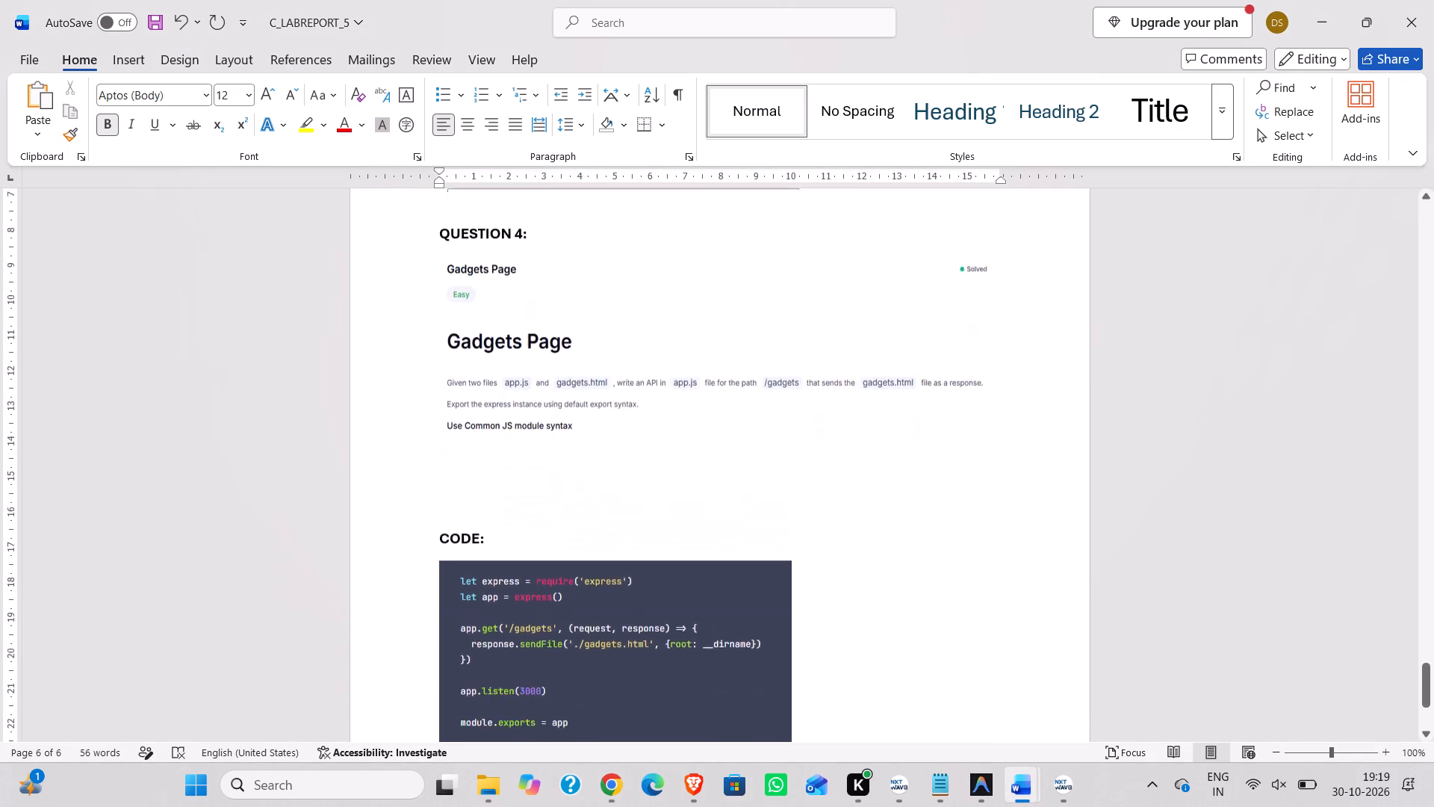
scroll(654, 531, "down", 8)
scroll(672, 521, "up", 11)
left_click(646, 462)
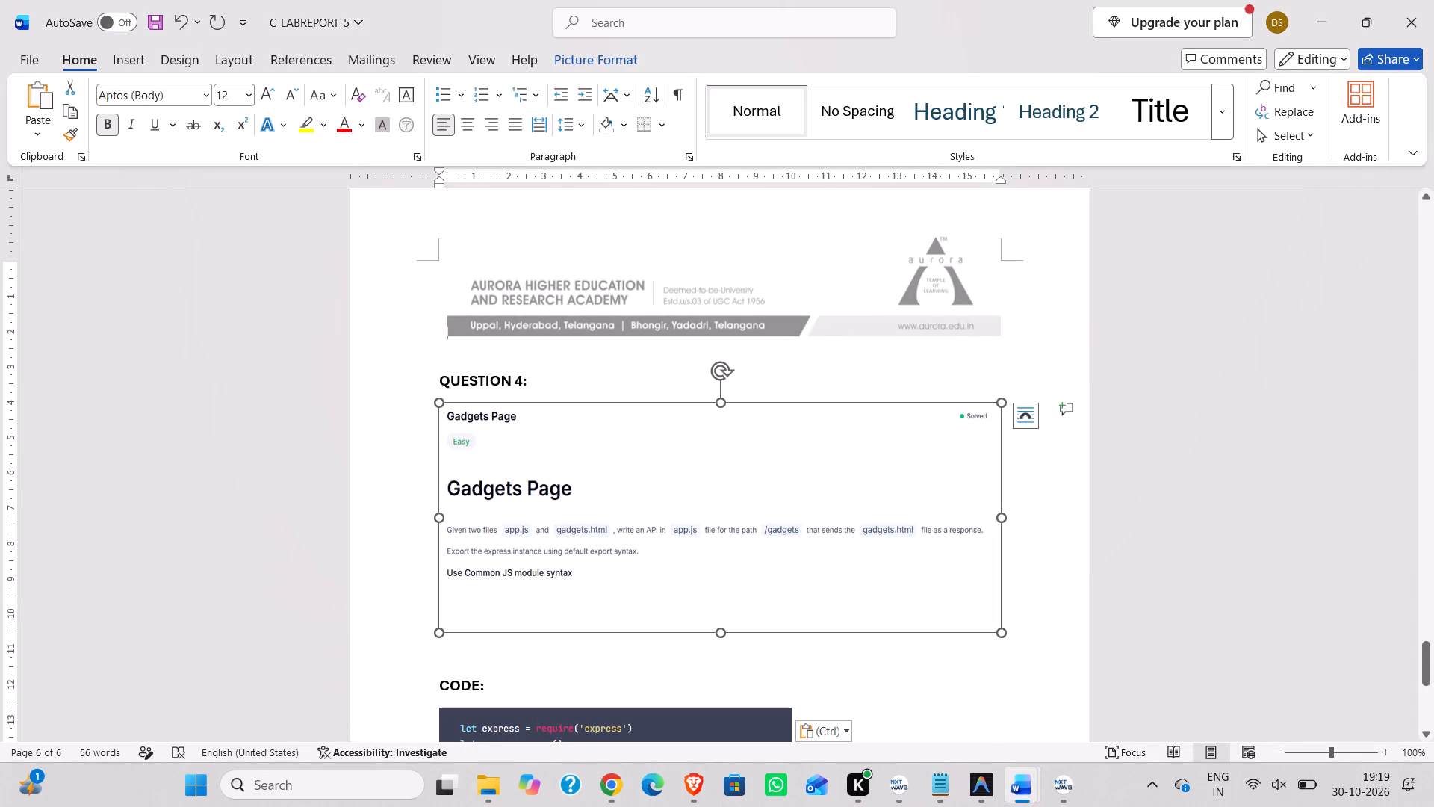
left_click_drag(718, 637, 723, 658)
scroll(654, 515, "down", 5)
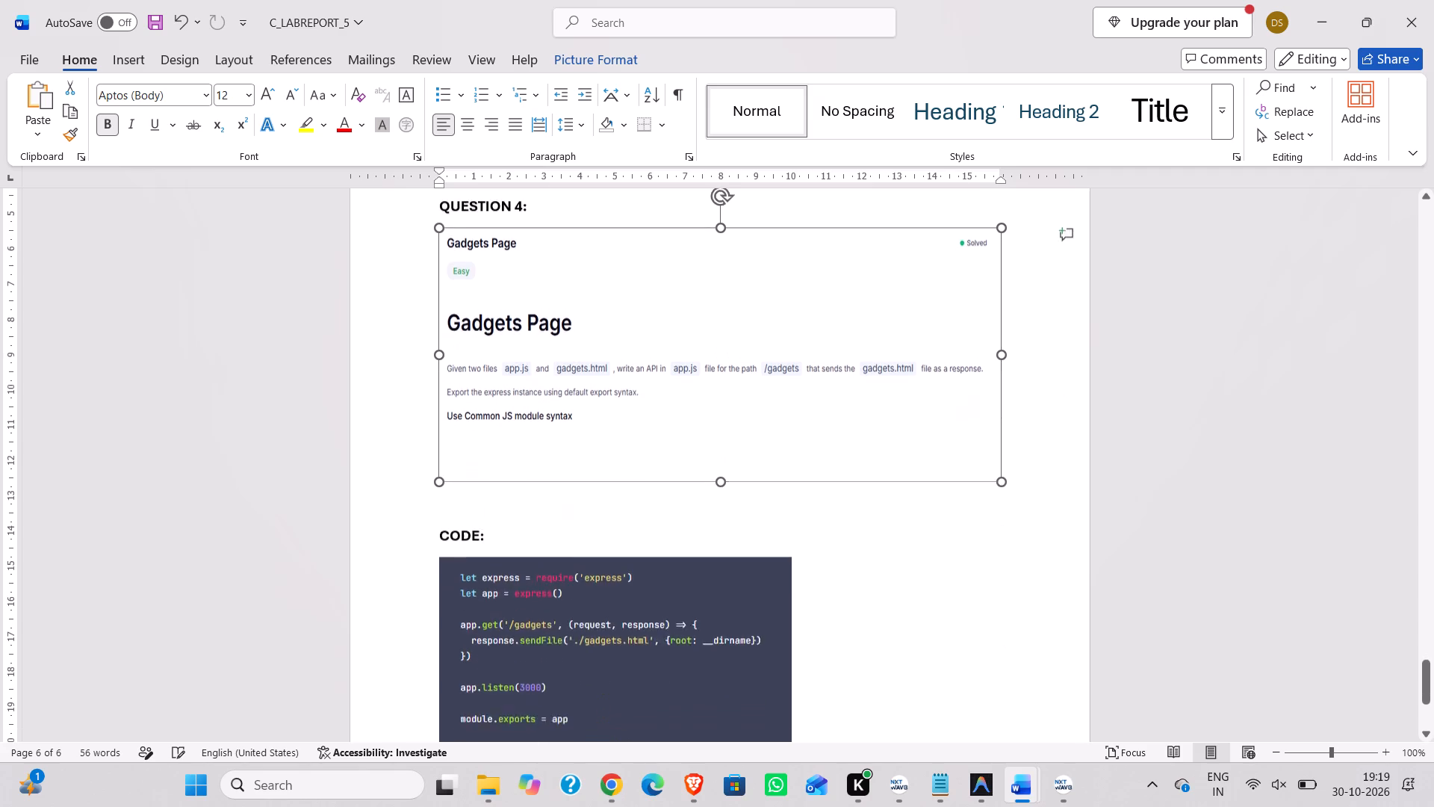
left_click(653, 583)
scroll(626, 530, "down", 6)
left_click_drag(615, 481, 619, 496)
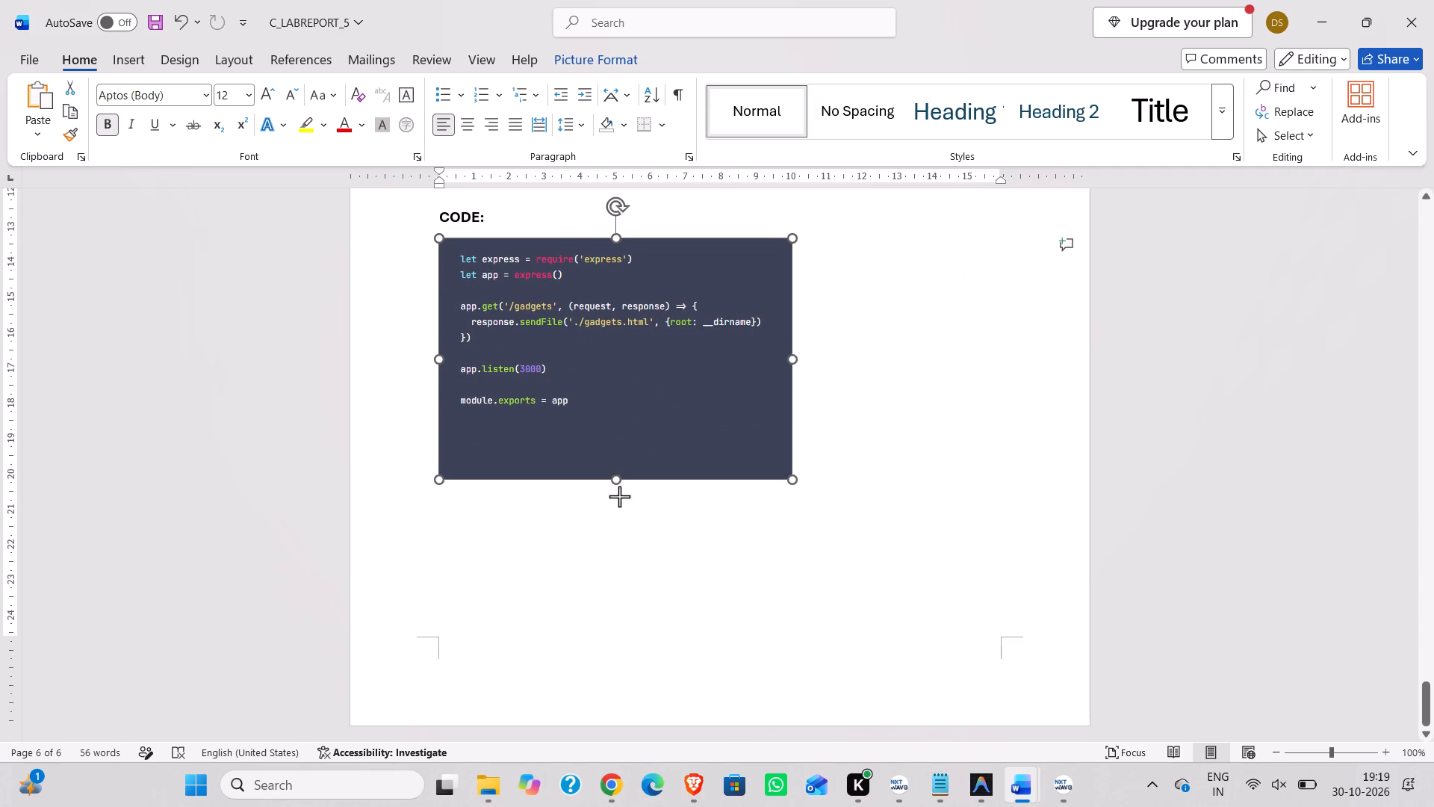
left_click_drag(619, 496, 620, 499)
left_click(620, 499)
scroll(630, 547, "down", 5)
Add the heading "TESTCASES:" at the top of a new page after the Gadgets Page code screenshot.
left_click(826, 517)
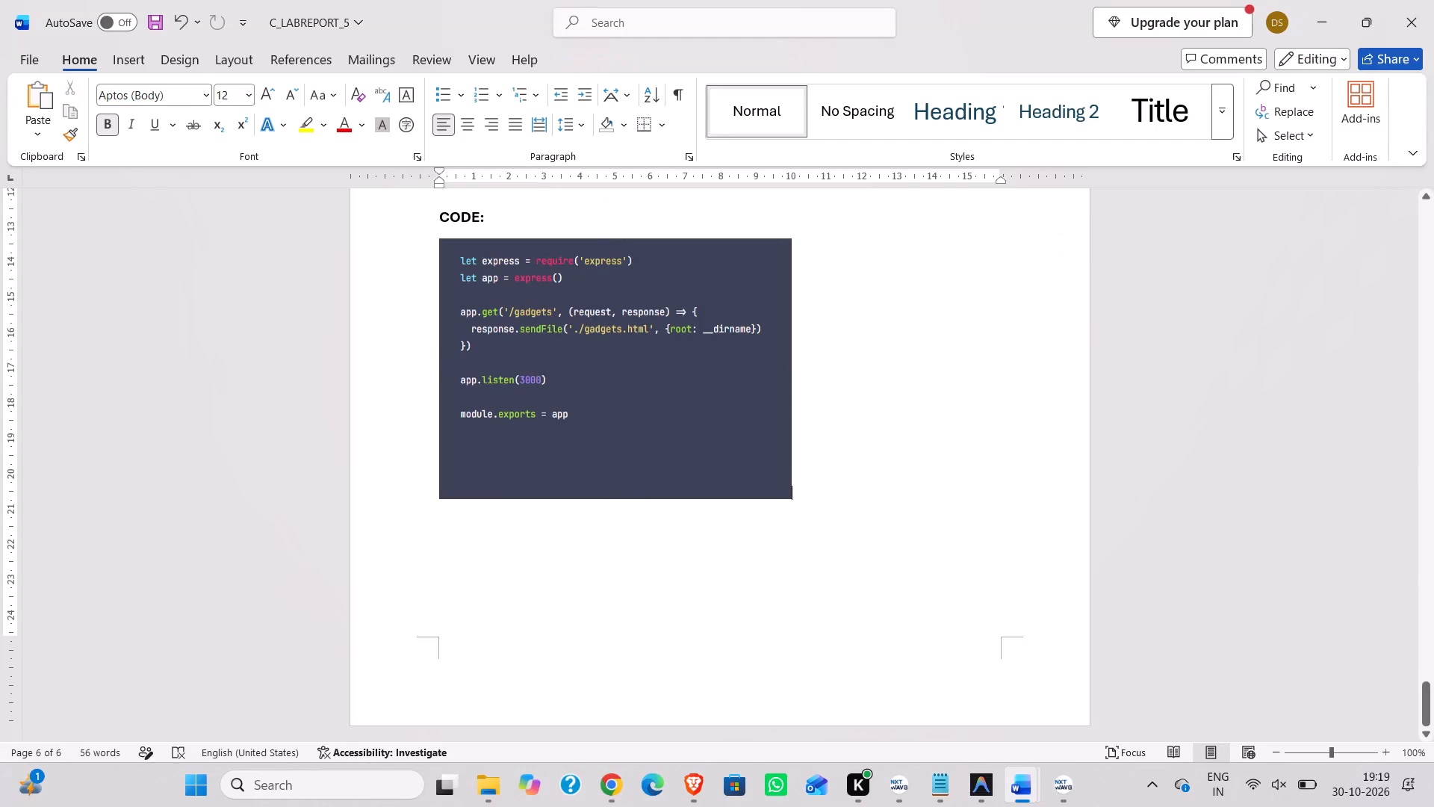
key("Return")
key("Return")
key("Return")
key("Return")
key("Return")
key("Return")
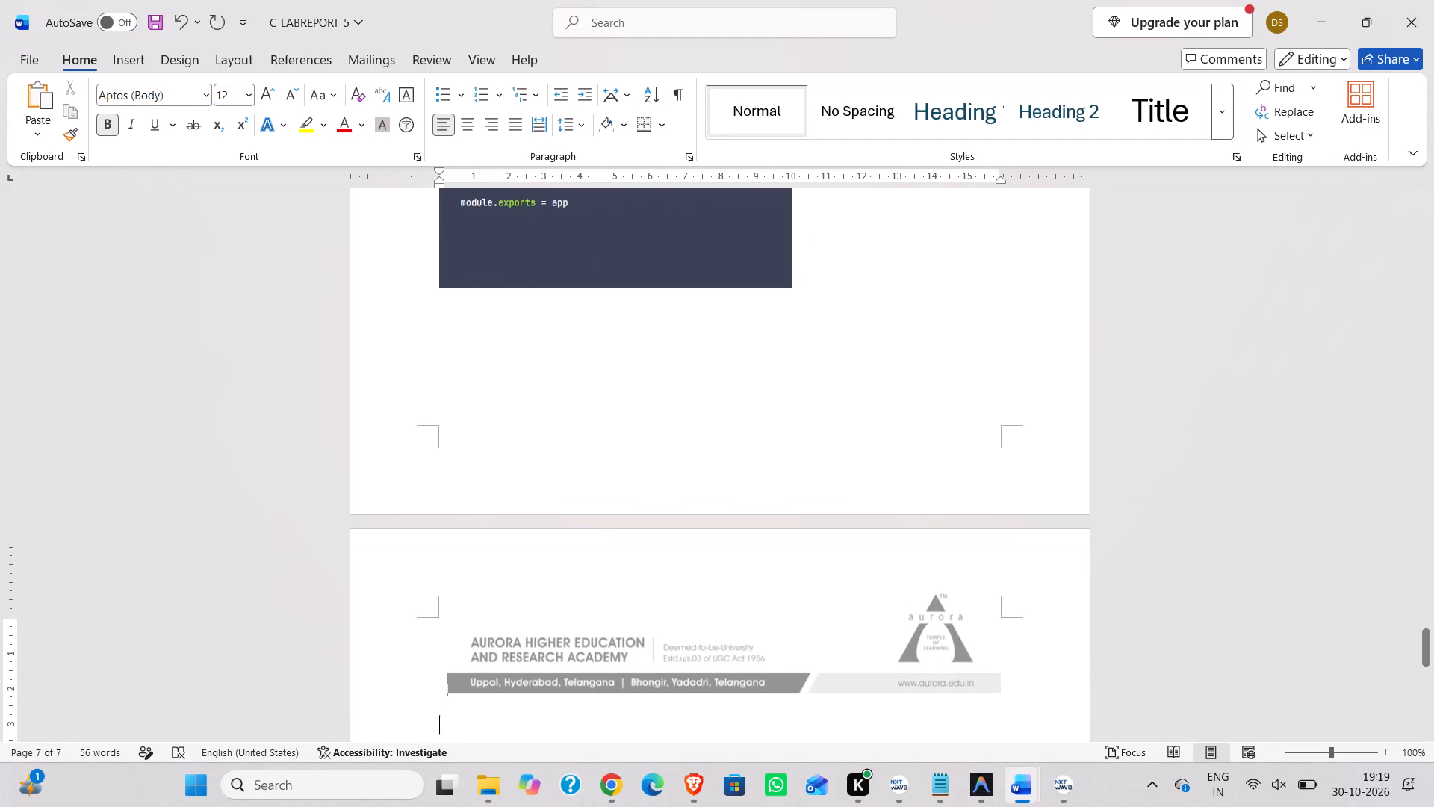
type("TESTCASEs:")
key("BackSpace")
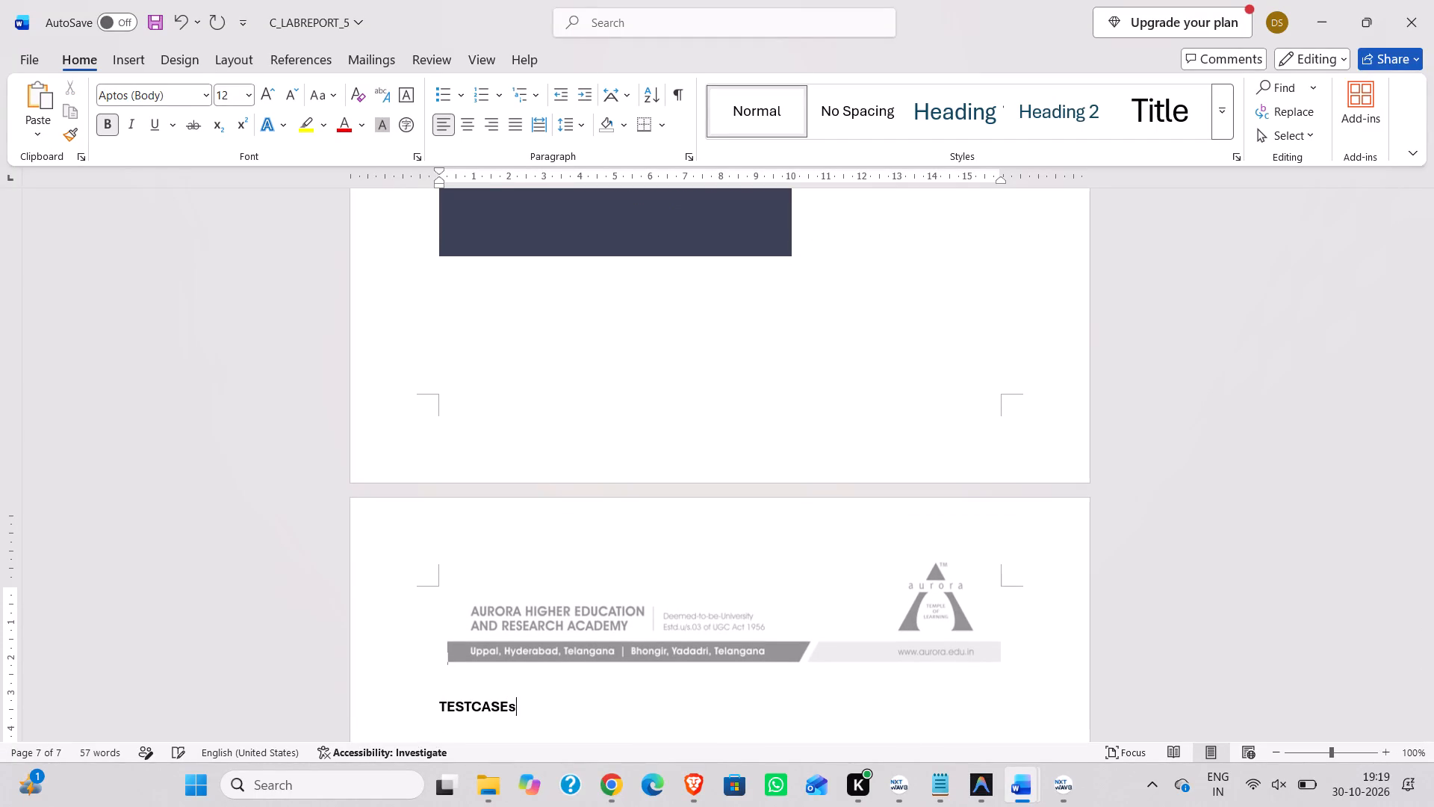
key("BackSpace")
type("S:")
key("Return")
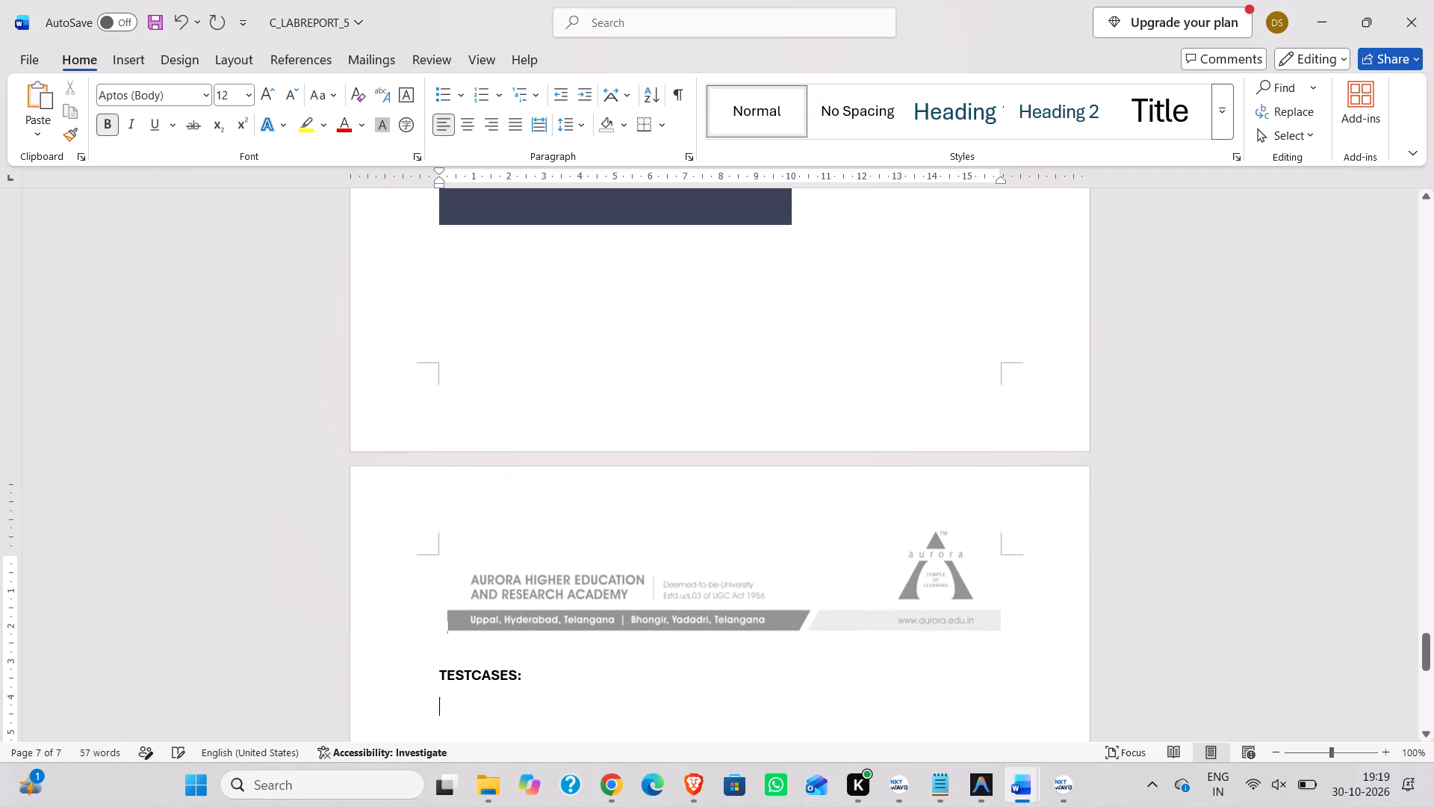
Capture the Gadgets Page submission details with the functional test cases in Chrome and paste the screenshot under TESTCASES in Word.
key("alt+Tab")
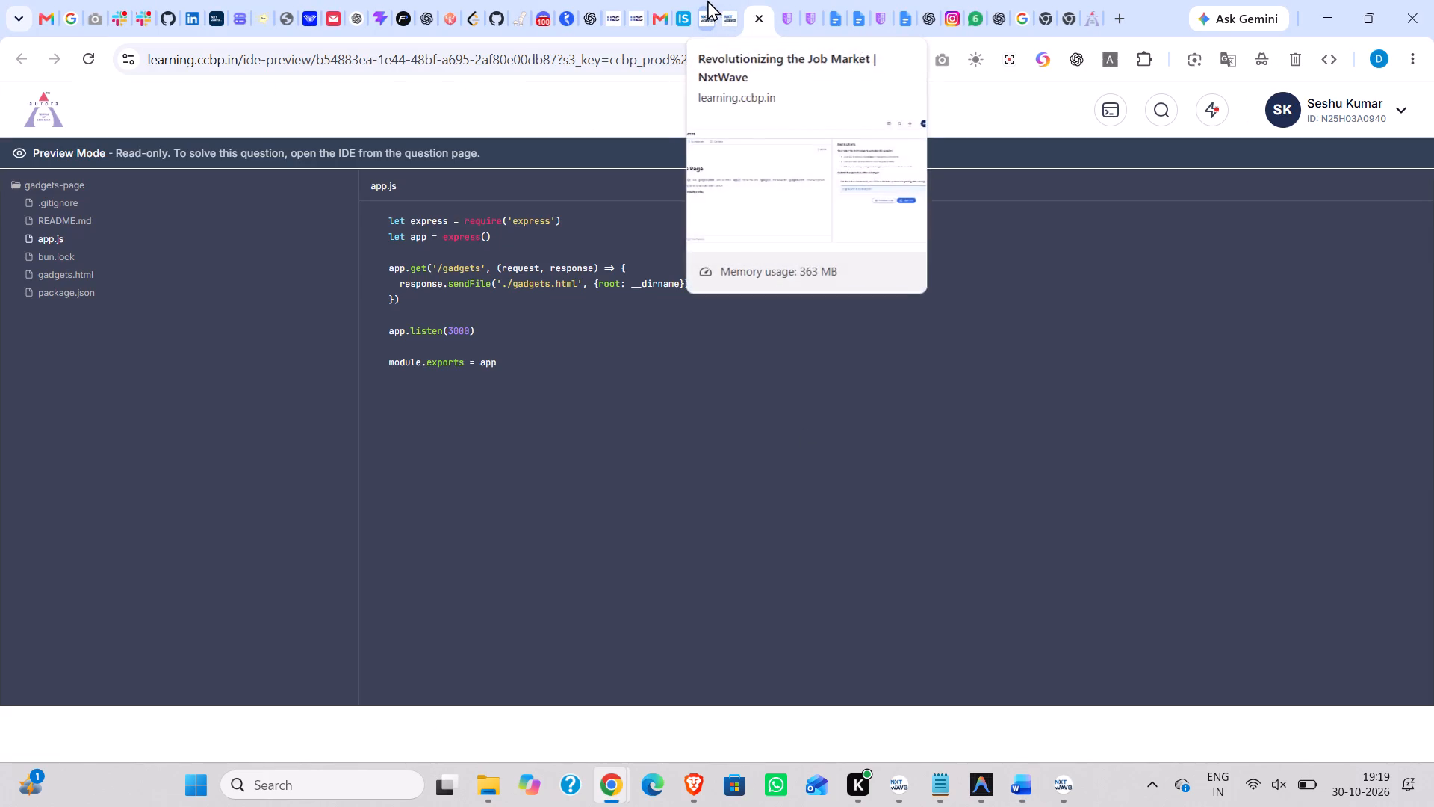
left_click(727, 4)
key("Print")
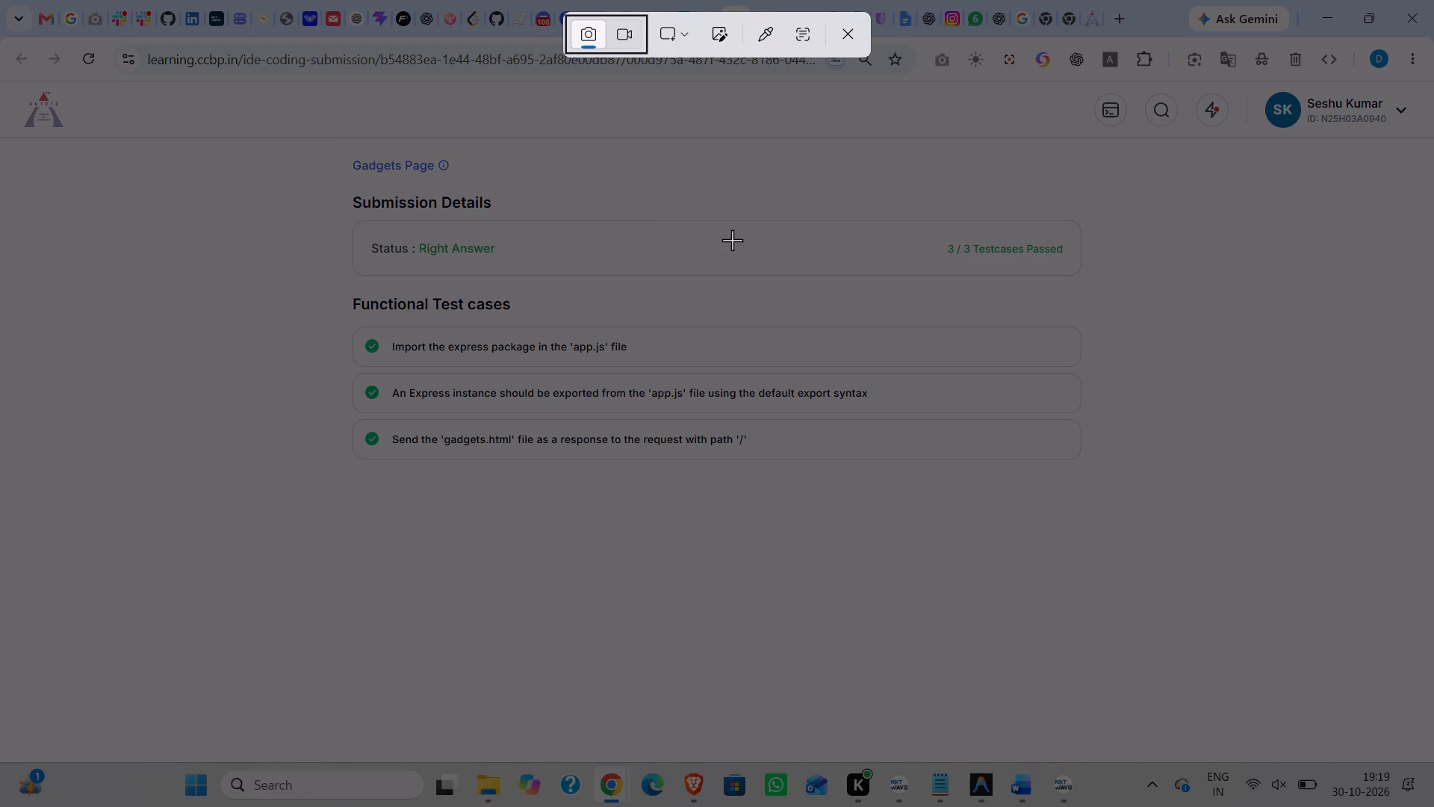
left_click_drag(229, 81, 1419, 560)
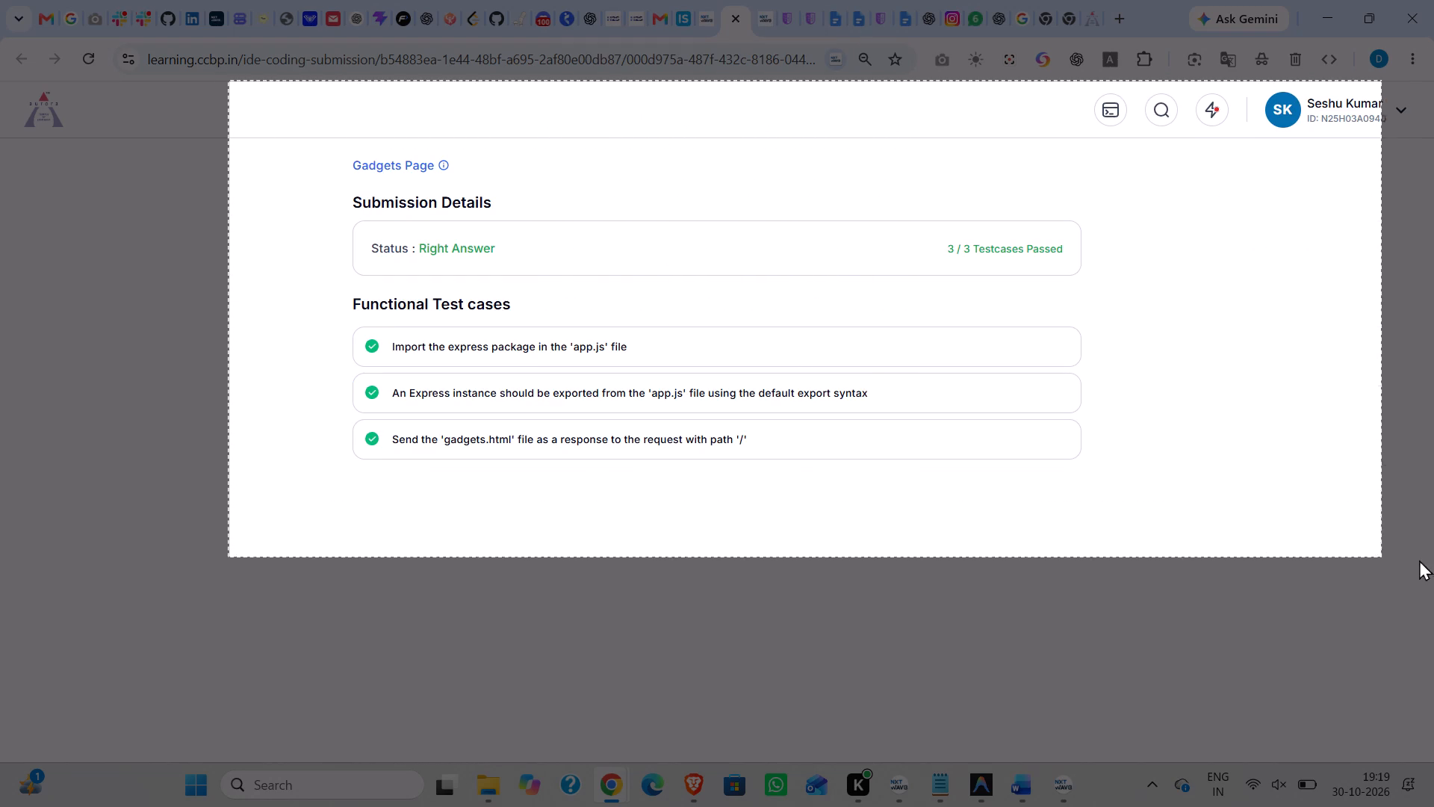
left_click_drag(1419, 560, 1430, 559)
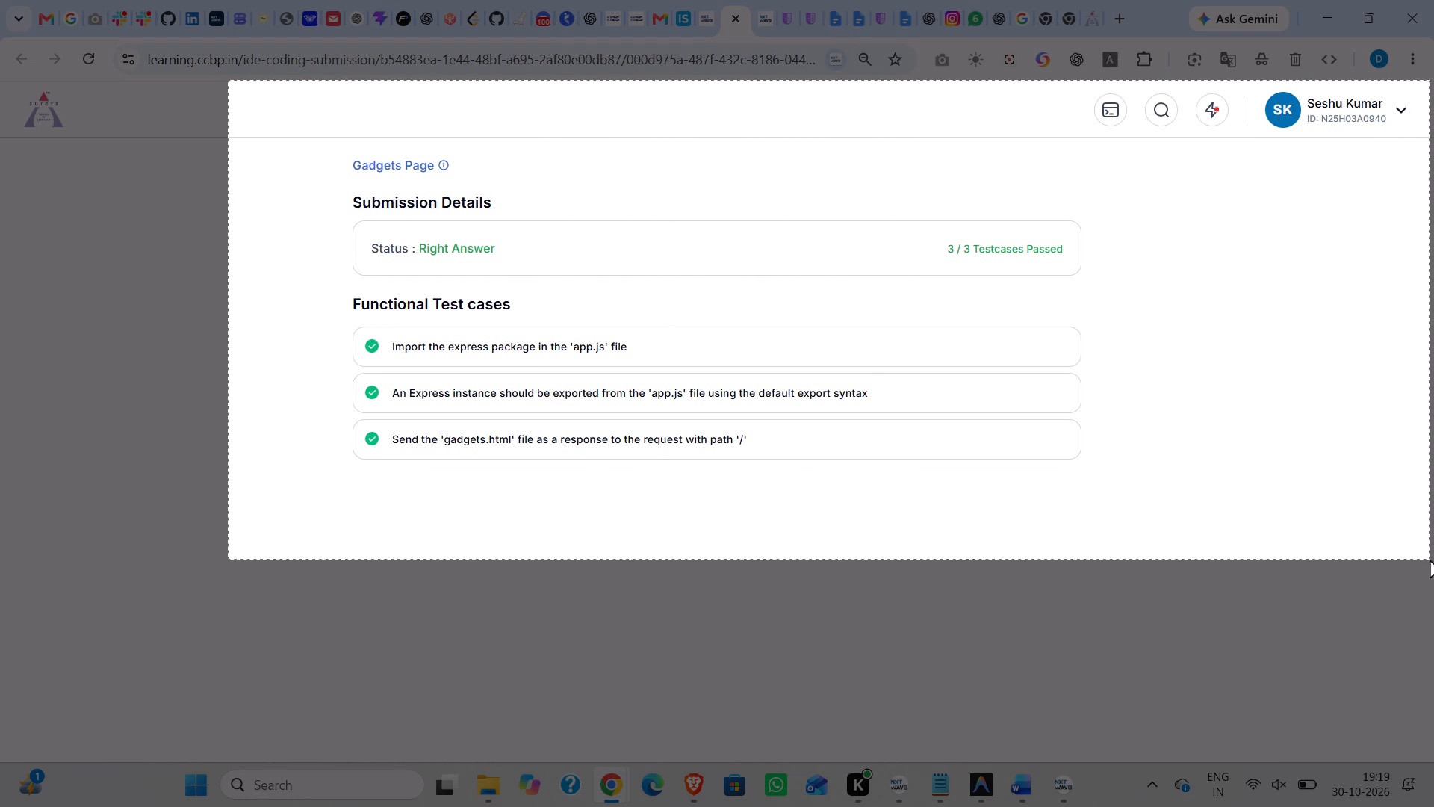
left_click_drag(1430, 559, 1424, 563)
key("alt+Tab")
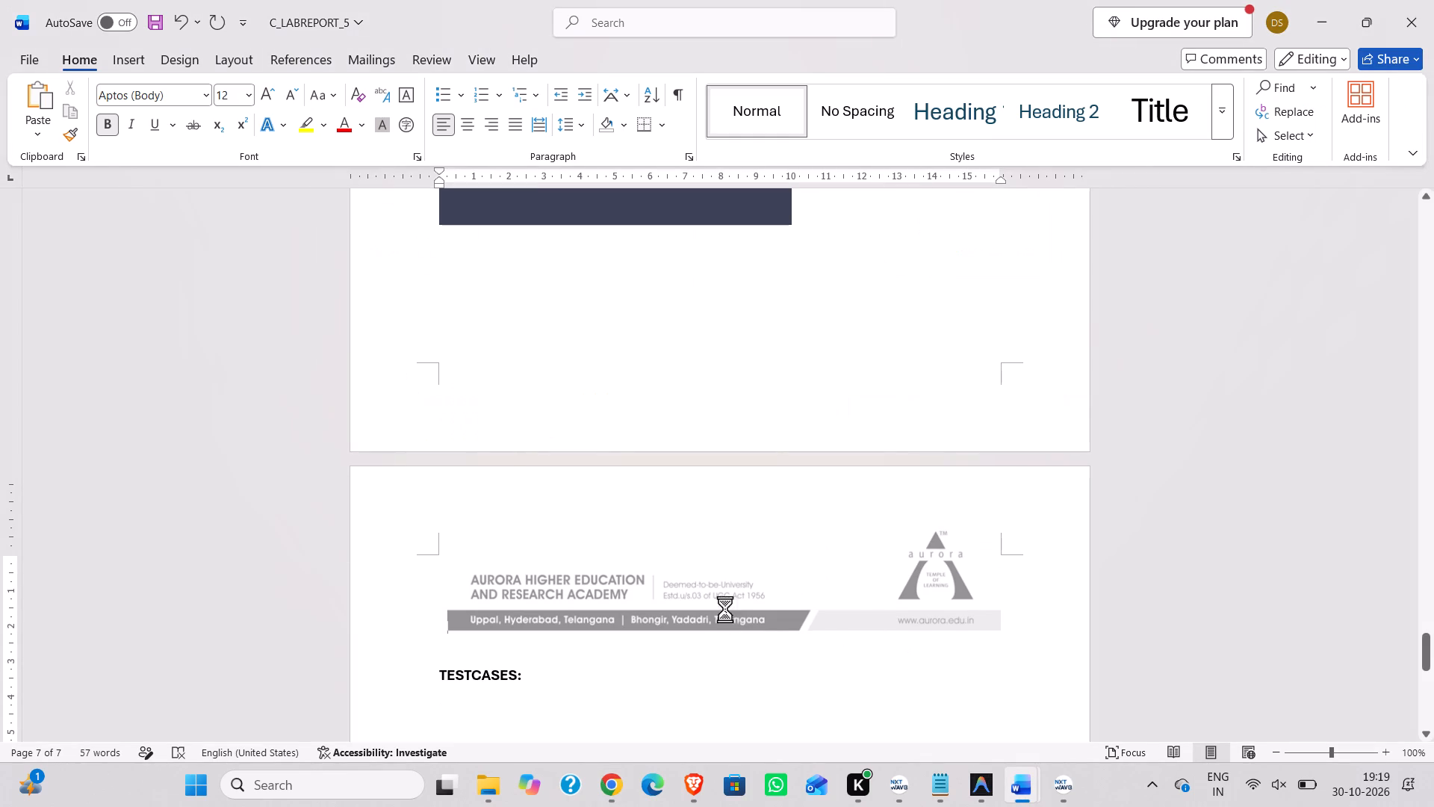
key("ctrl+v")
scroll(701, 577, "down", 3)
left_click(696, 501)
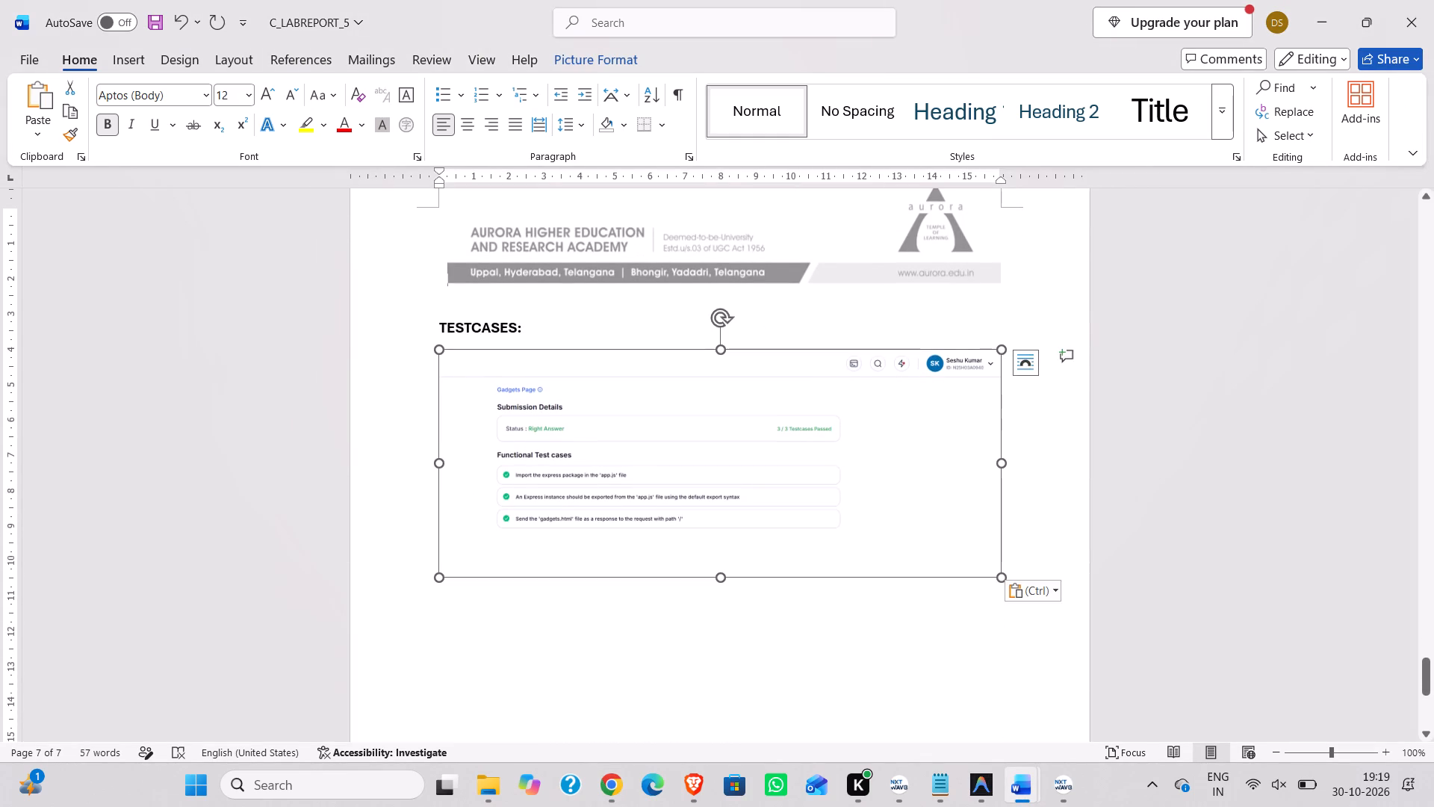
Add the heading "QUESTION 5:" below the Gadgets Page test case screenshot, leaving a blank line above it.
scroll(684, 492, "down", 4)
left_click(668, 536)
left_click(866, 379)
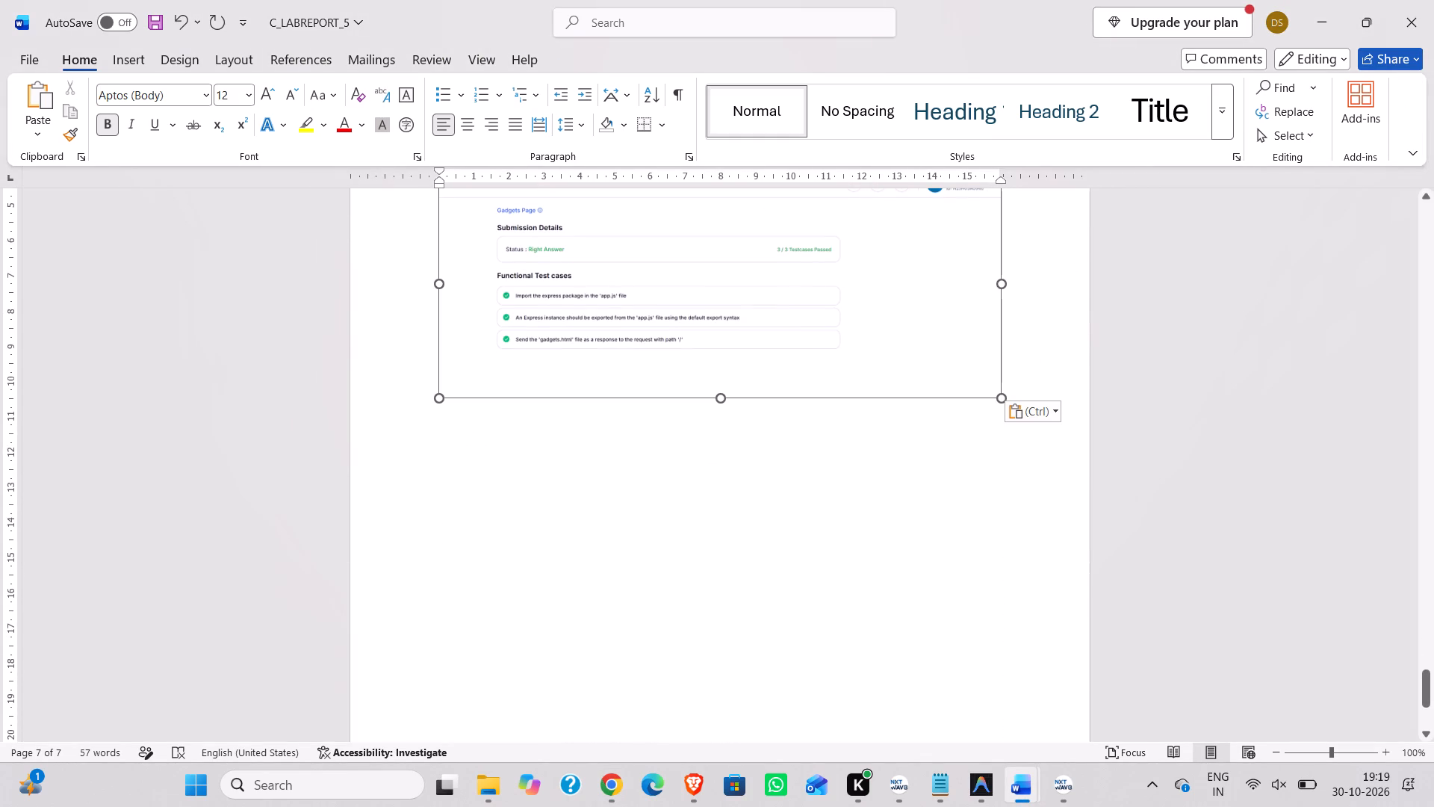
left_click(1017, 374)
key("Return")
key("Return")
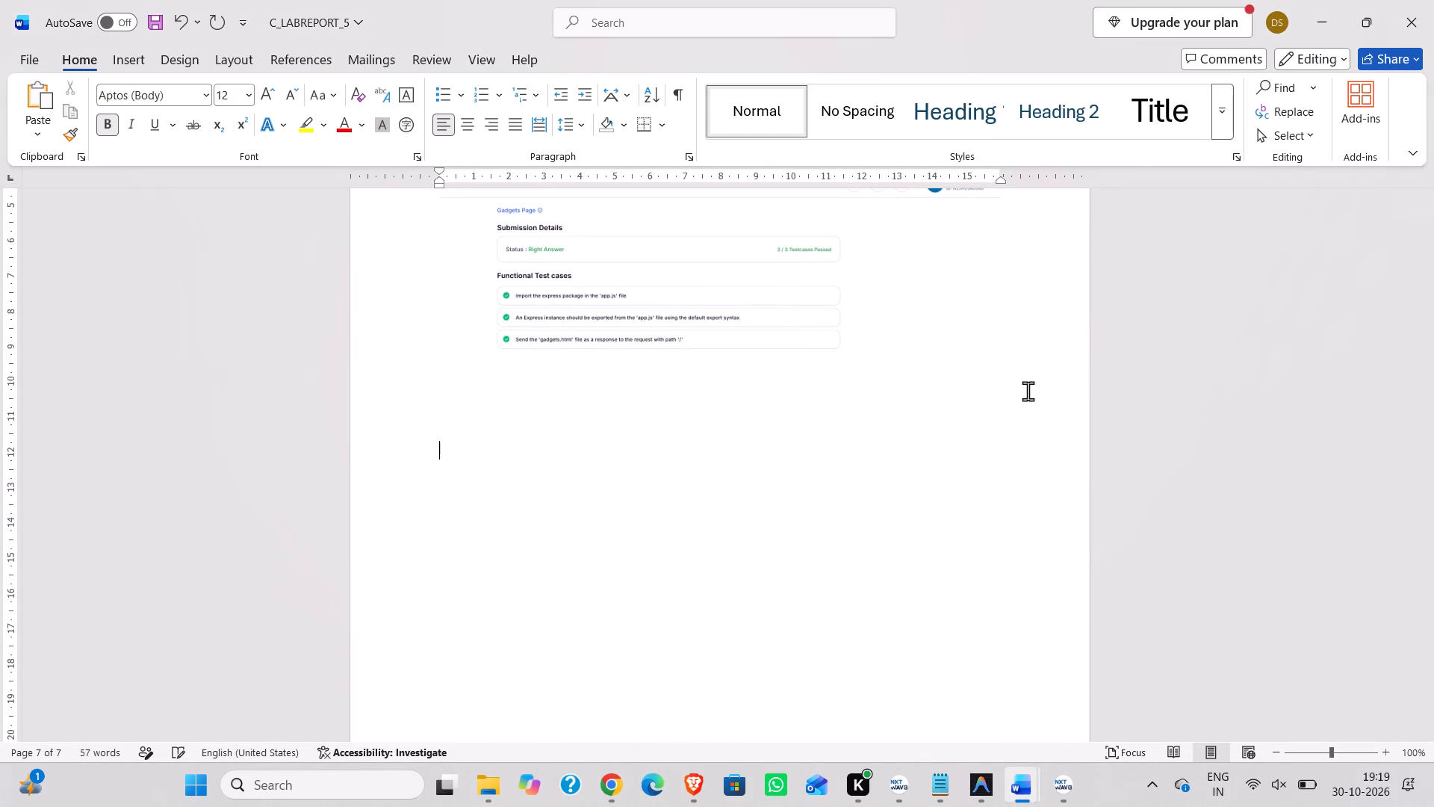
type("QUESTION 54")
key("BackSpace")
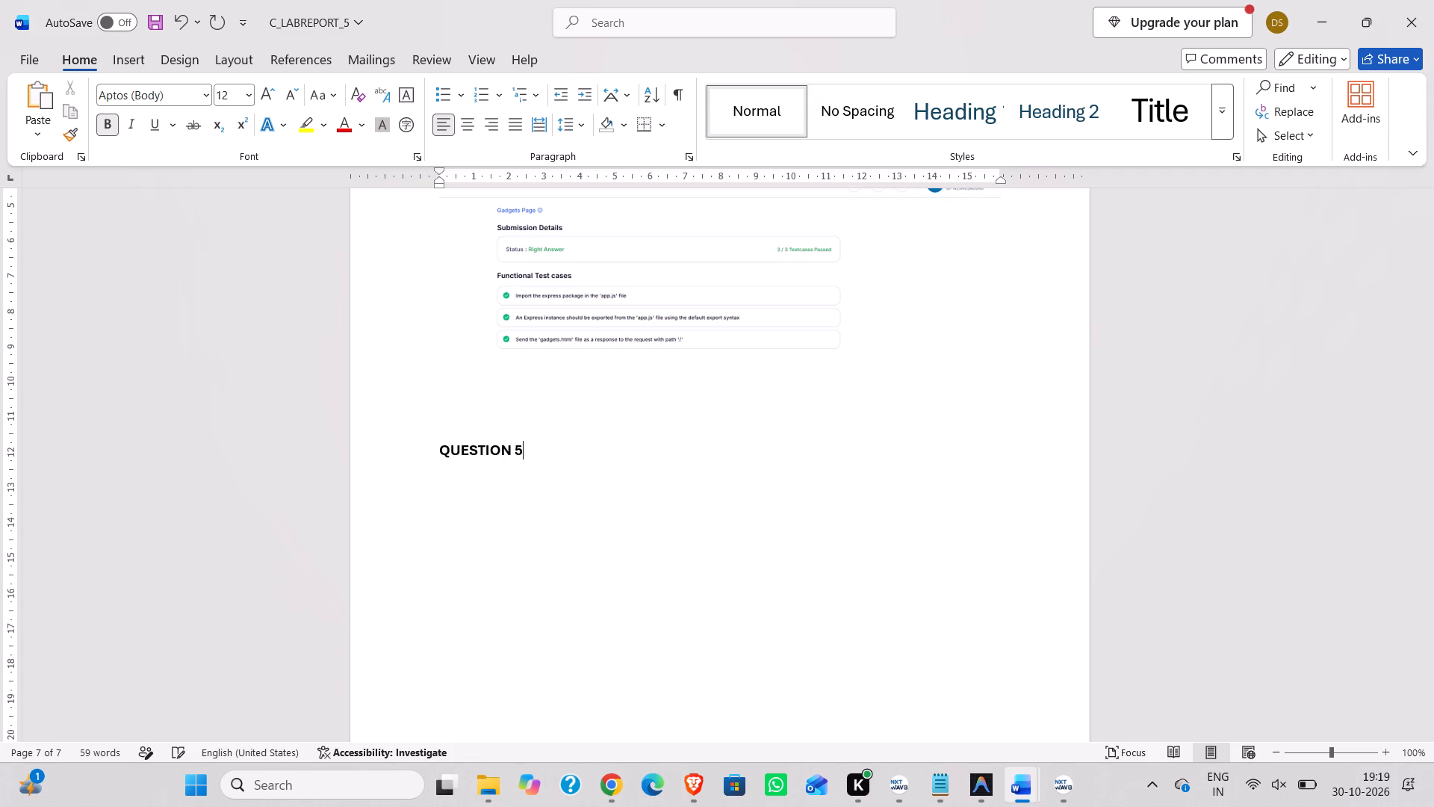
key("shift+colon")
key("Return")
scroll(991, 351, "down", 5)
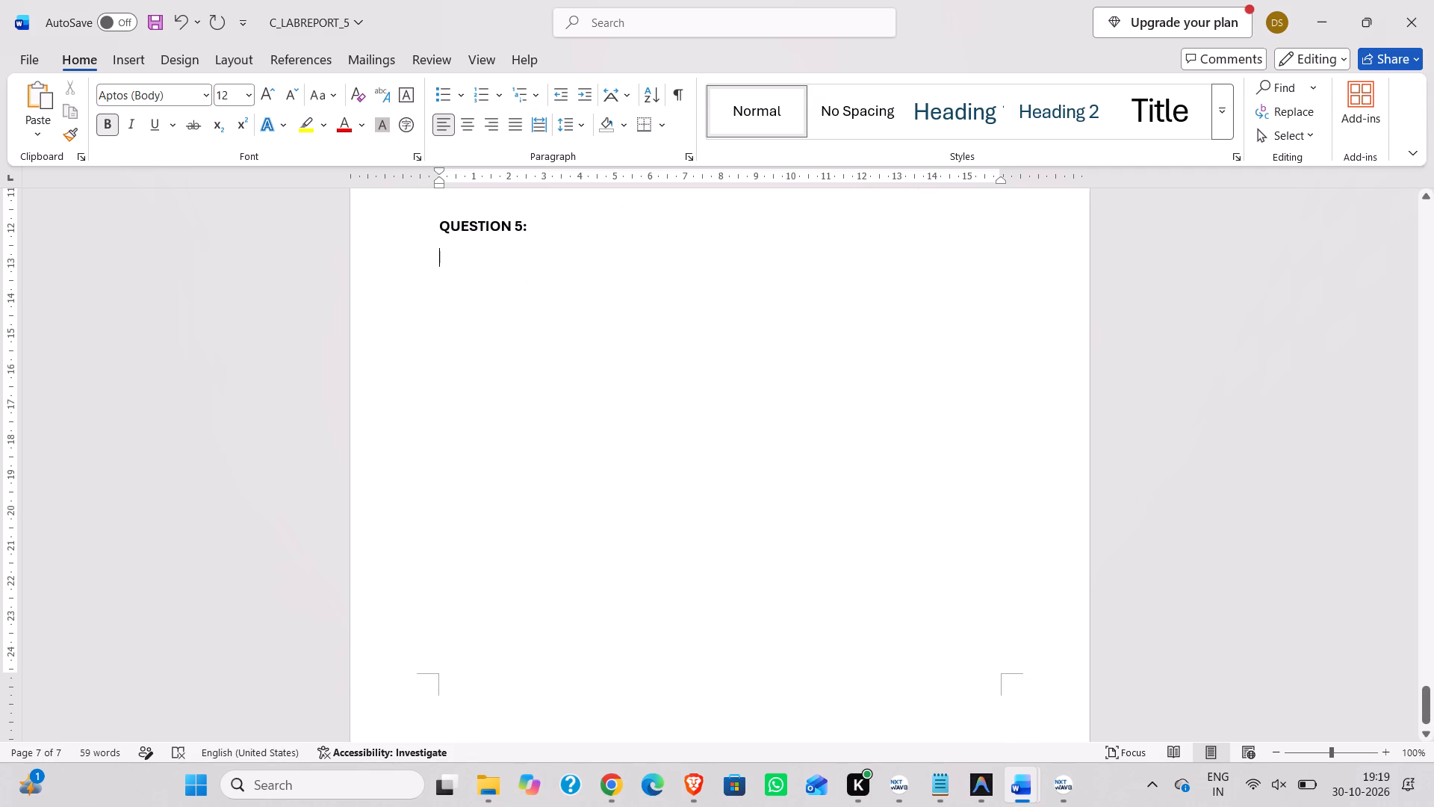
In Chrome, close the Gadgets Page preview and submission tabs and open the Get a String question from the Coding Practice list.
key("alt+Tab")
left_click(736, 25)
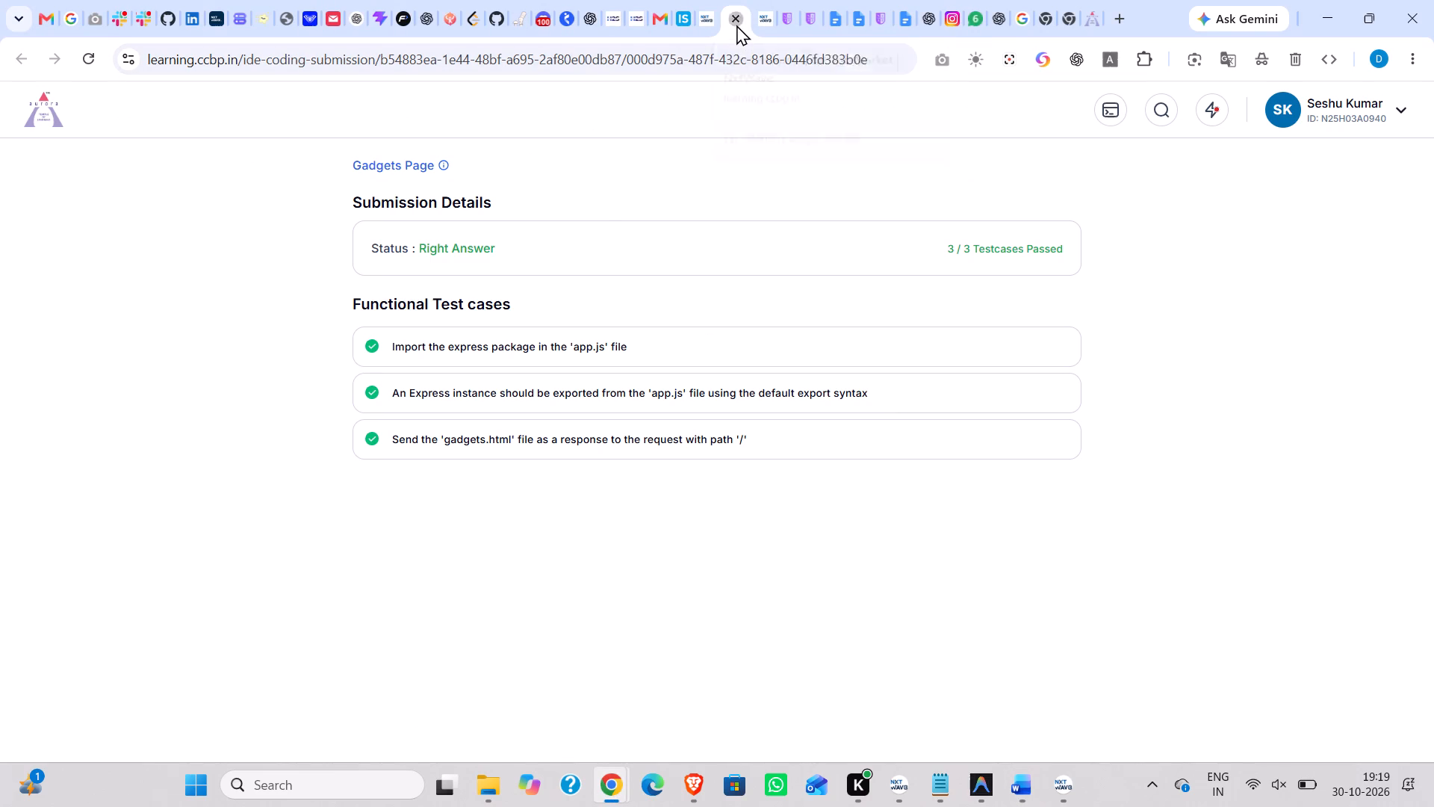
left_click(736, 25)
left_click(716, 17)
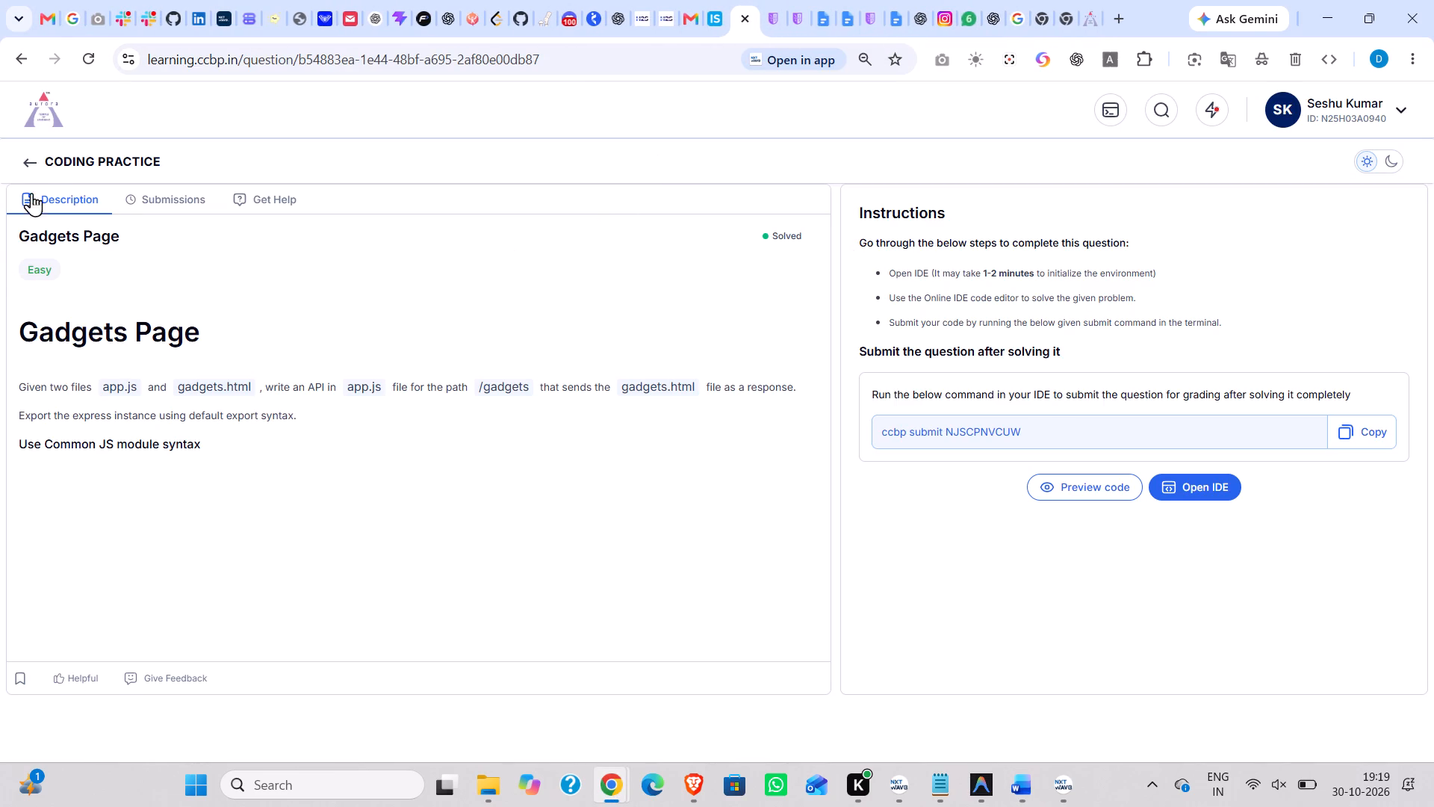
left_click(23, 150)
left_click(27, 155)
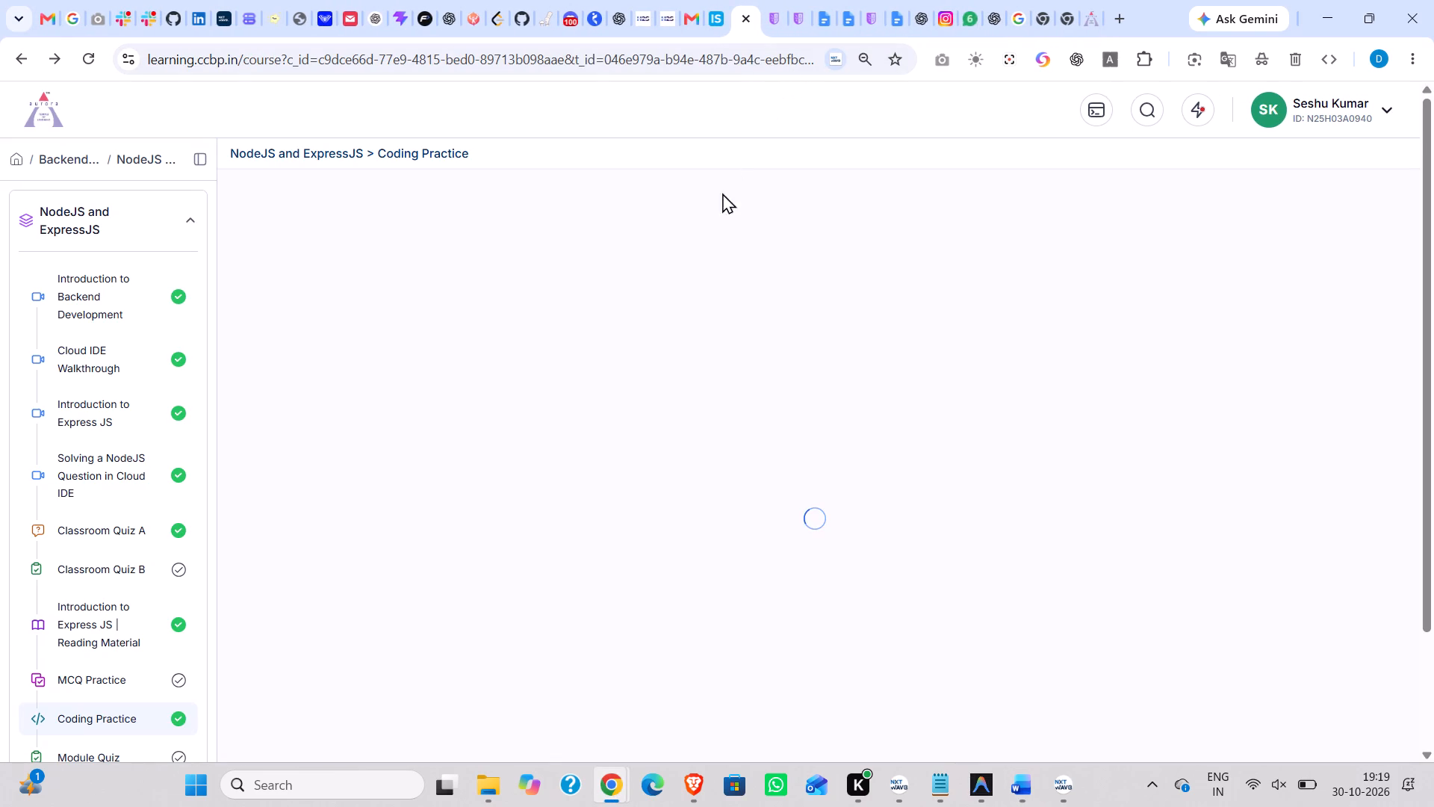
scroll(783, 330, "down", 5)
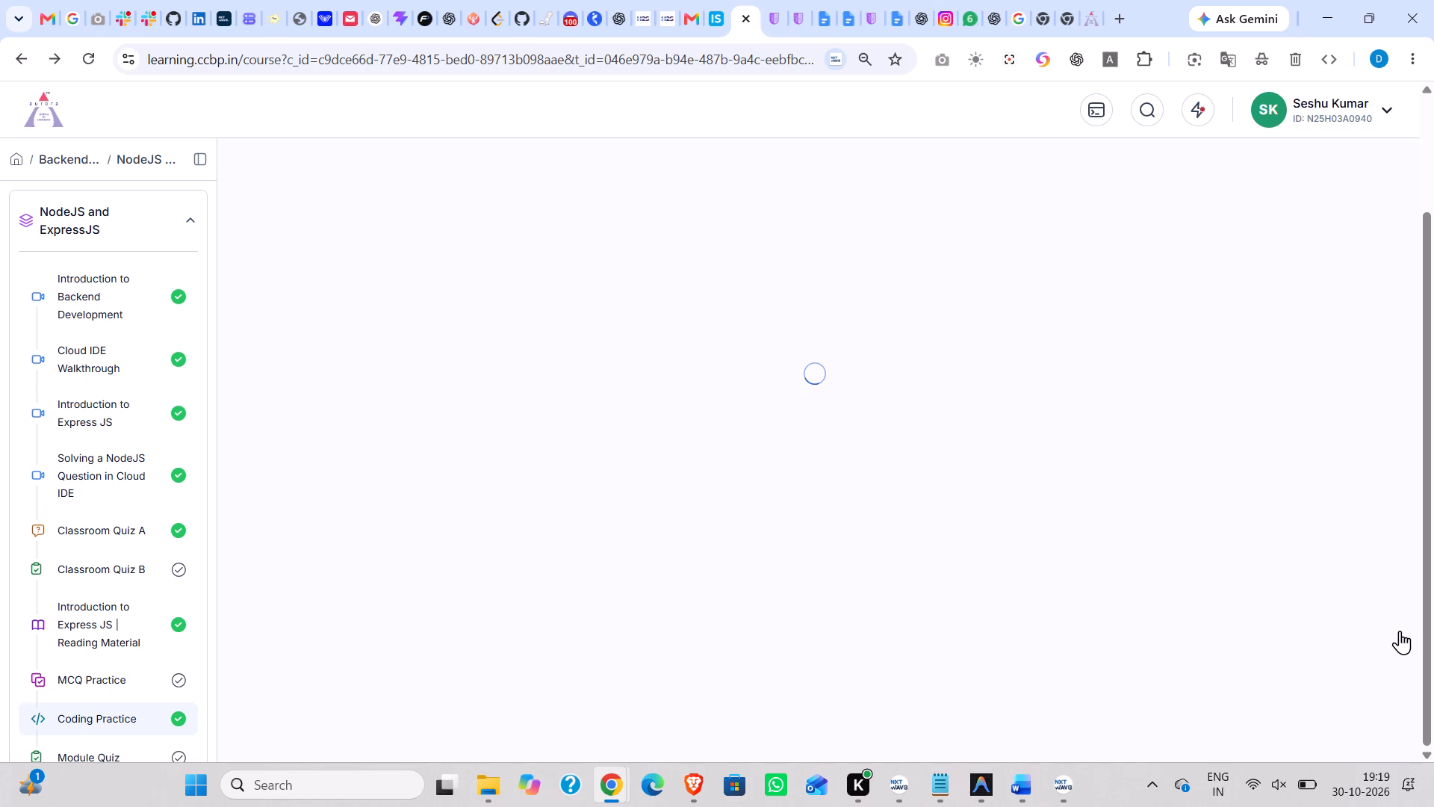
left_click(1400, 631)
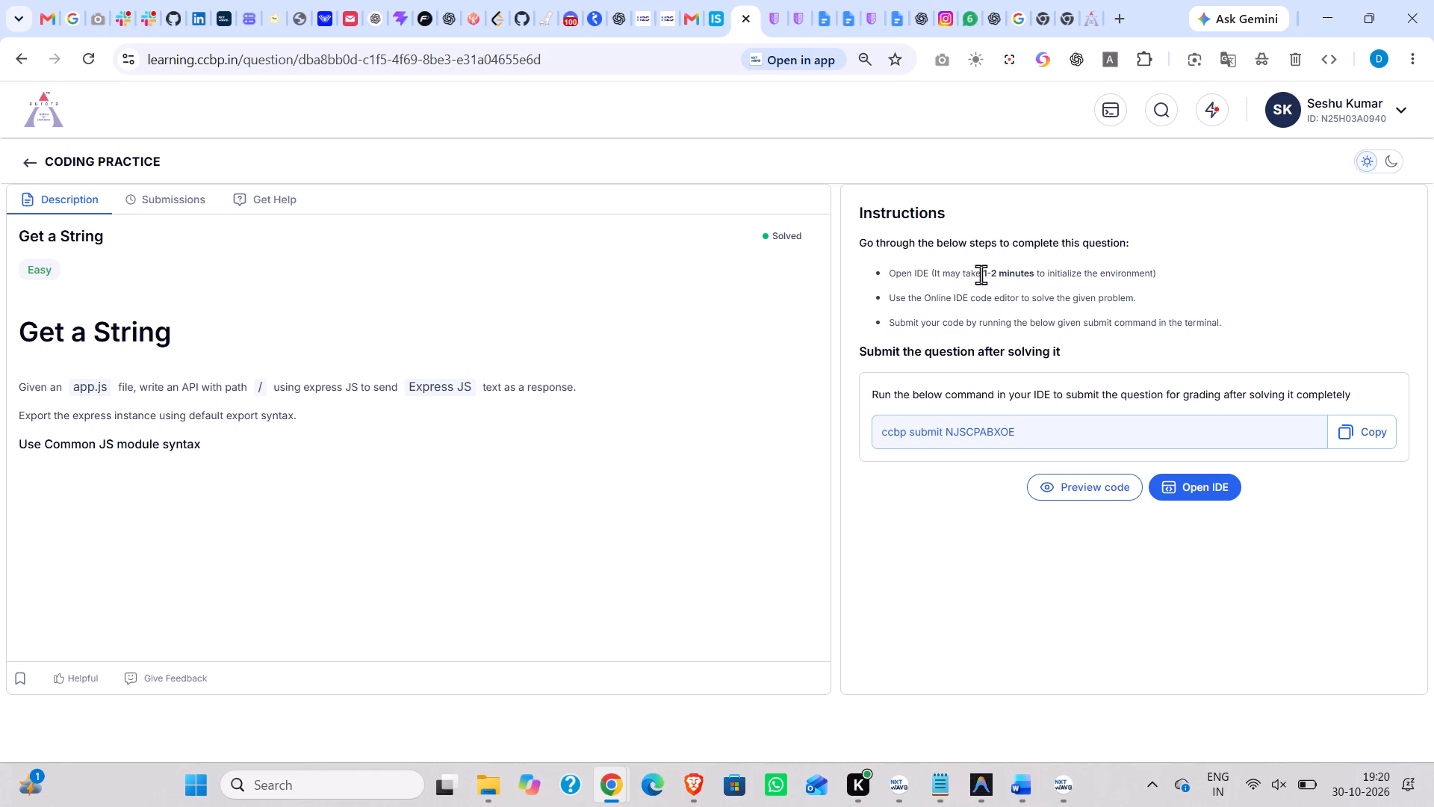
Open the Get a String code preview and its Right Answer submission details in separate tabs.
left_click(1083, 485)
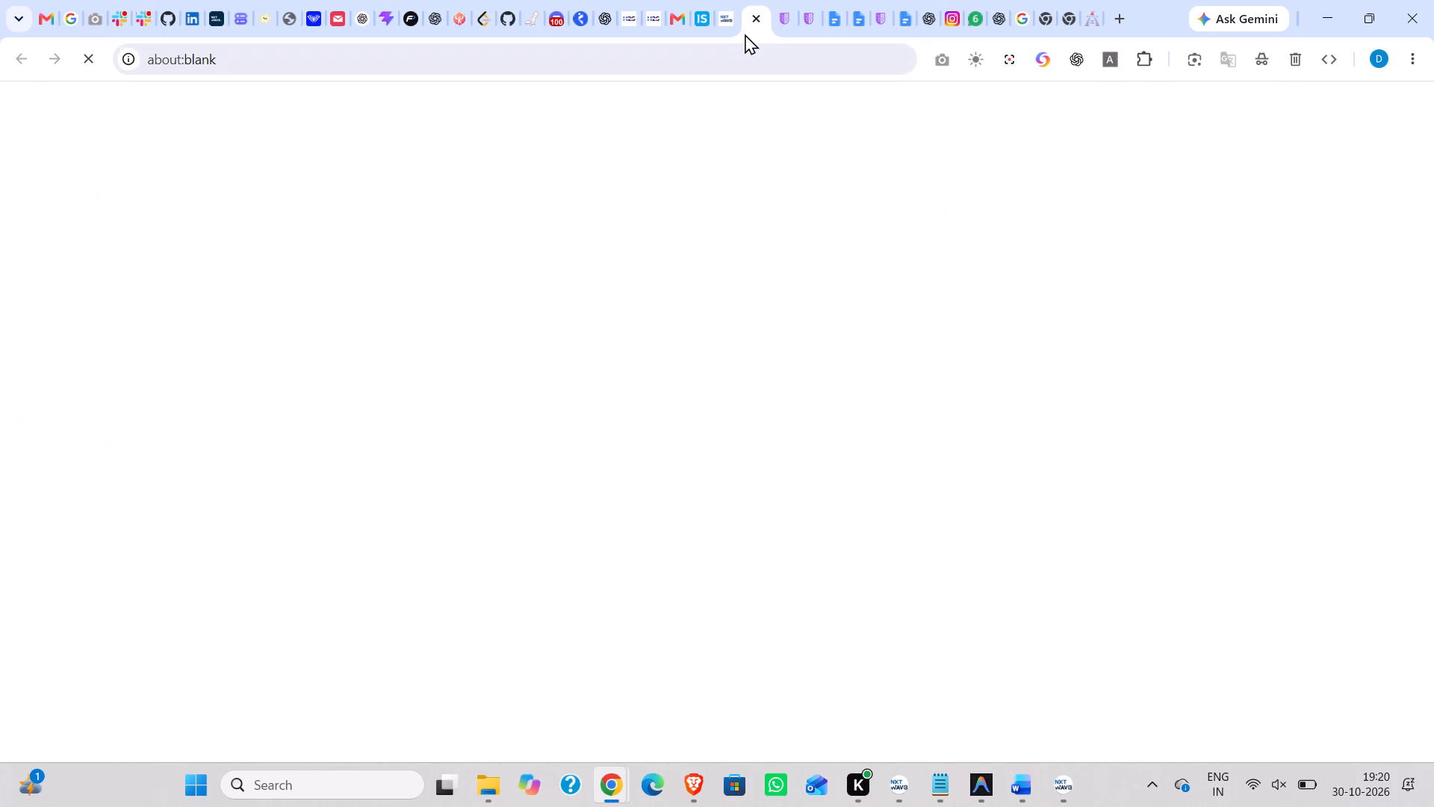
left_click(733, 26)
left_click(184, 207)
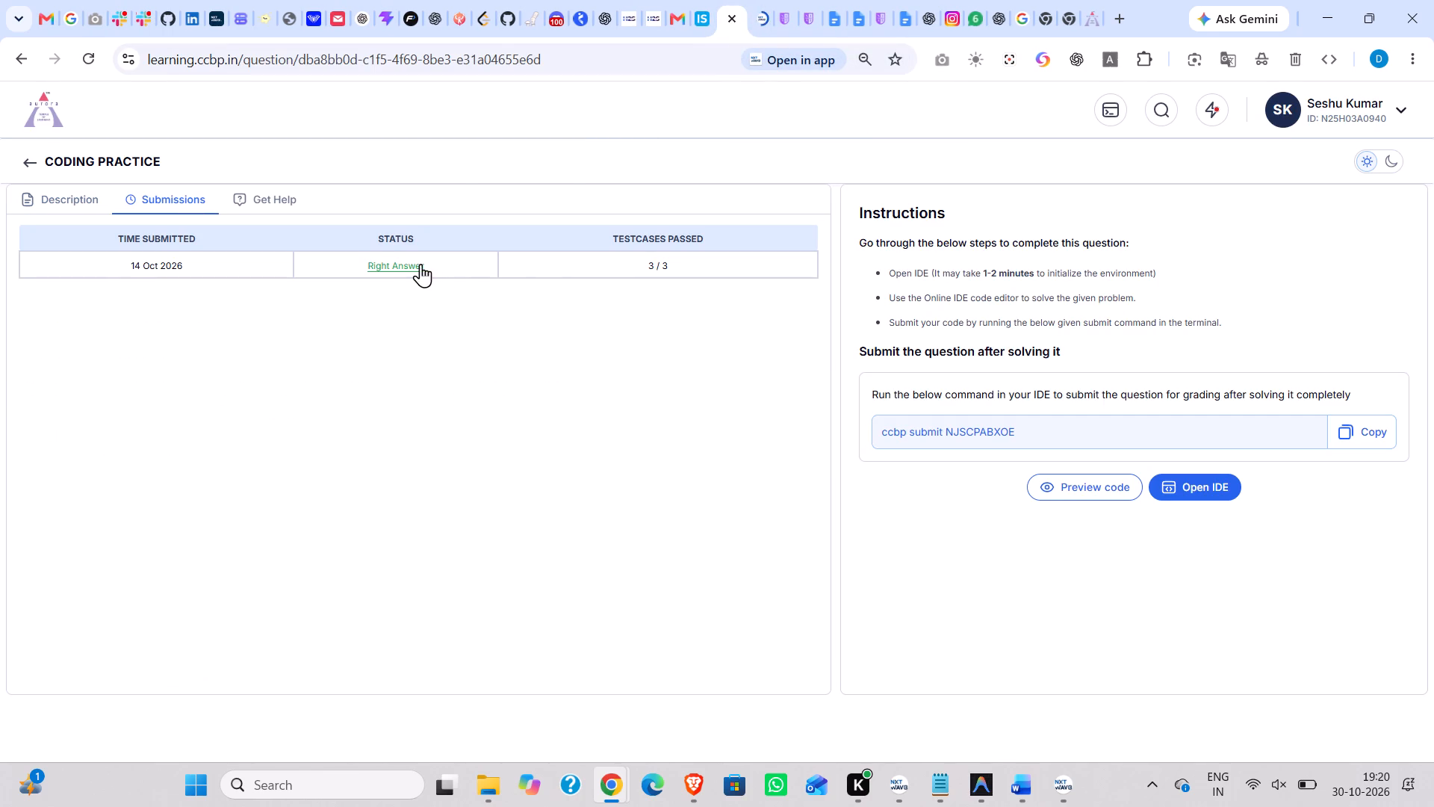
left_click(415, 264)
left_click(710, 10)
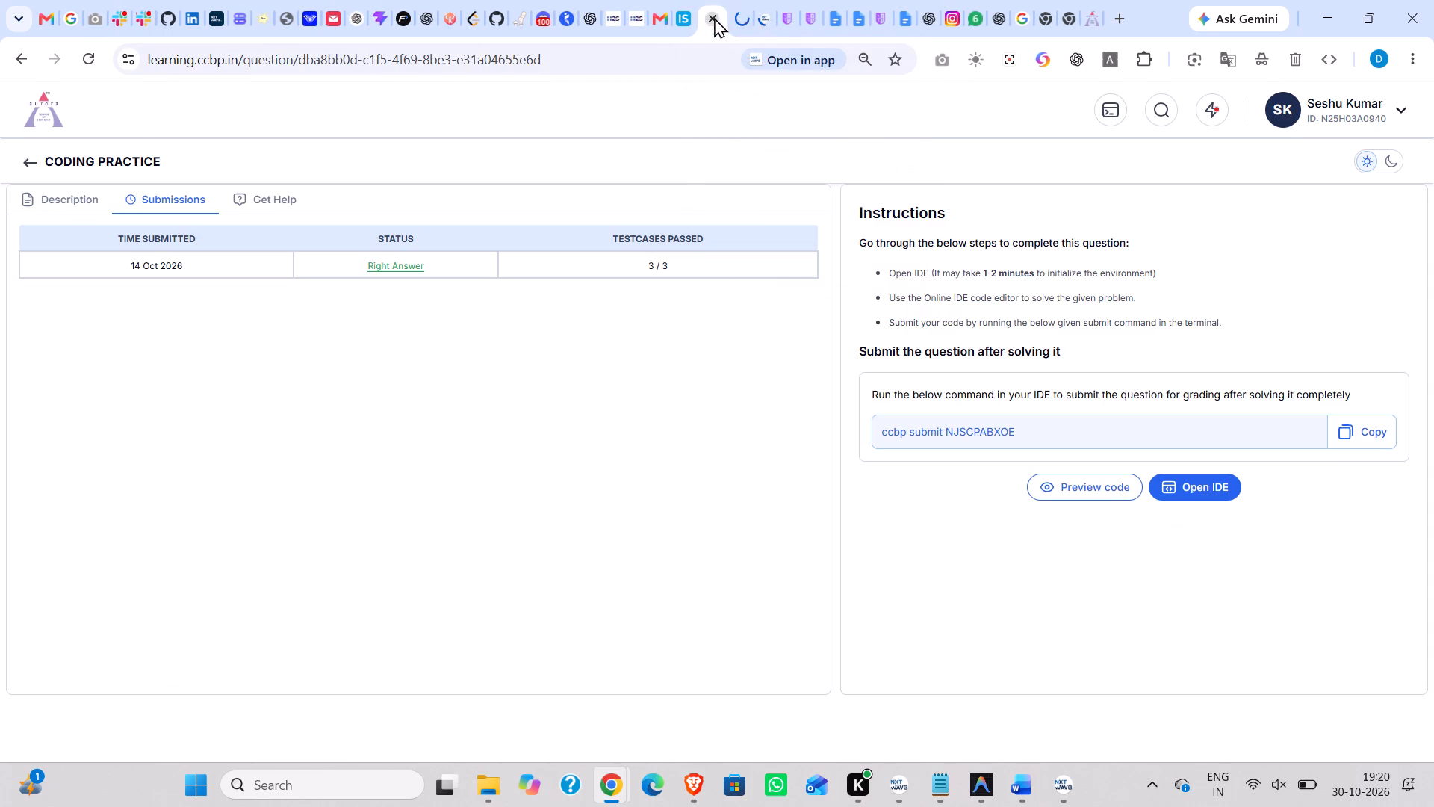
left_click(766, 25)
left_click(737, 22)
key("alt+Tab")
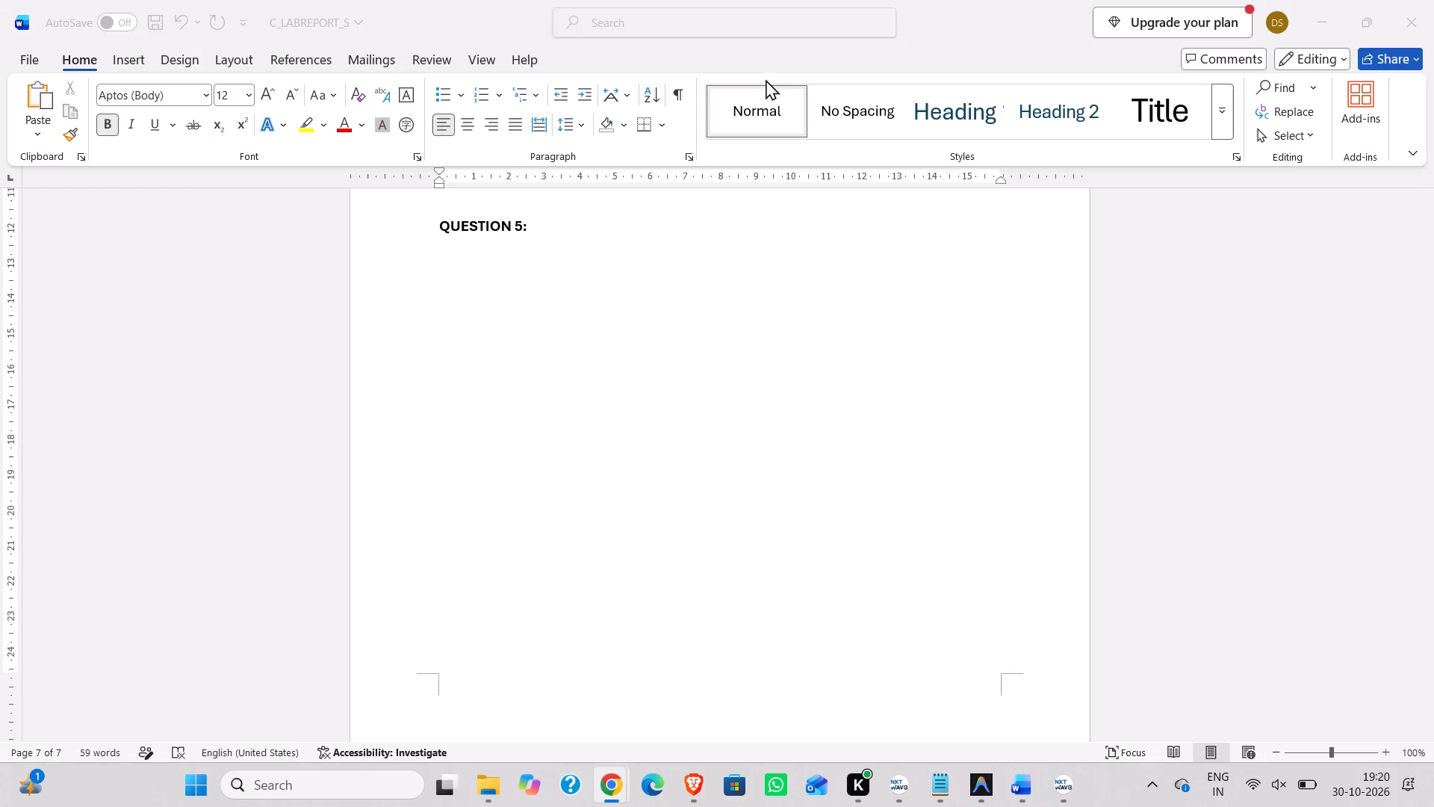
scroll(723, 297, "up", 6)
scroll(761, 406, "up", 5)
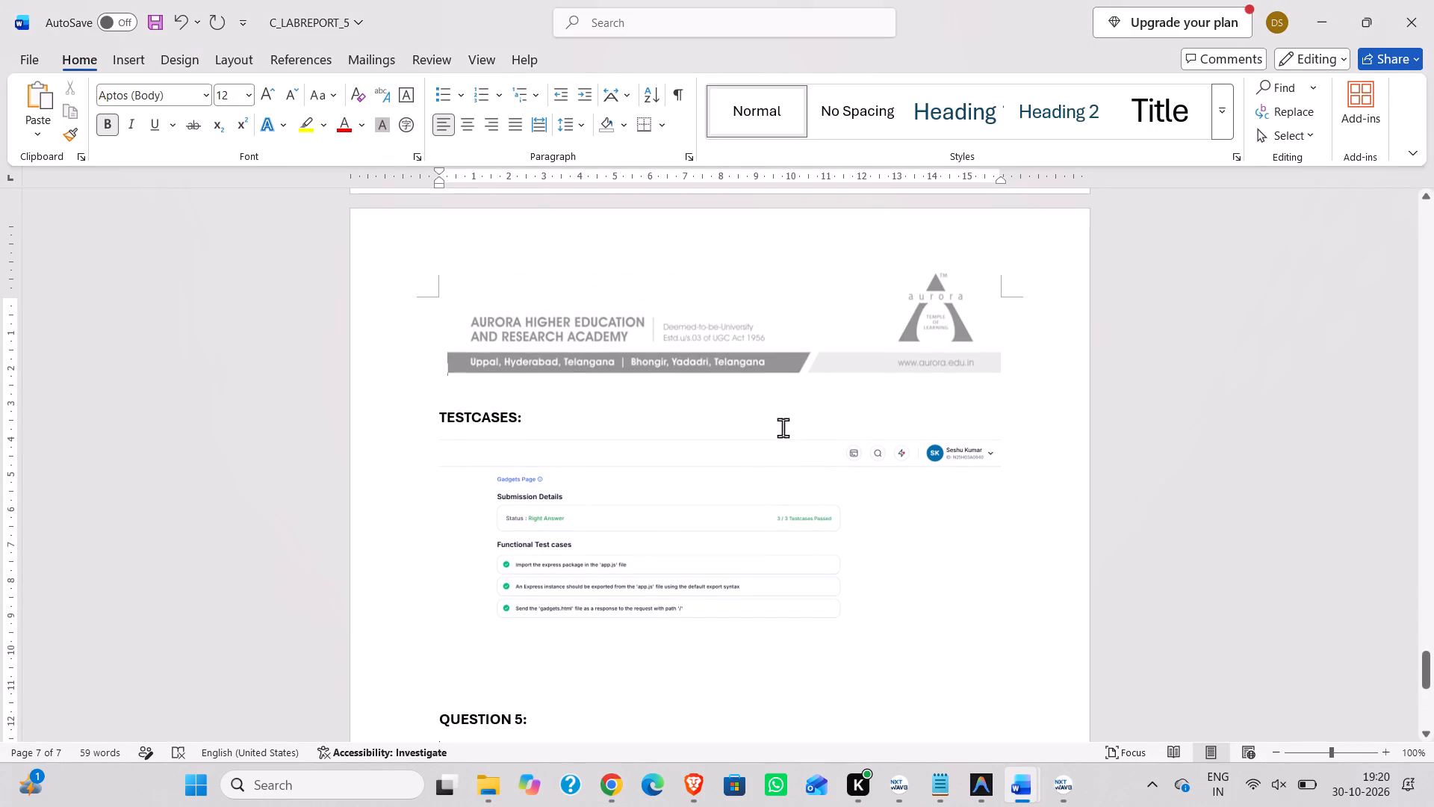
scroll(781, 450, "up", 20)
scroll(781, 450, "up", 11)
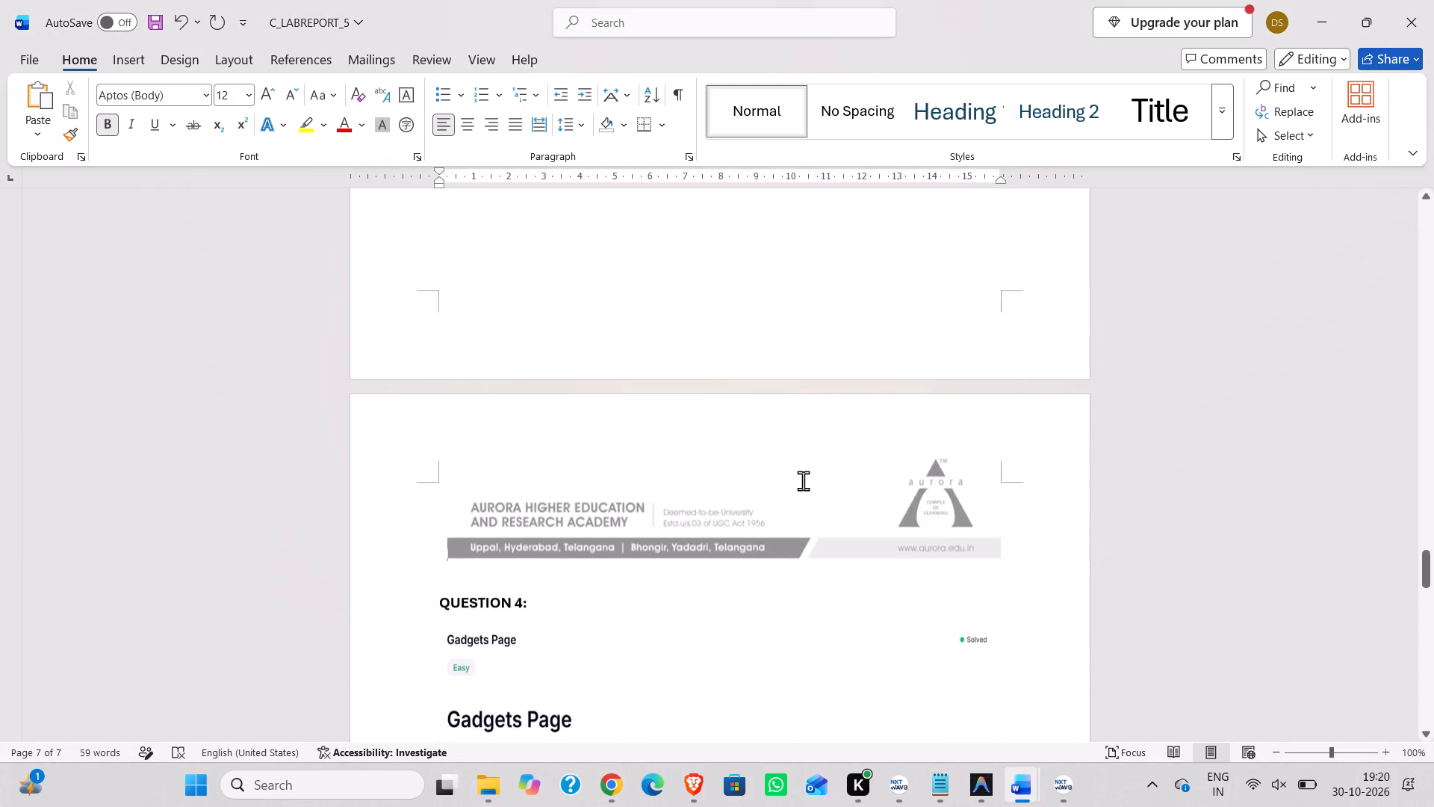
scroll(803, 480, "up", 14)
scroll(801, 469, "up", 20)
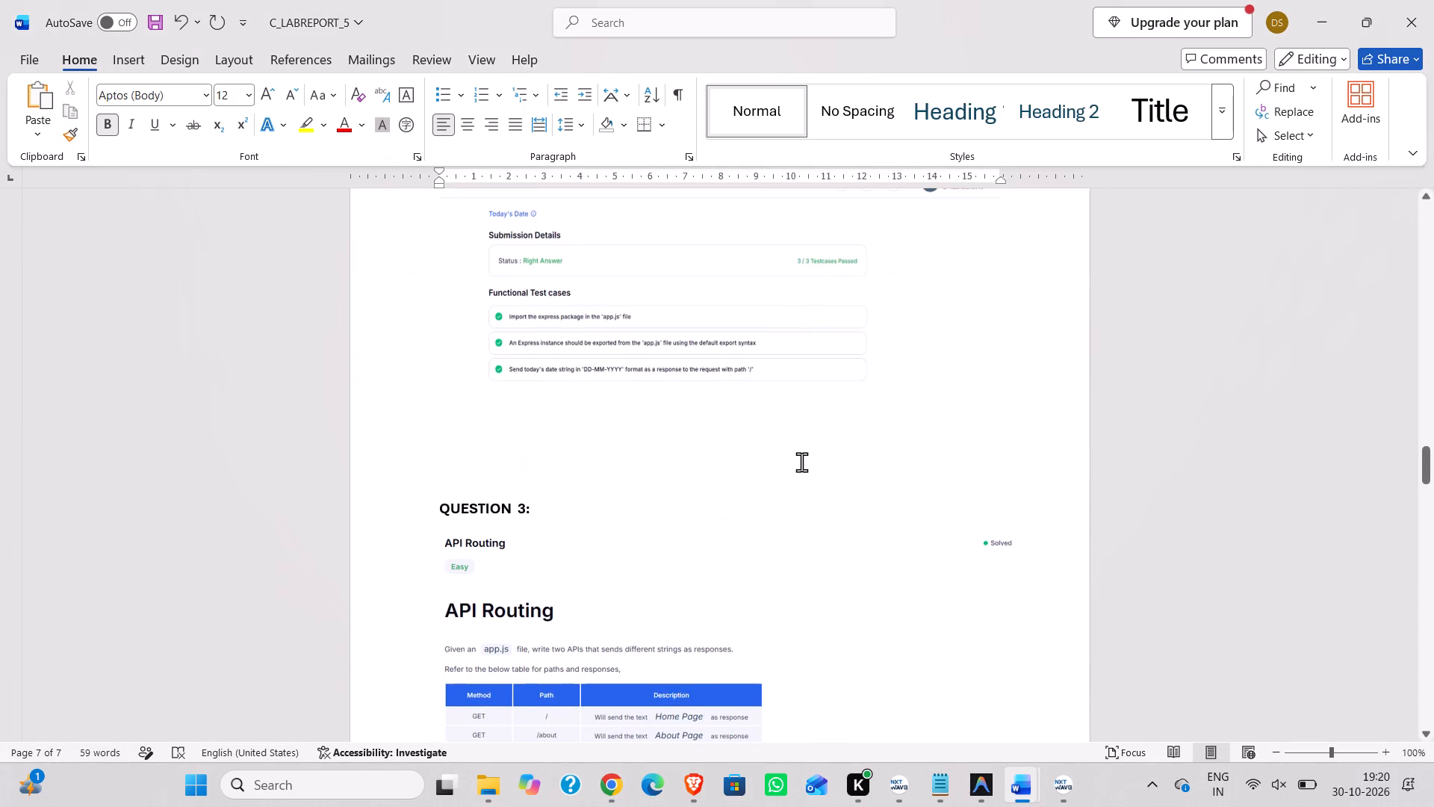
scroll(801, 462, "up", 20)
scroll(801, 462, "up", 17)
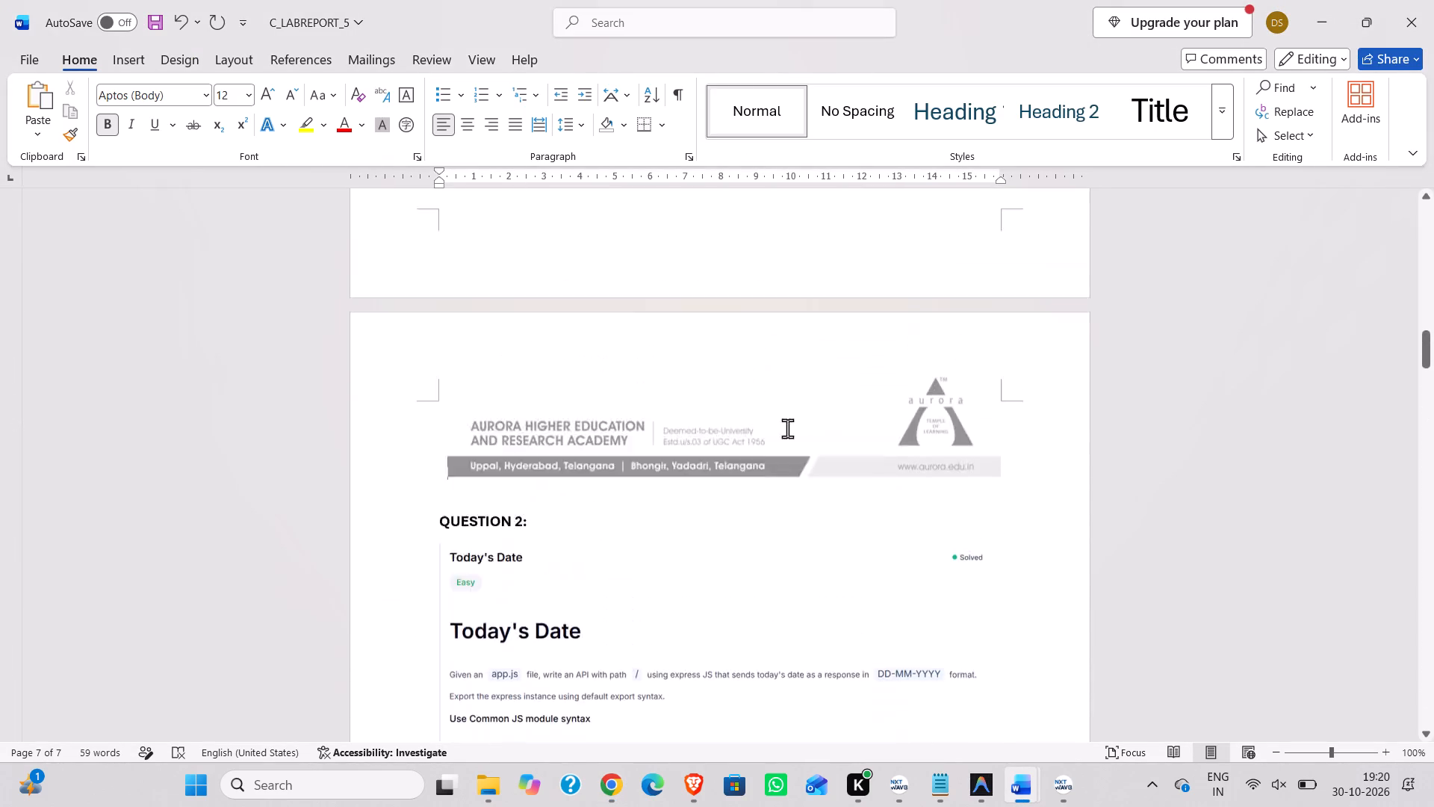
scroll(787, 428, "up", 20)
scroll(787, 428, "up", 13)
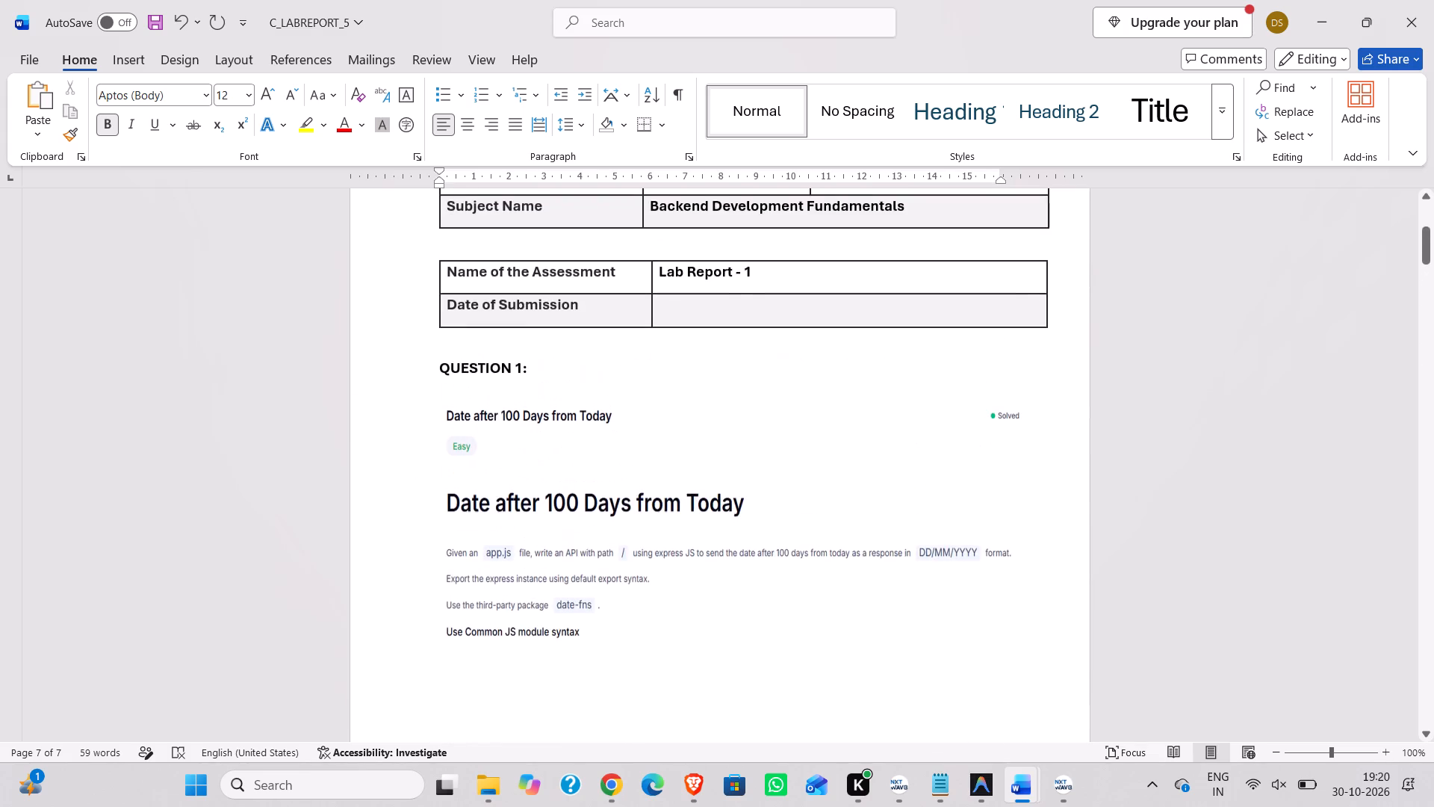
scroll(785, 424, "down", 19)
scroll(785, 421, "down", 13)
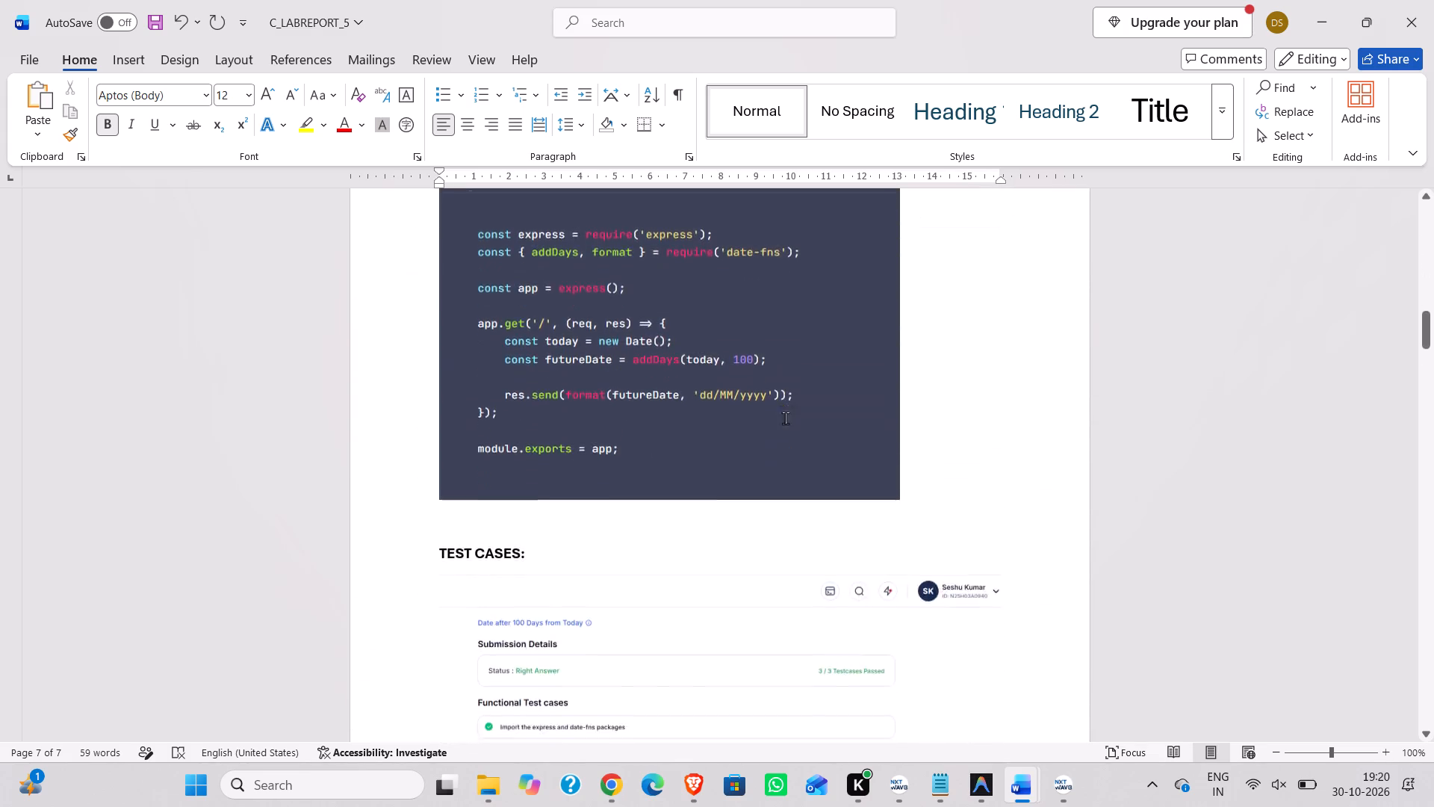
scroll(785, 418, "down", 2)
scroll(785, 418, "down", 20)
scroll(785, 418, "down", 20)
scroll(785, 418, "down", 1)
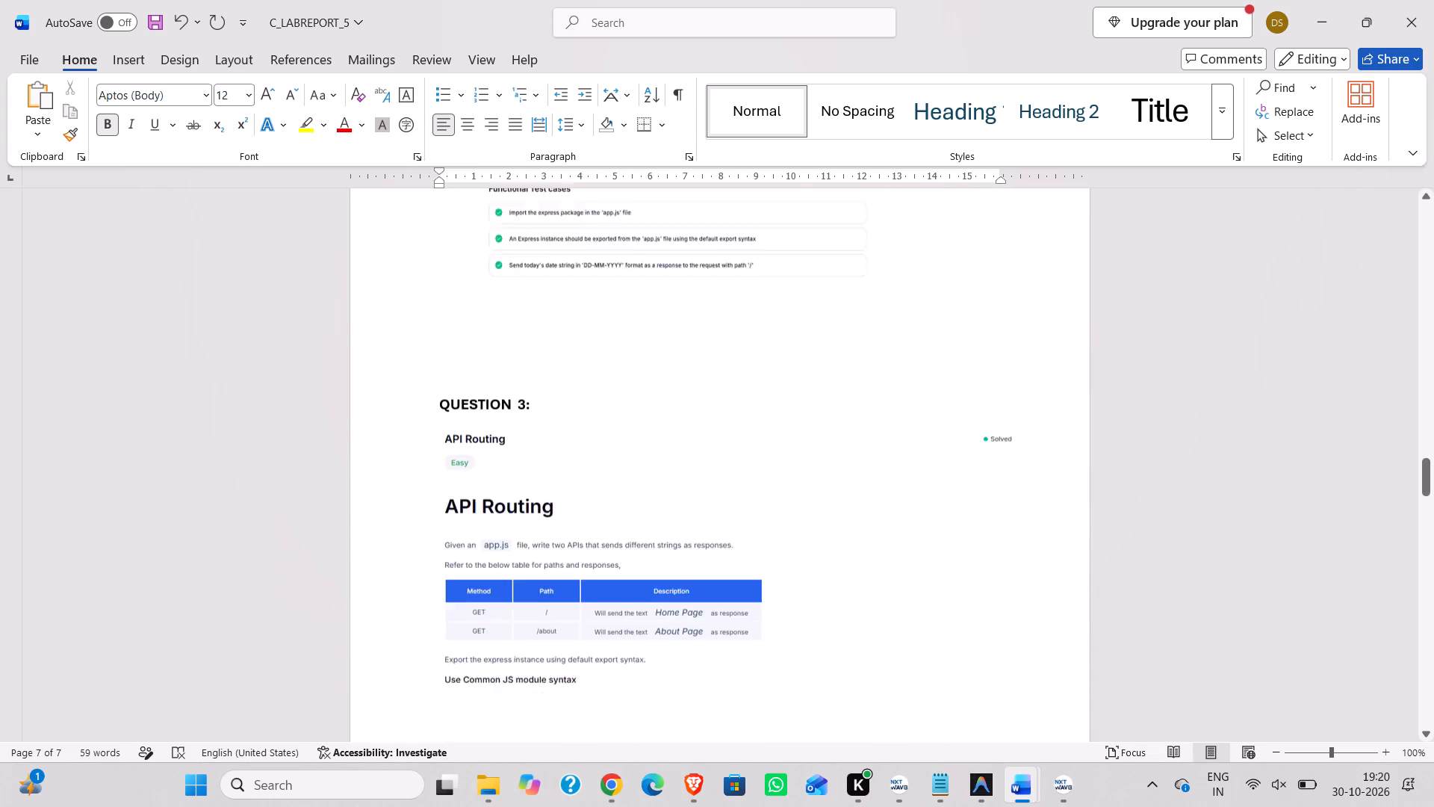
scroll(781, 423, "down", 6)
scroll(781, 421, "down", 20)
scroll(781, 421, "down", 13)
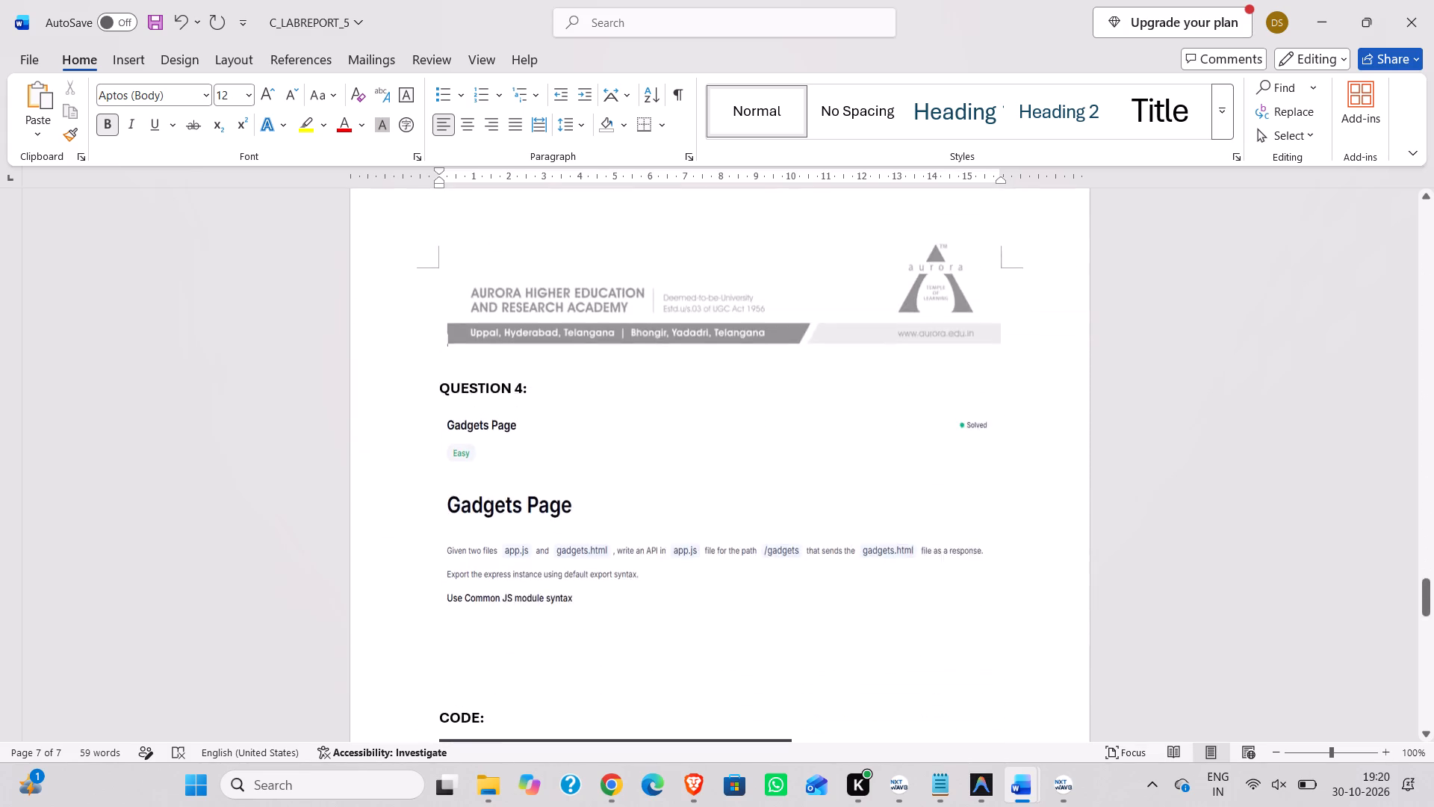
scroll(780, 418, "down", 20)
scroll(780, 418, "down", 17)
scroll(778, 409, "up", 1)
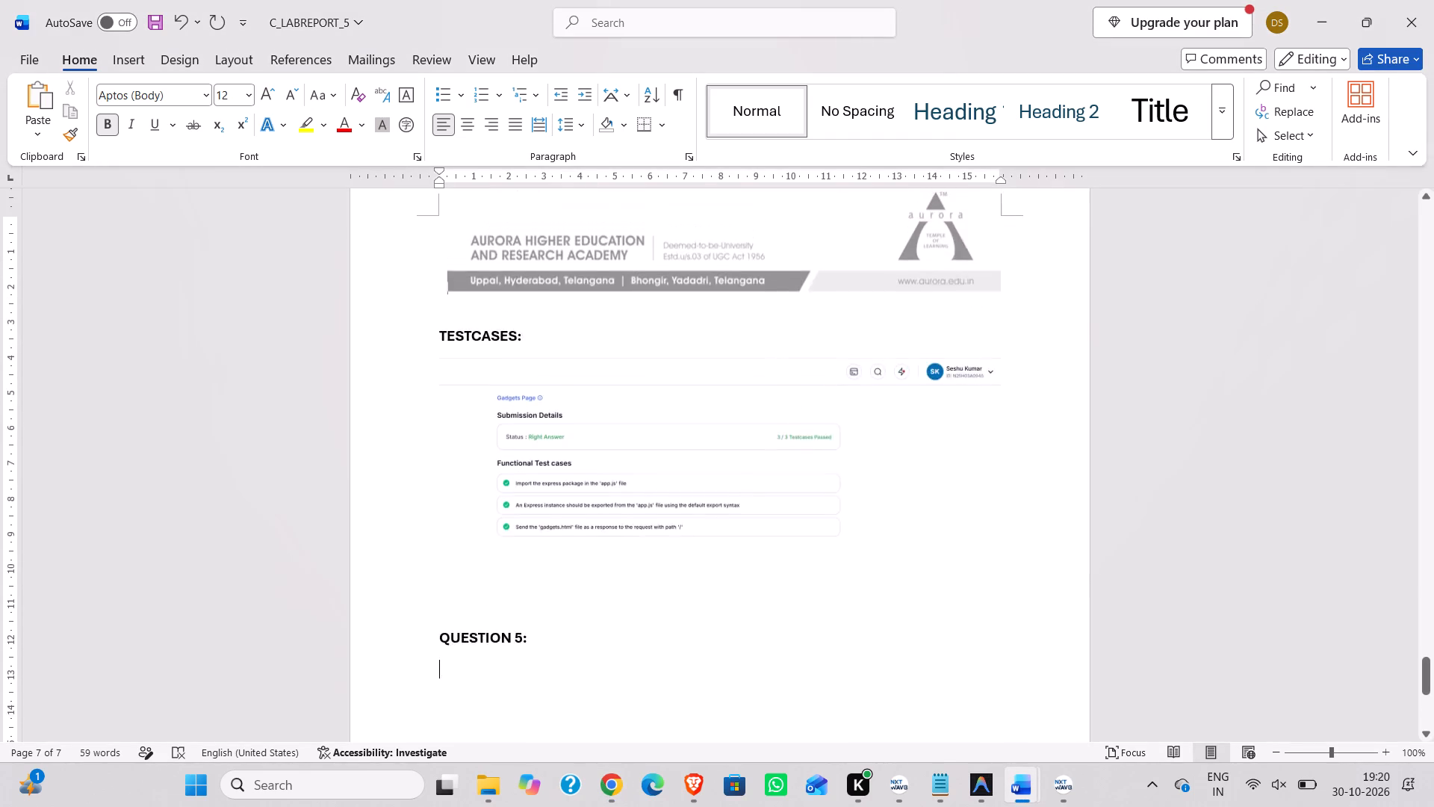
Capture the Get a String question description in Chrome and paste the screenshot under QUESTION 5 in the Word report.
scroll(798, 381, "down", 6)
key("alt+Tab")
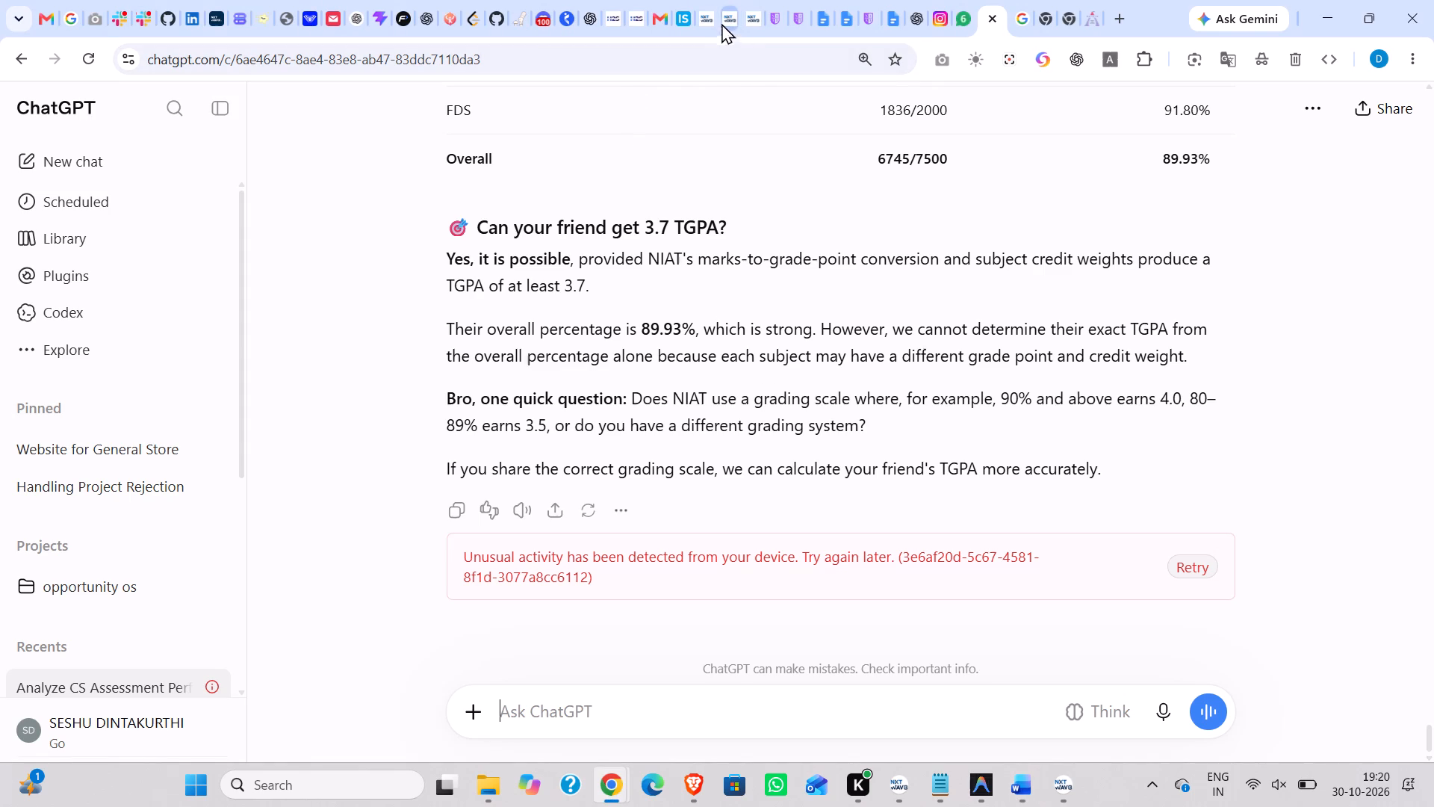
left_click(713, 17)
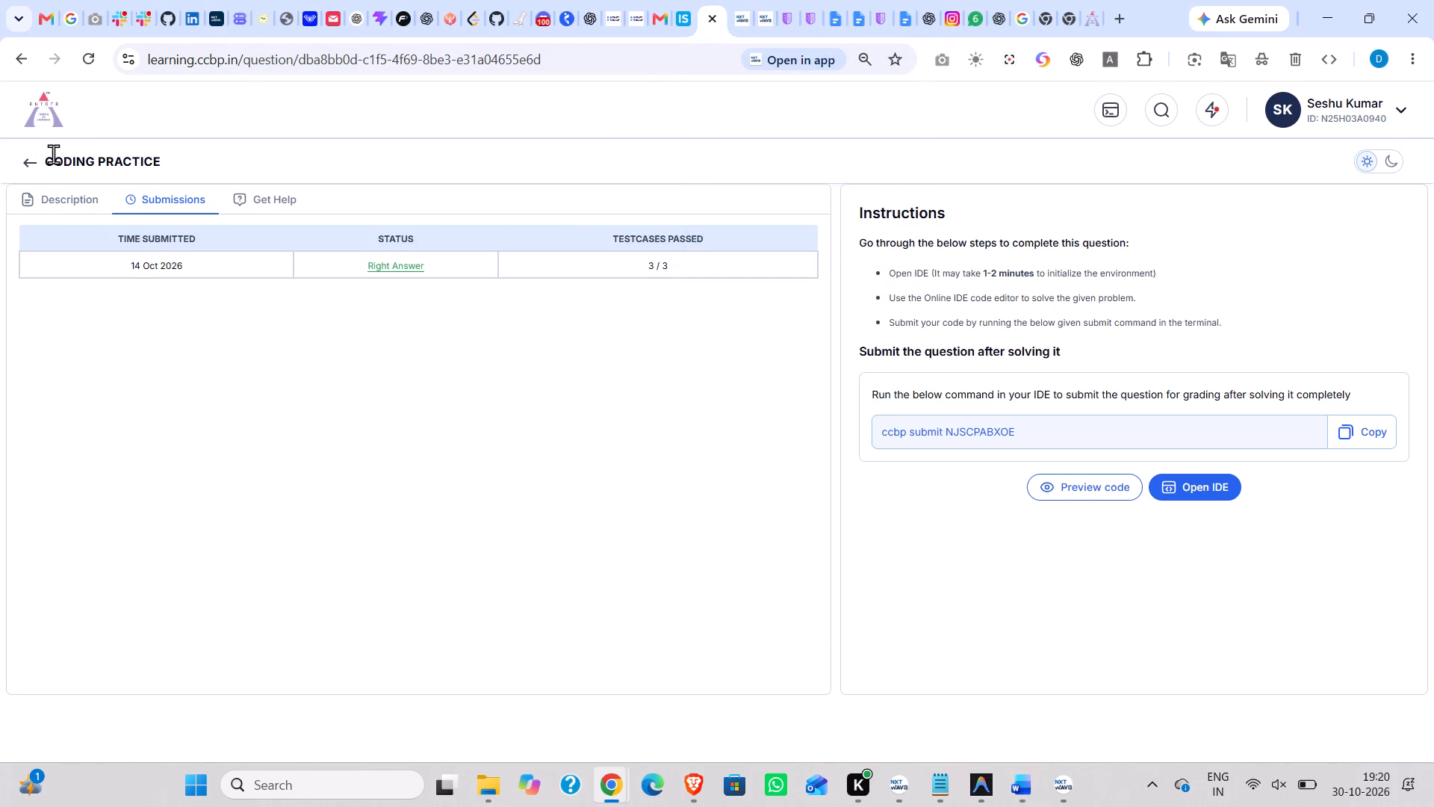
left_click(43, 189)
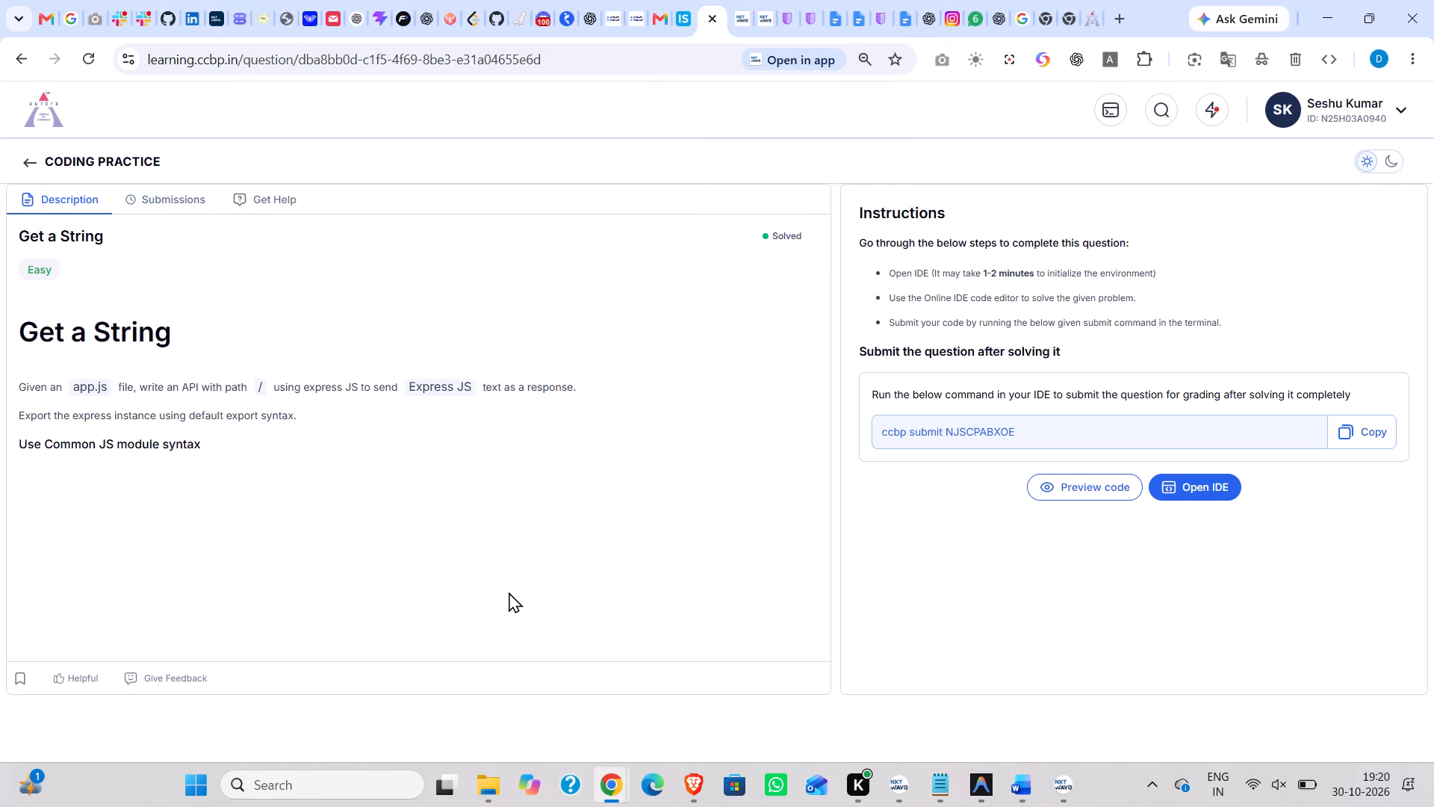
key("minus")
key("Print")
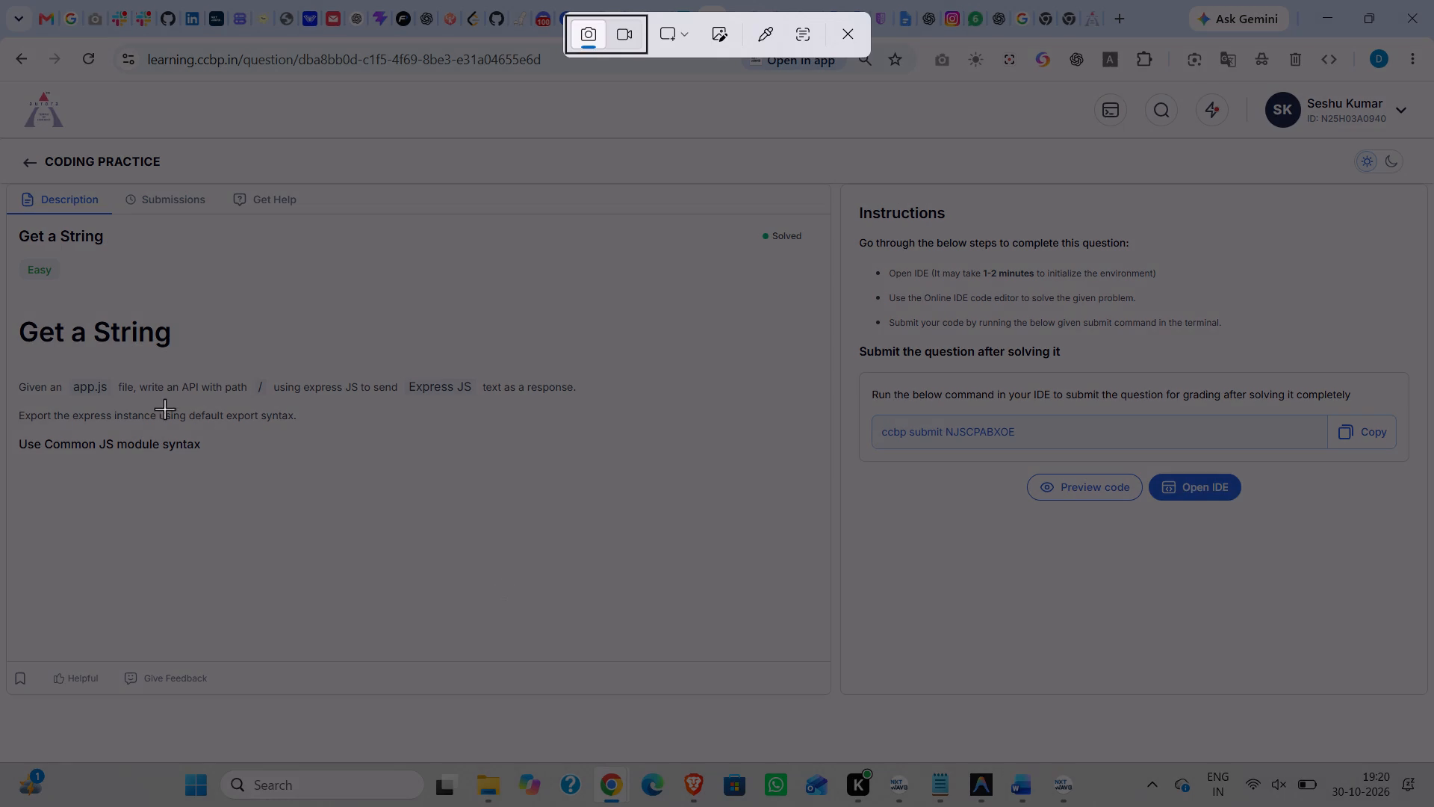
left_click_drag(11, 218, 808, 578)
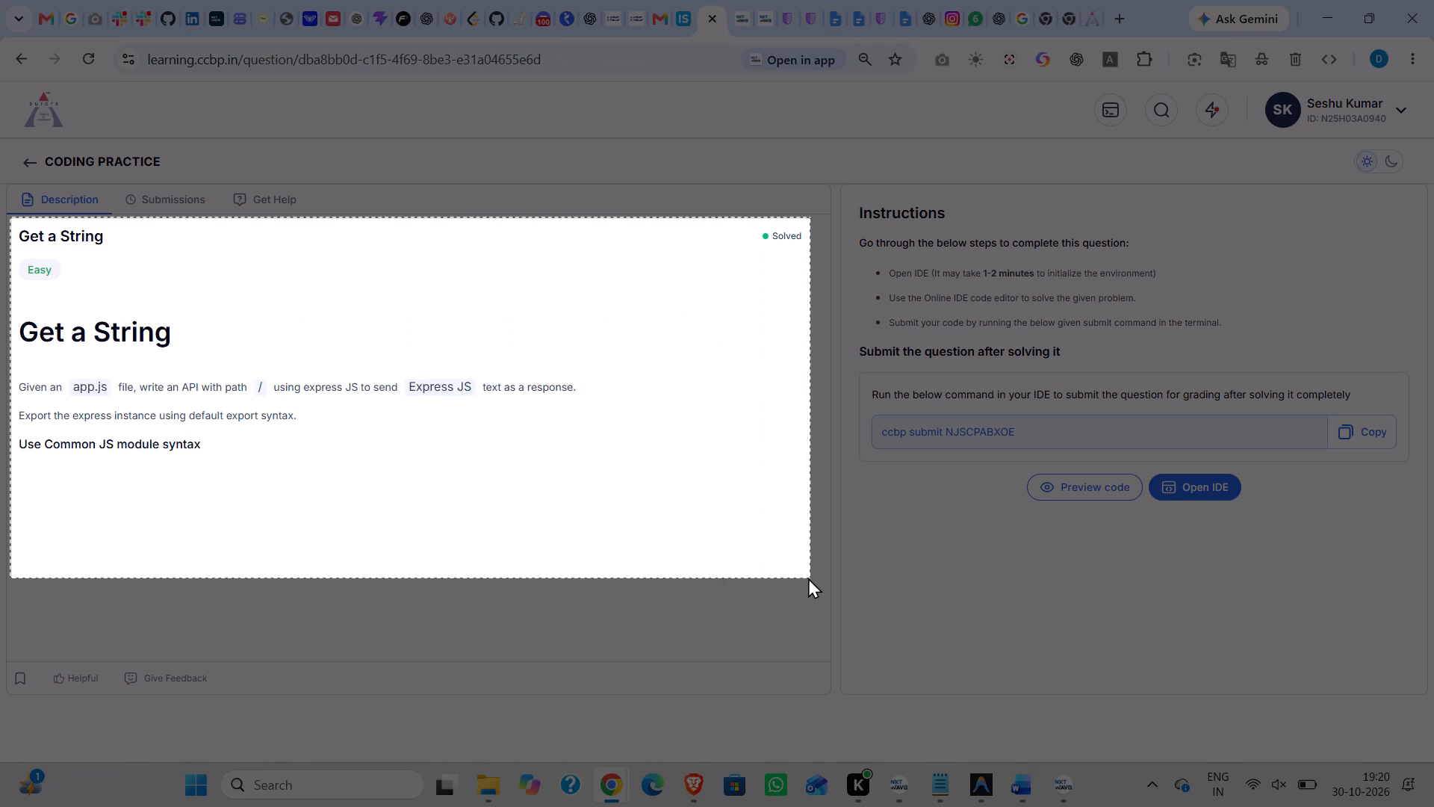
left_click_drag(808, 578, 804, 544)
key("alt+Tab")
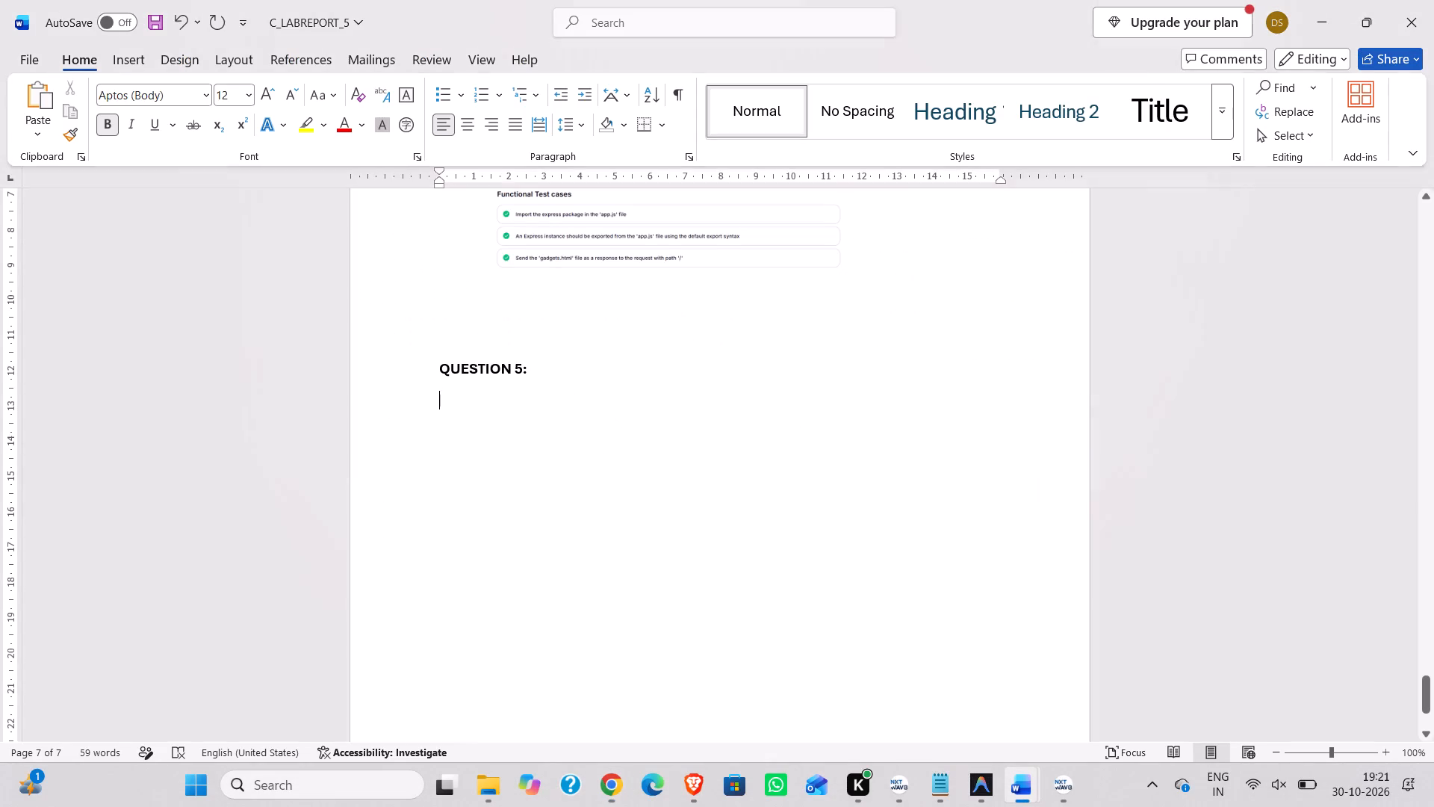
key("ctrl+v")
Stretch the Get a String question screenshot slightly taller and set it off with blank lines above and below.
left_click(628, 557)
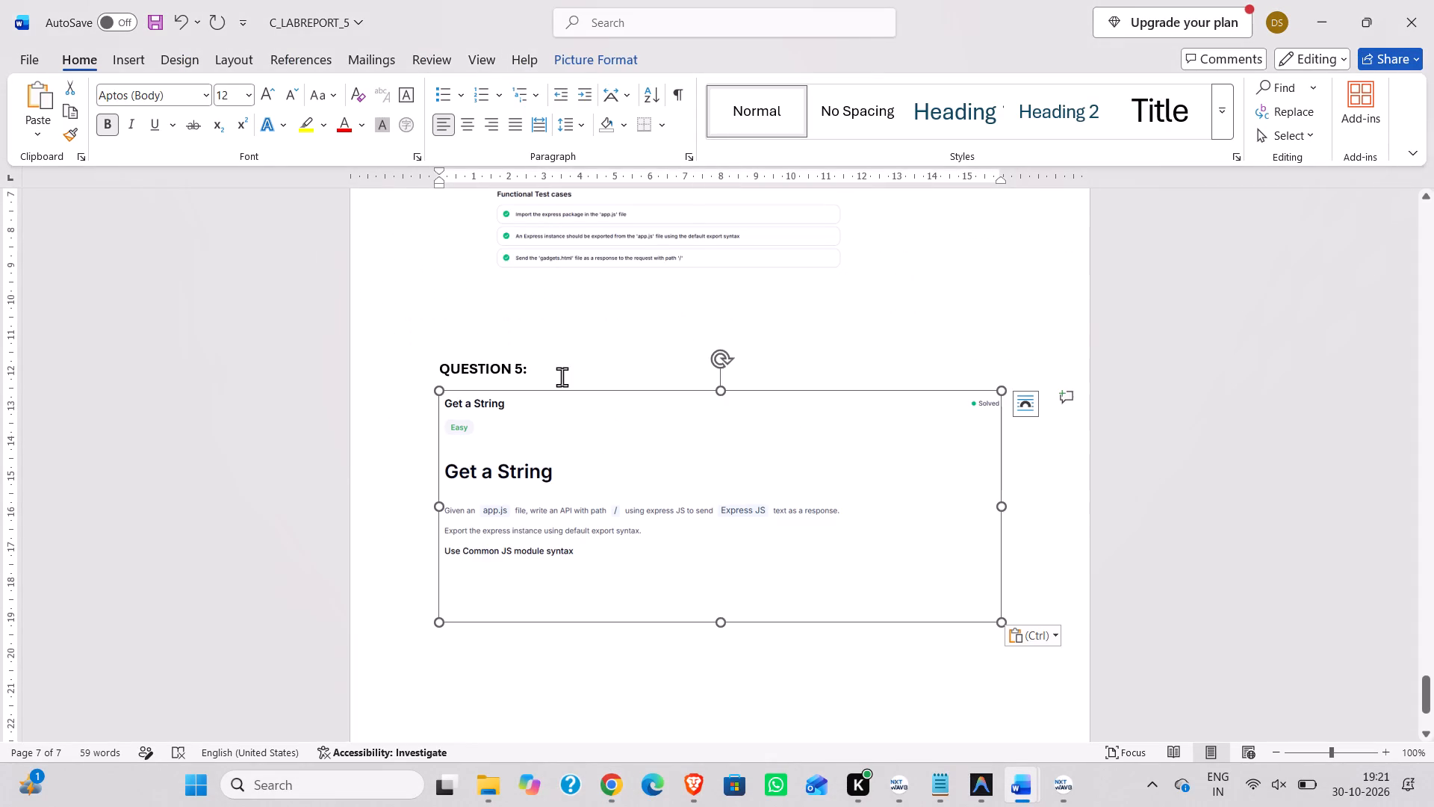
left_click(562, 377)
key("Return")
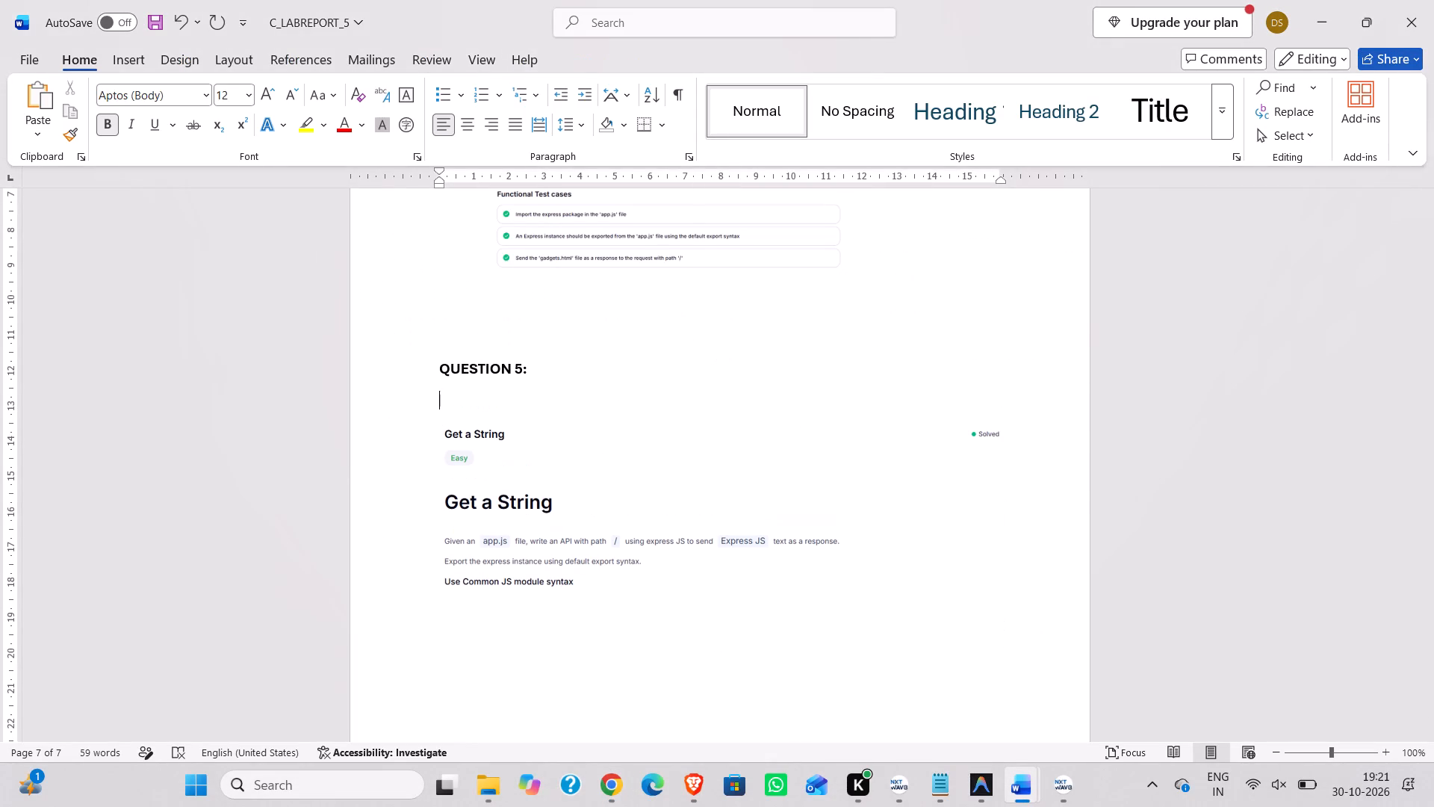
left_click(668, 480)
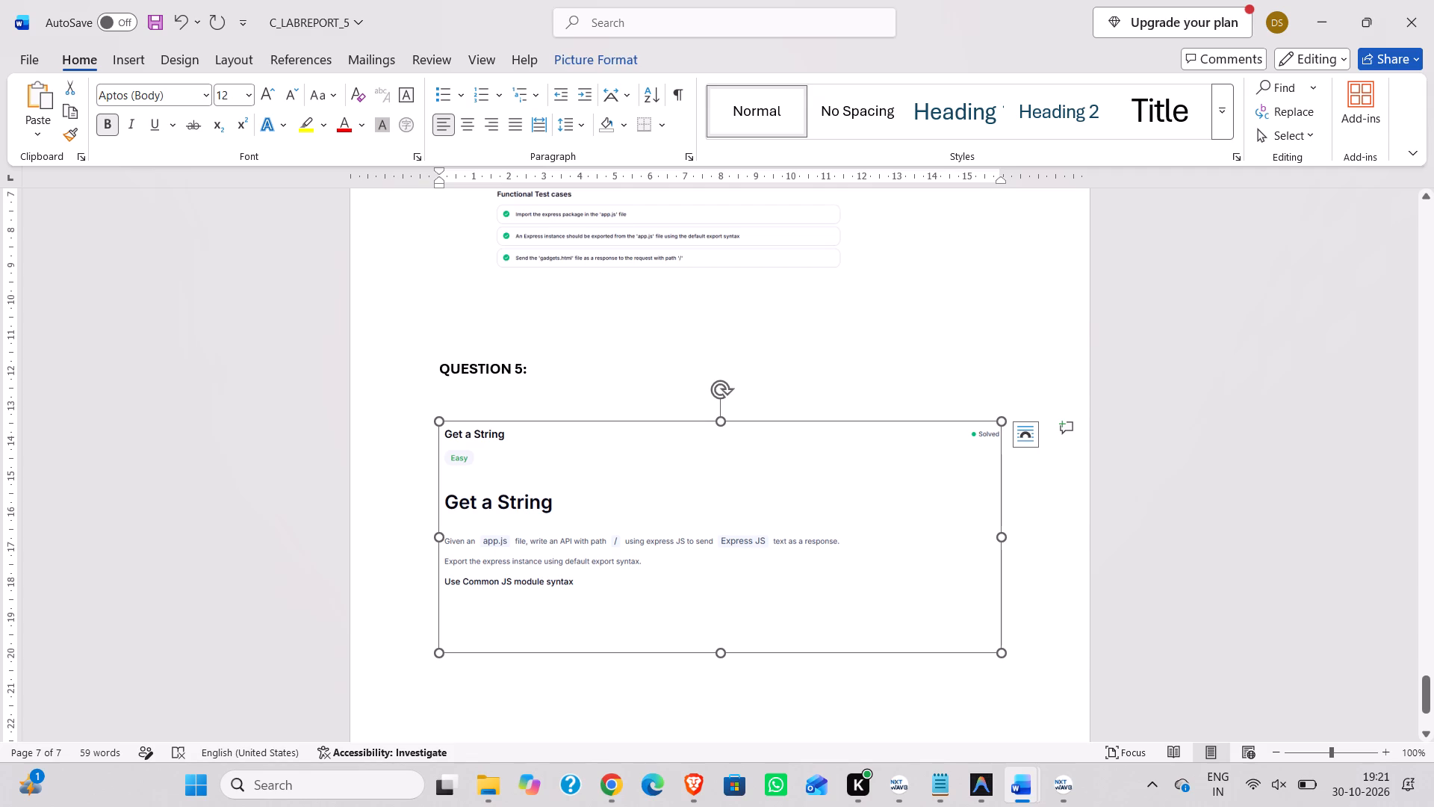
left_click_drag(719, 654, 722, 669)
scroll(677, 522, "down", 6)
left_click(721, 658)
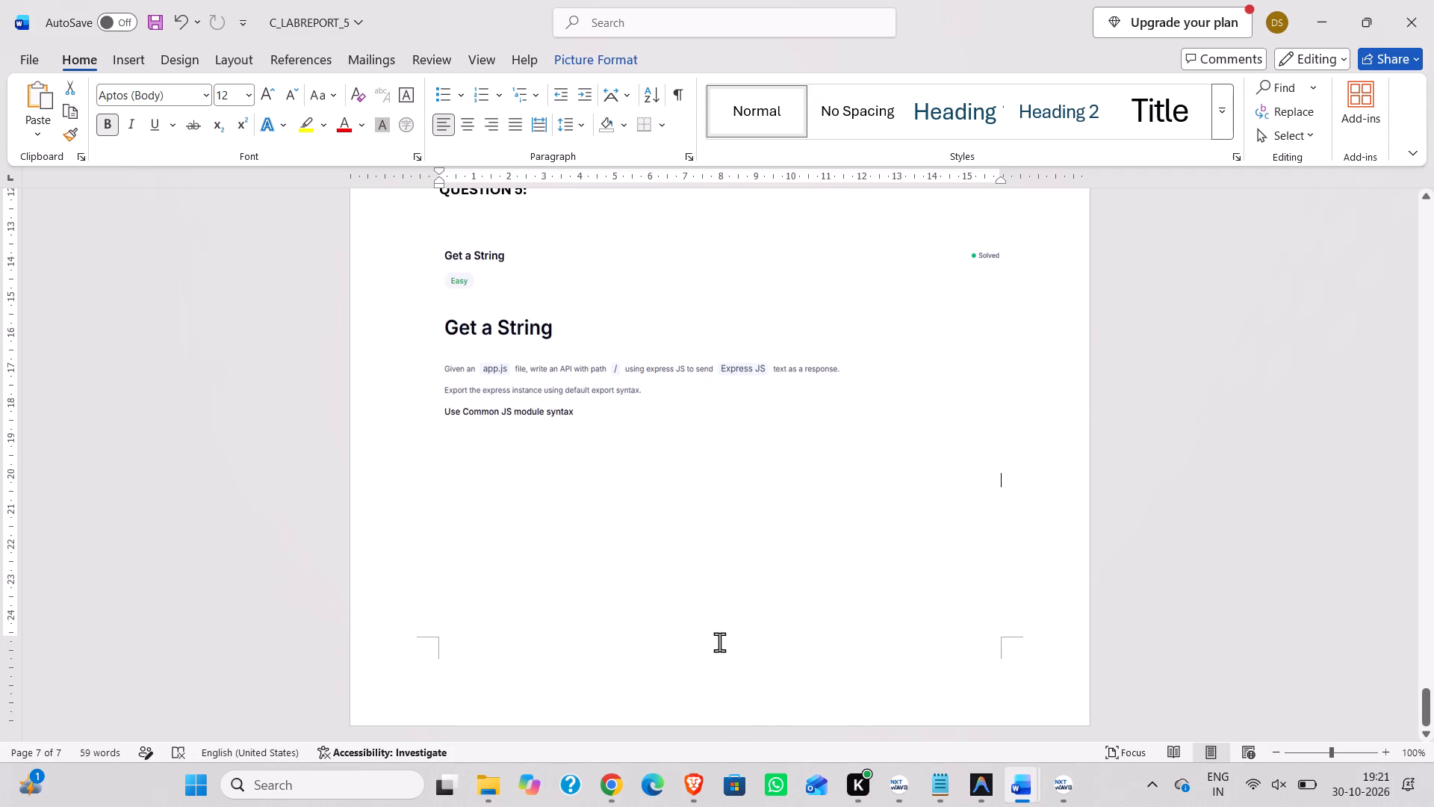
key("Return")
key("Return")
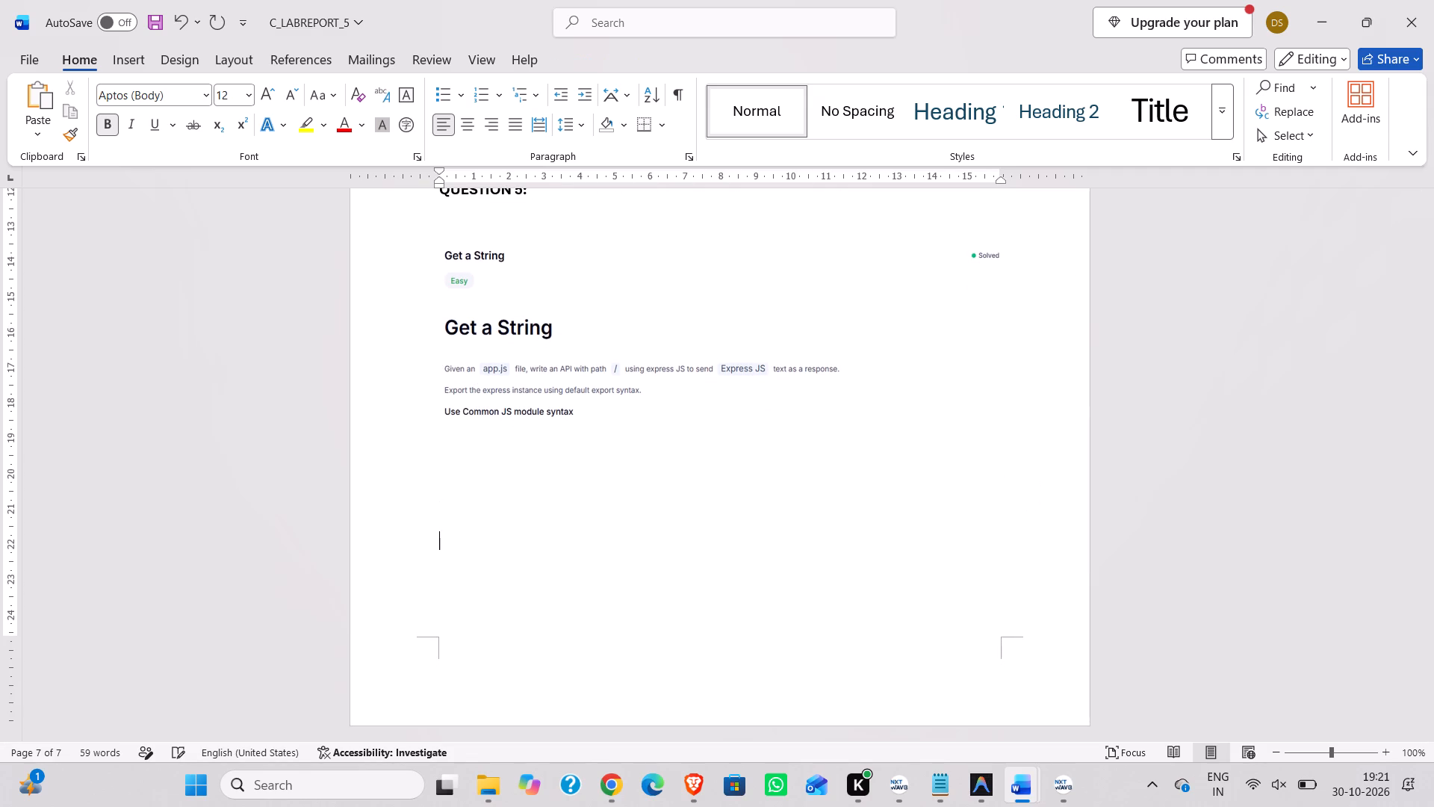
Remove the blank line between the QUESTION 5 heading and the Get a String screenshot.
scroll(1045, 492, "up", 1)
left_click(725, 405)
left_click(554, 259)
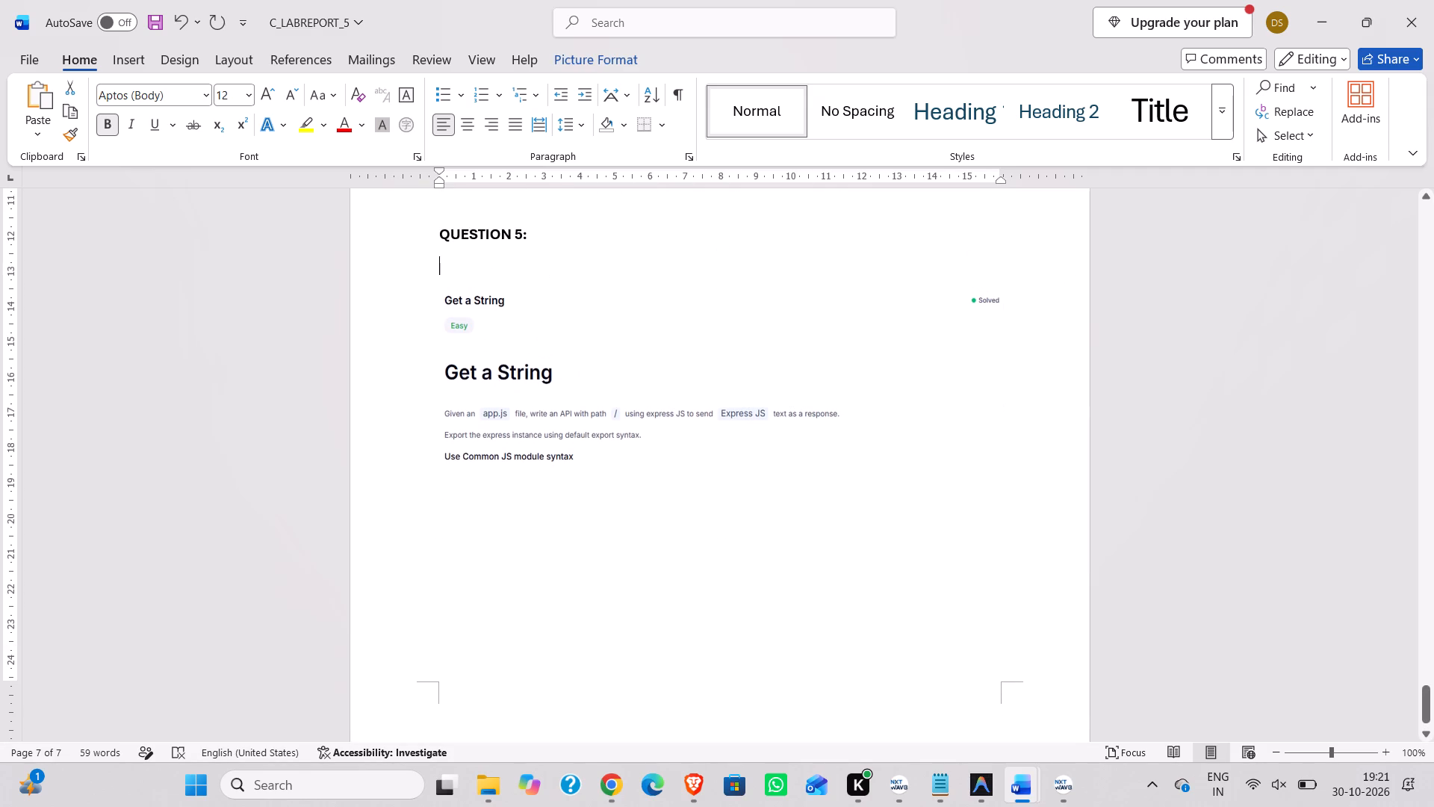
key("BackSpace")
Add blank lines after the Get a String question screenshot to reach a new page and enter the heading "CODE:" there.
scroll(536, 378, "down", 3)
left_click(592, 461)
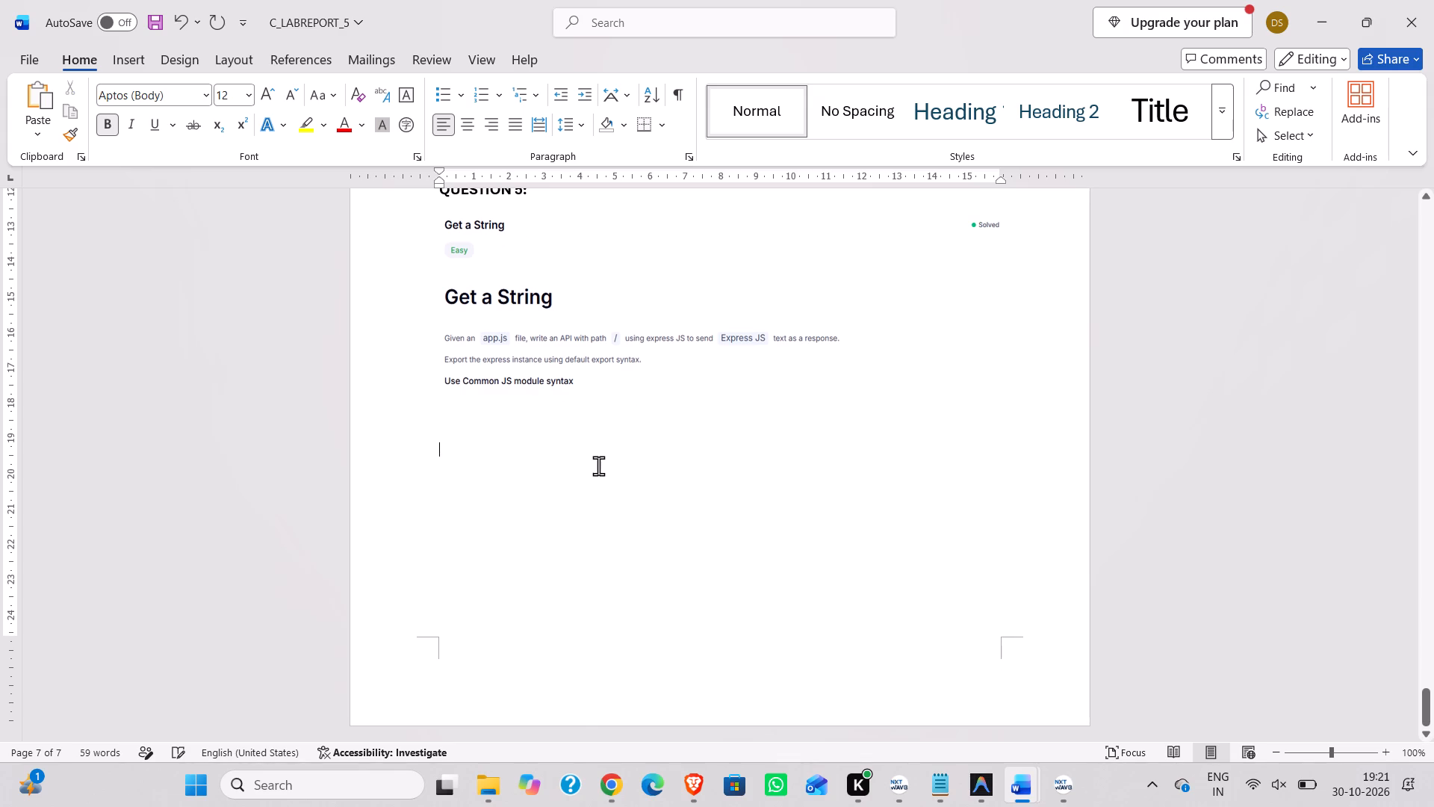
key("Return")
key("Return")
key("BackSpace")
key("BackSpace")
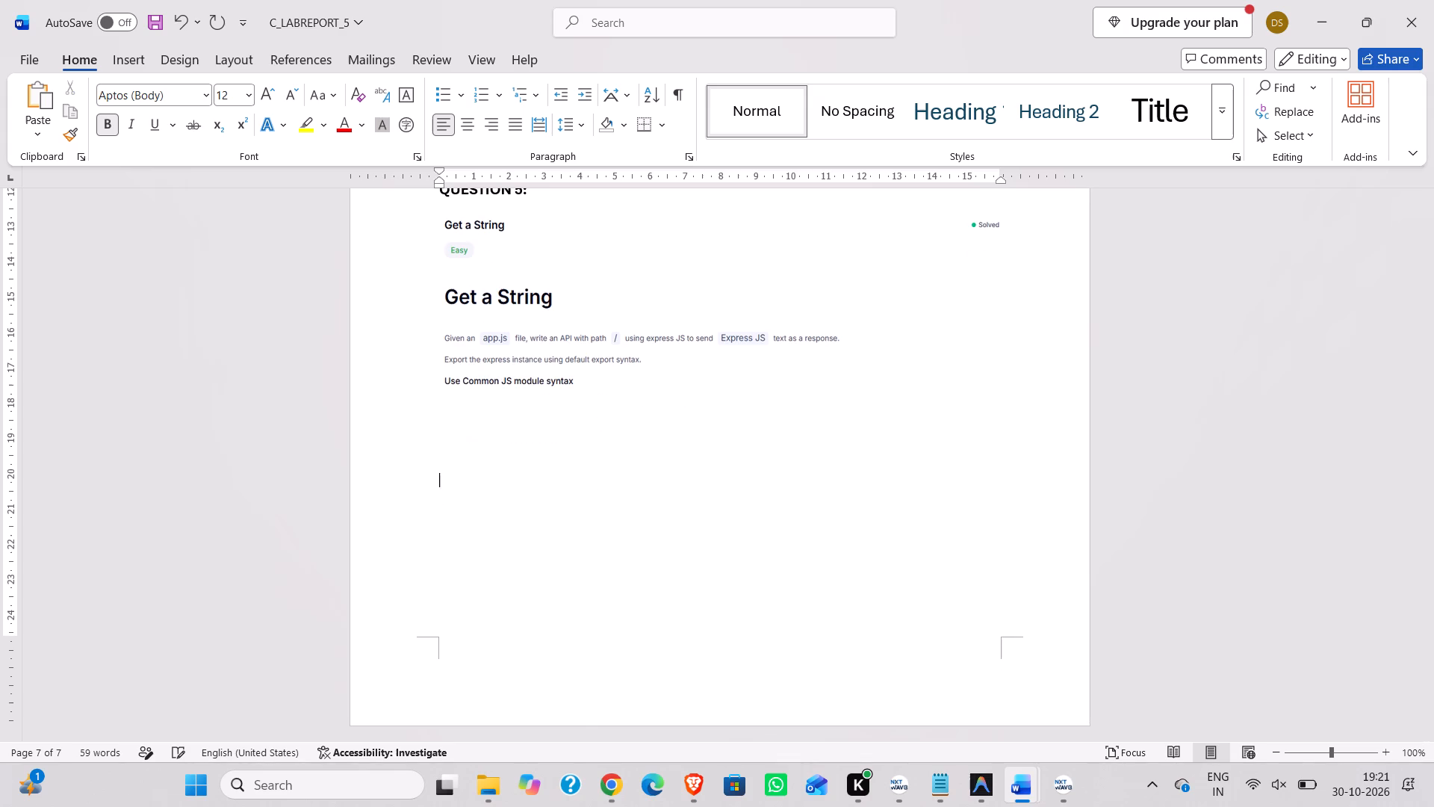
left_click(765, 365)
left_click(1025, 438)
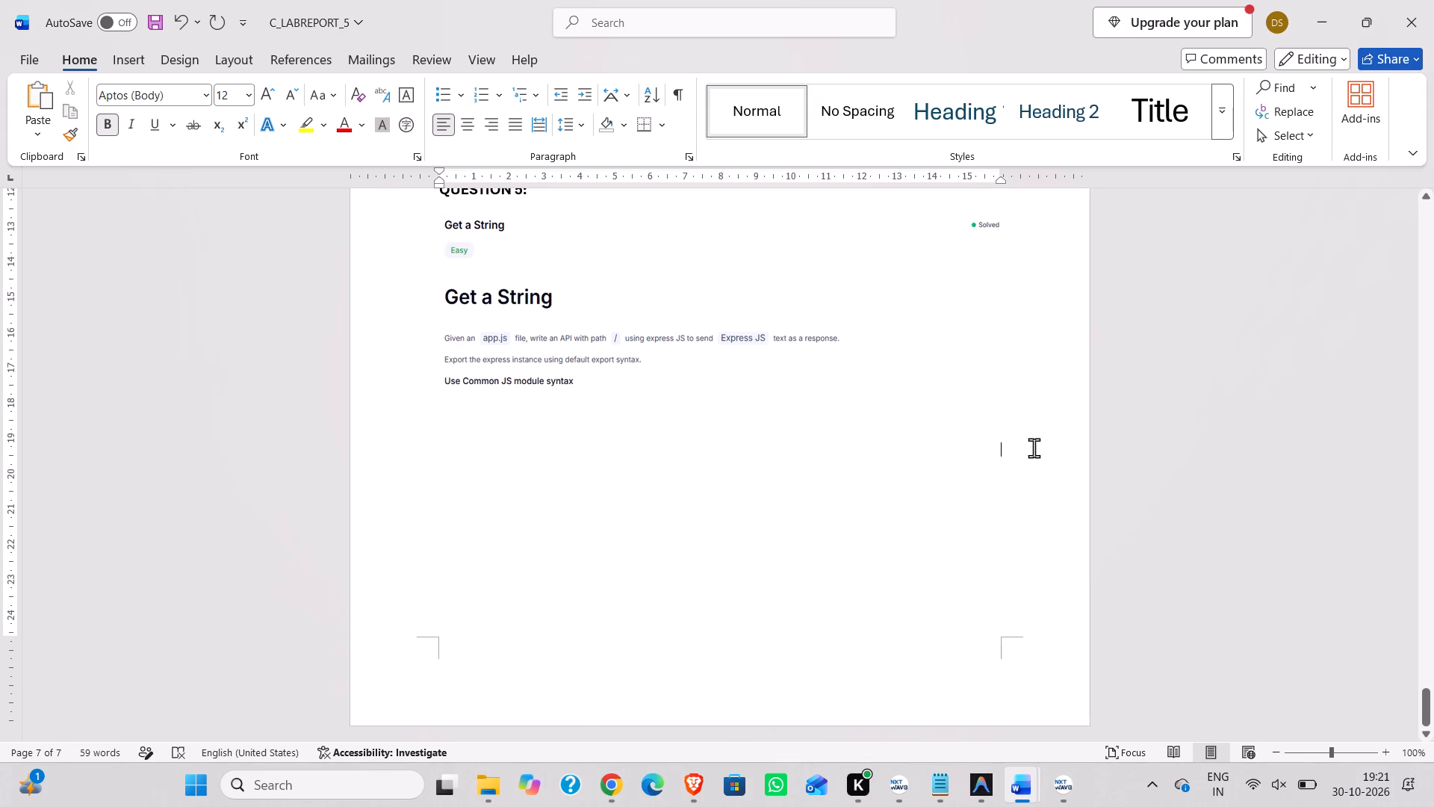
key("Return")
key("Return")
key("Return")
key("Return")
key("Return")
key("Return")
key("Return")
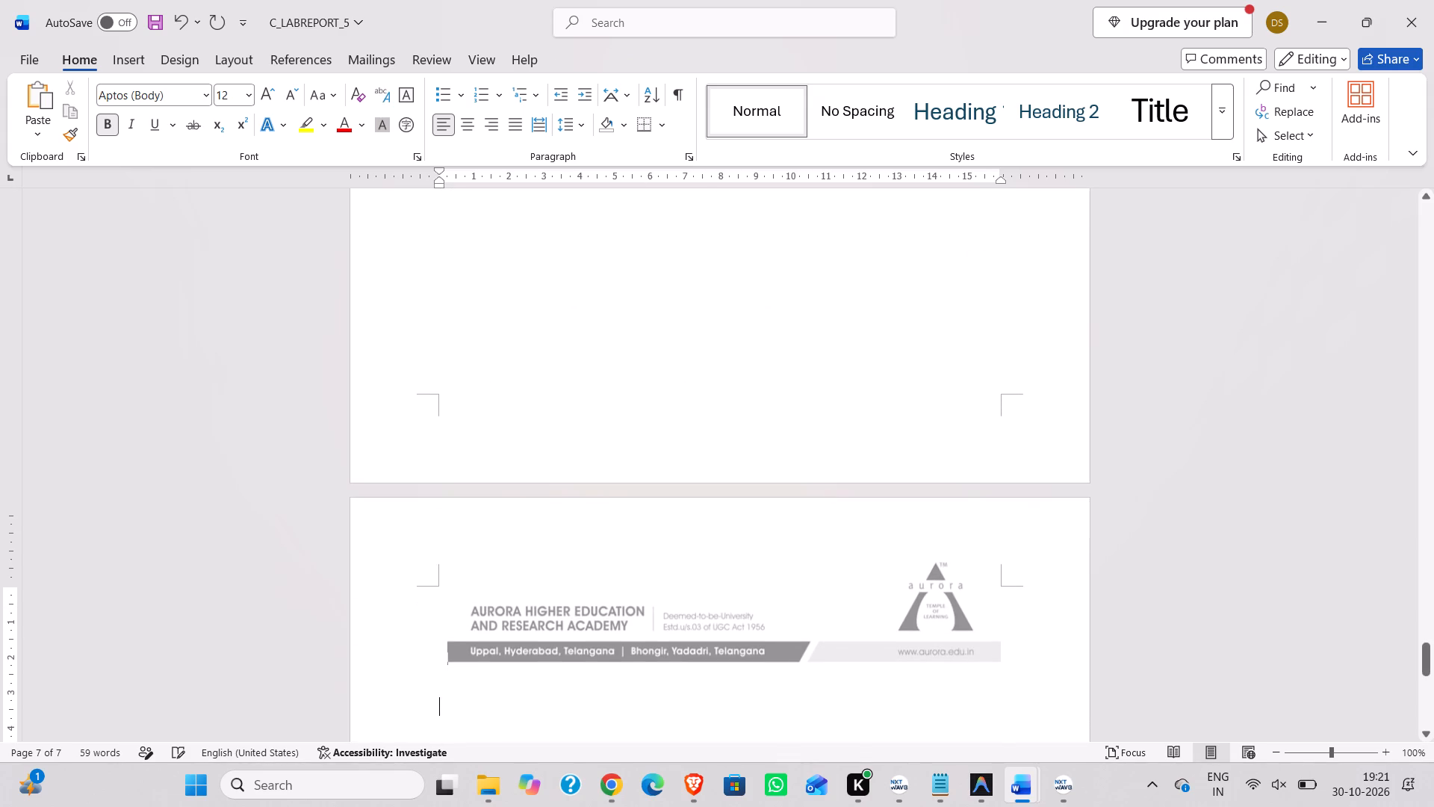
type("CODE")
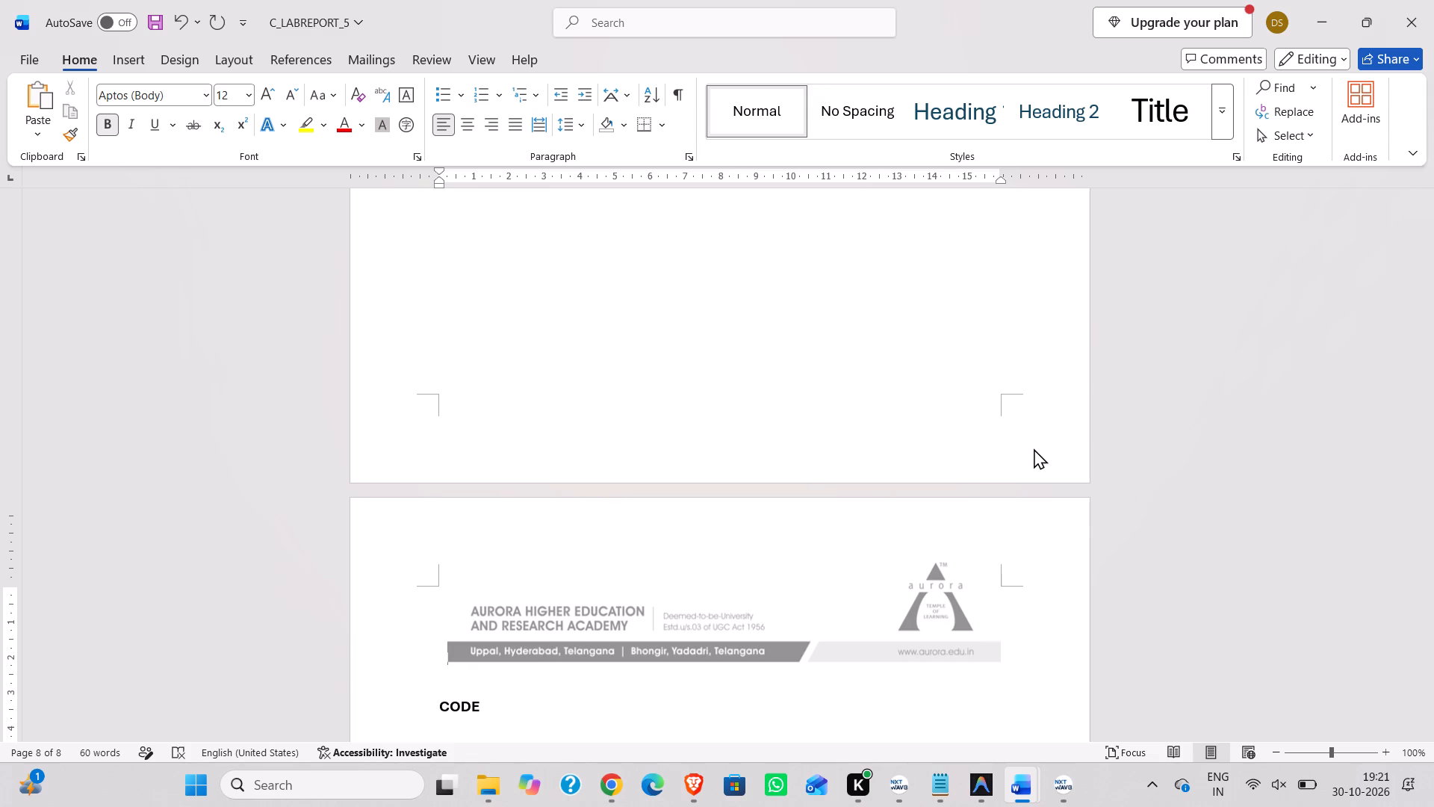
key("shift+colon")
key("Return")
Capture the Get a String app.js code from its Chrome preview and paste the screenshot under the new CODE heading in Word.
key("alt+Tab")
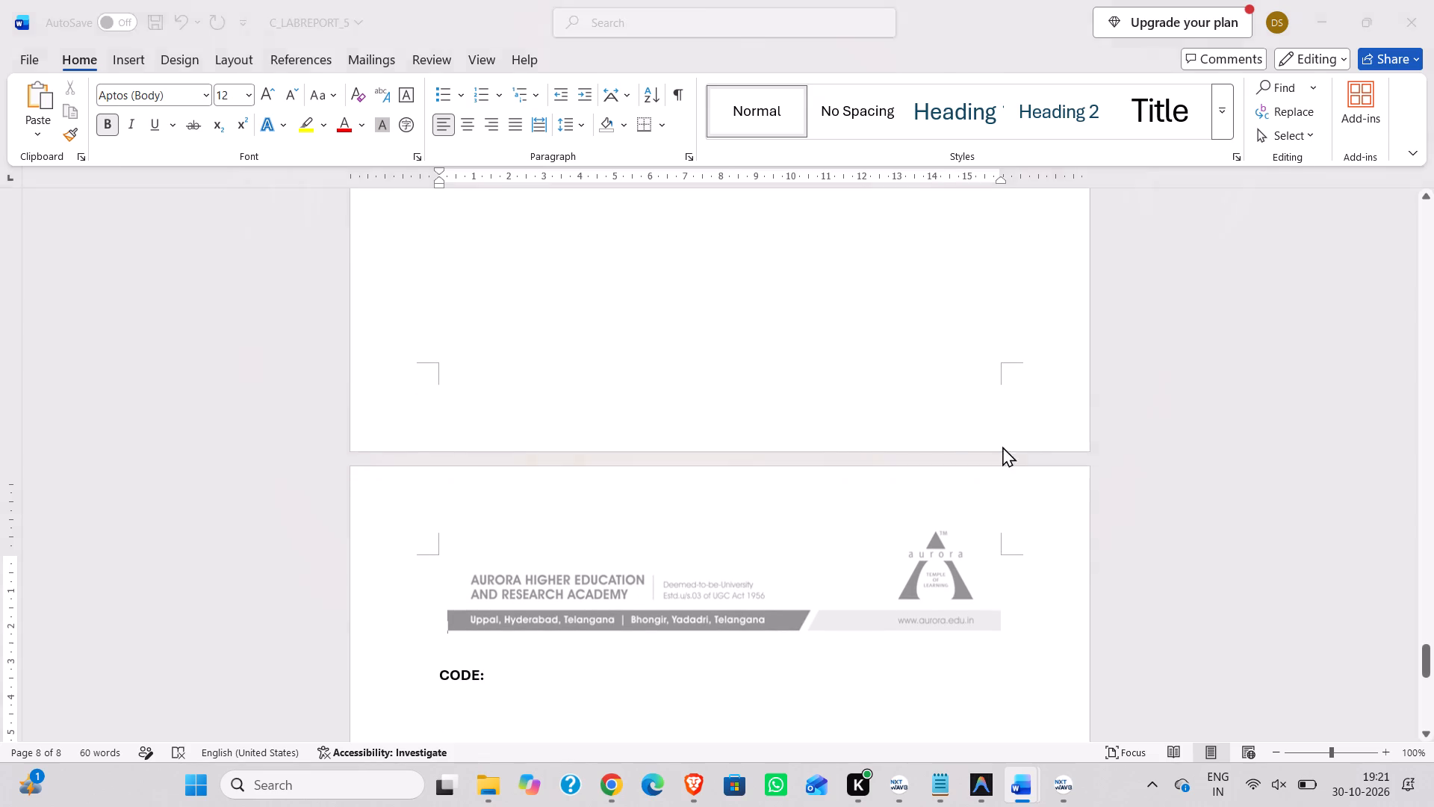
left_click(742, 1)
left_click(760, 19)
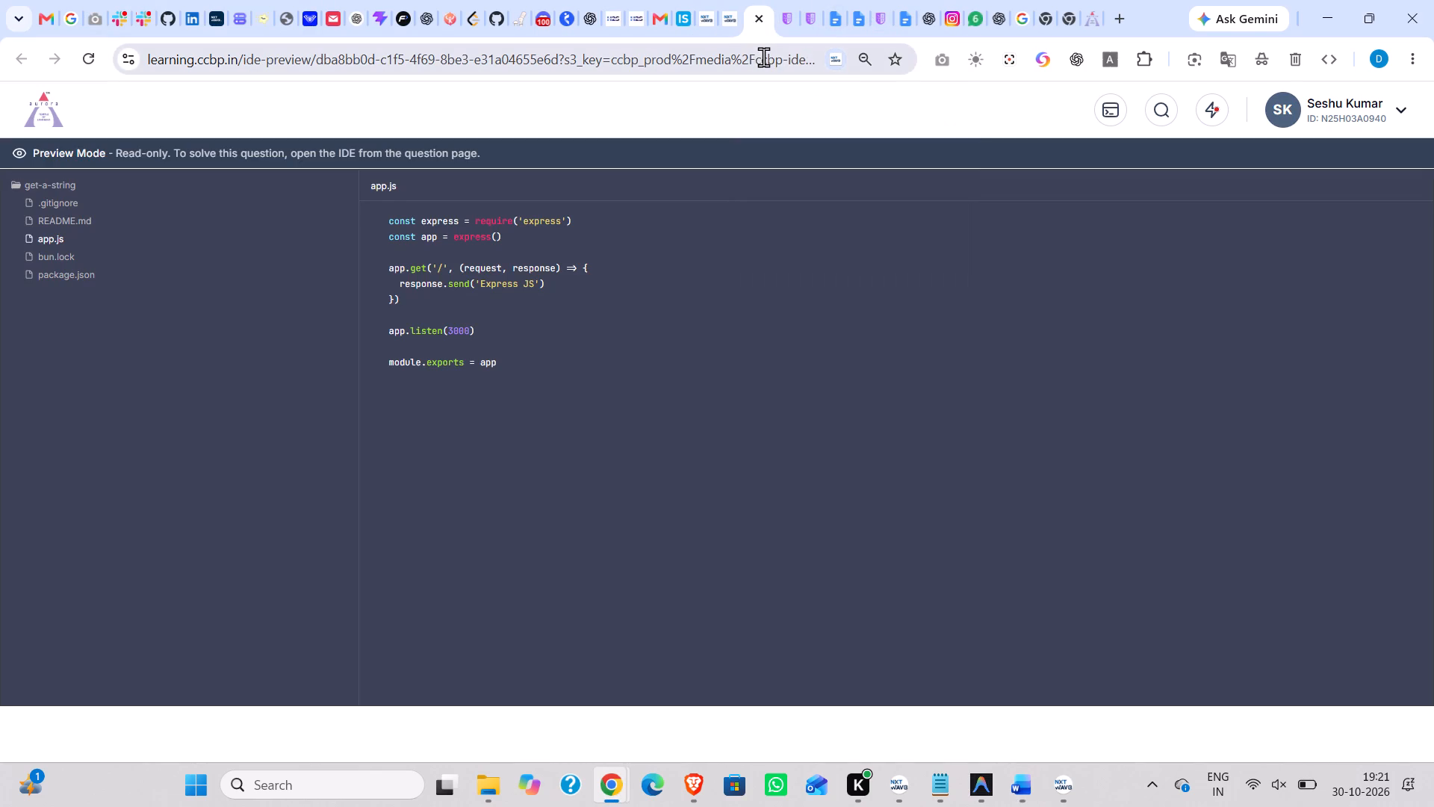
key("Print")
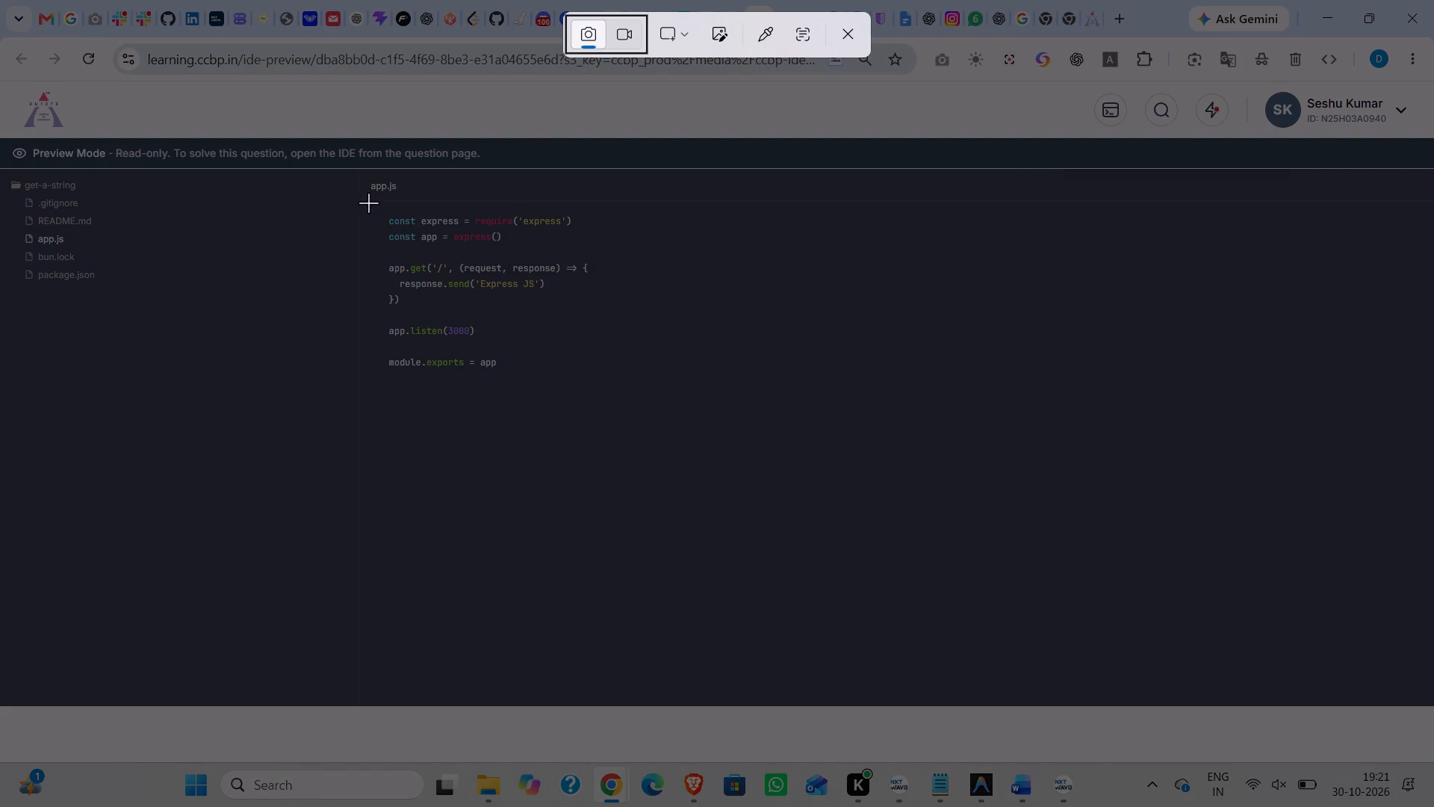
left_click_drag(368, 202, 647, 415)
key("alt+Tab")
key("ctrl+v")
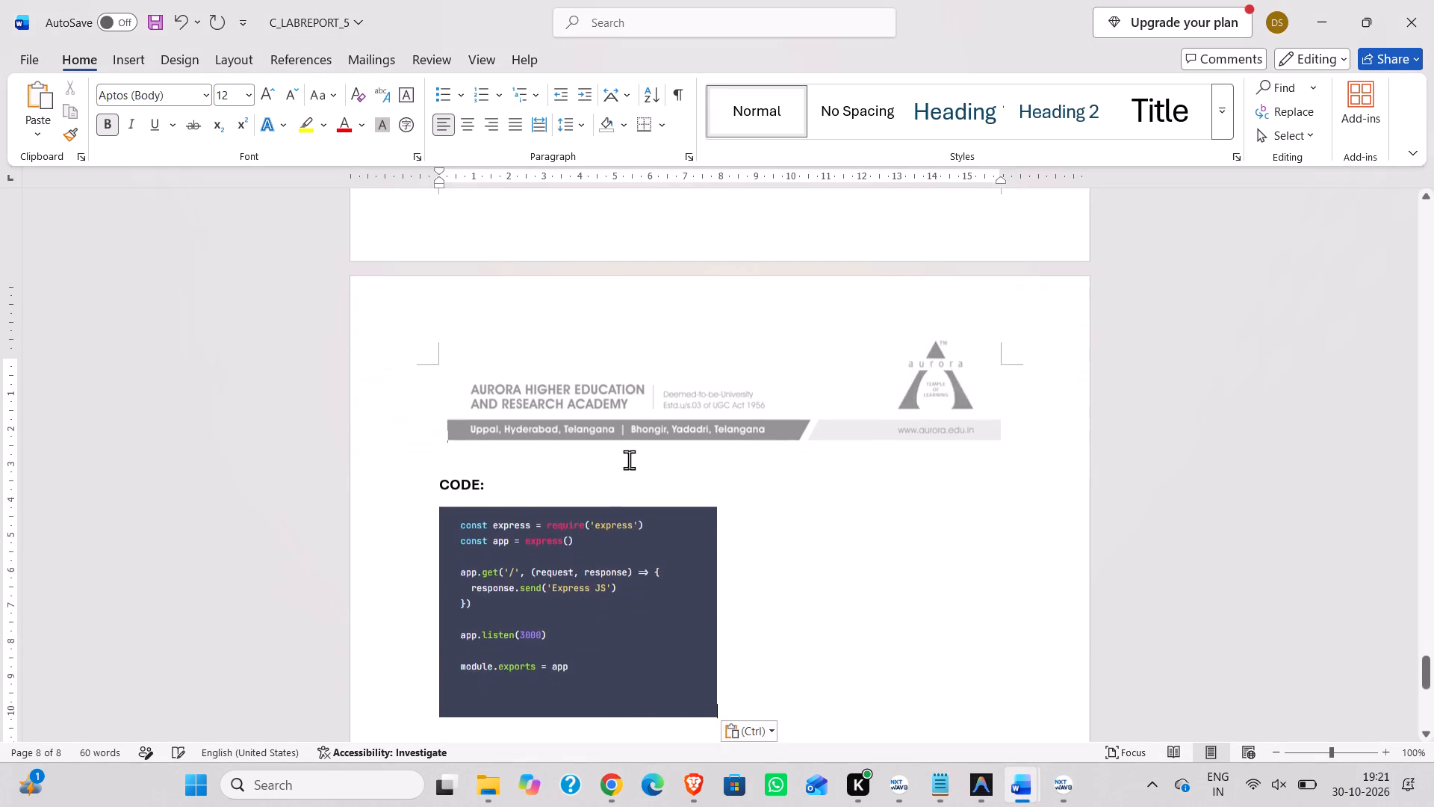
Add the heading "TESTCASES:" below the Get a String code screenshot, with an empty line after it.
scroll(629, 460, "down", 4)
left_click(659, 475)
left_click(717, 497)
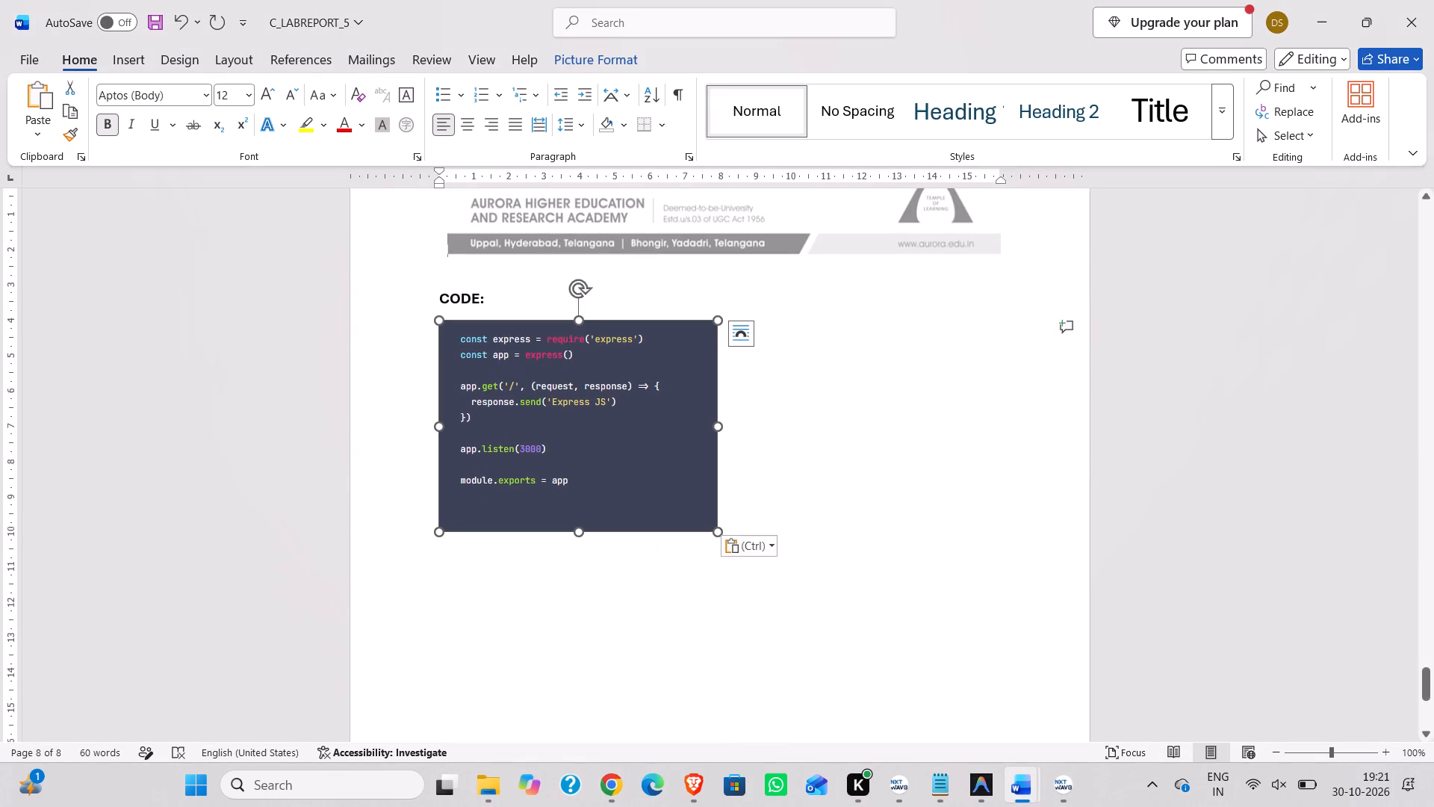
left_click(736, 512)
key("Return")
key("Return")
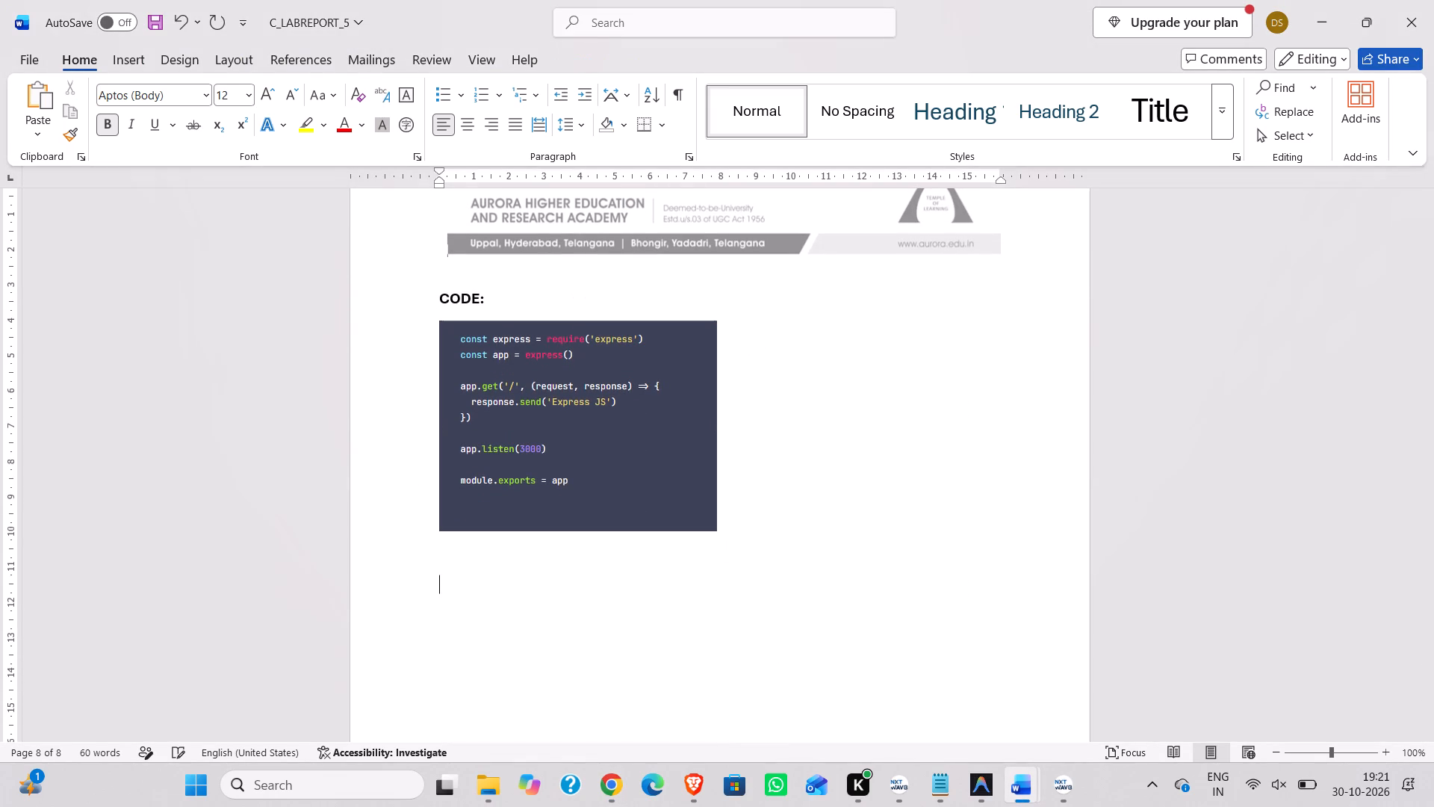
type("TESTE")
key("BackSpace")
type("CASES:")
key("Return")
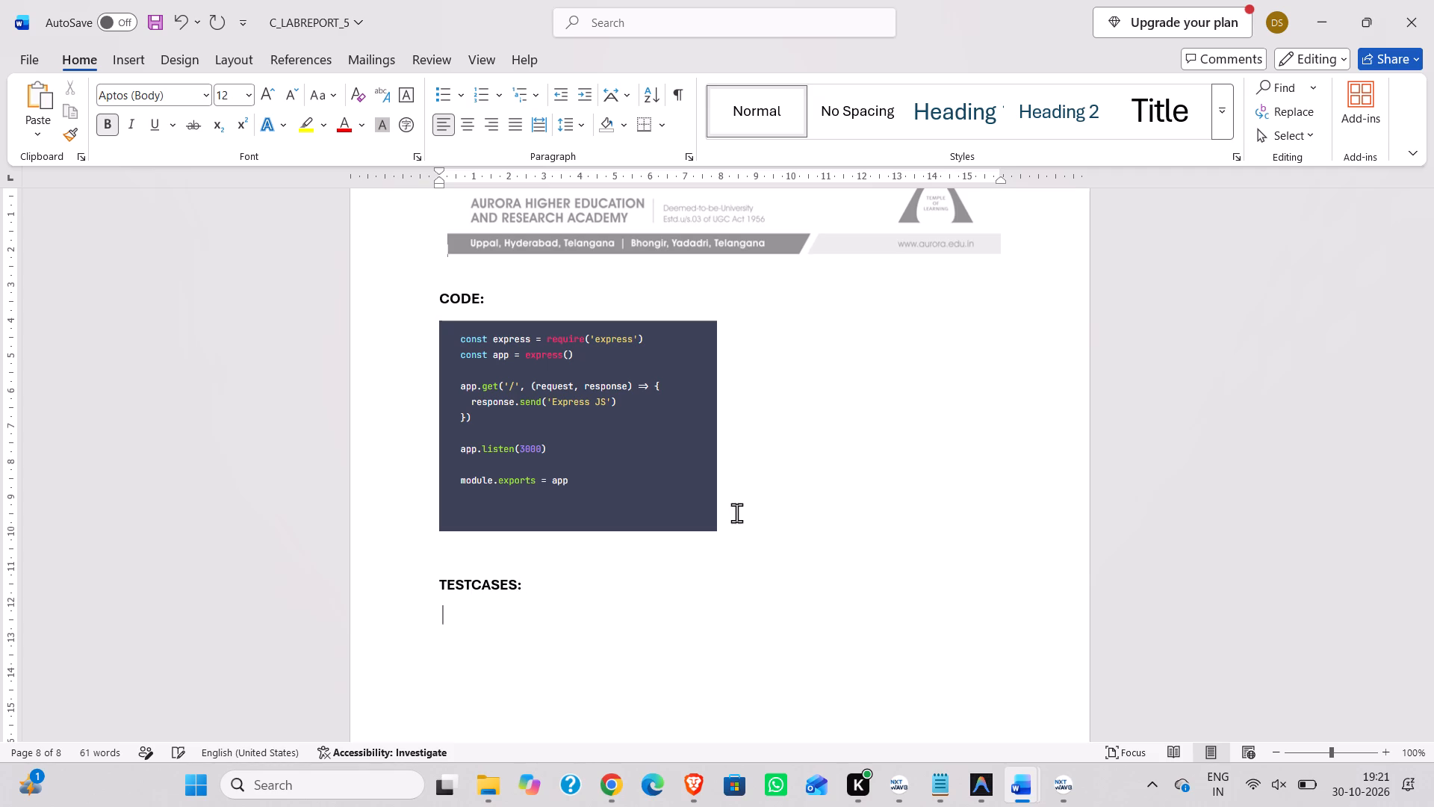
Capture the Get a String submission details with test cases in Chrome and paste the screenshot under the TESTCASES heading in Word.
key("alt+Tab")
left_click(733, 24)
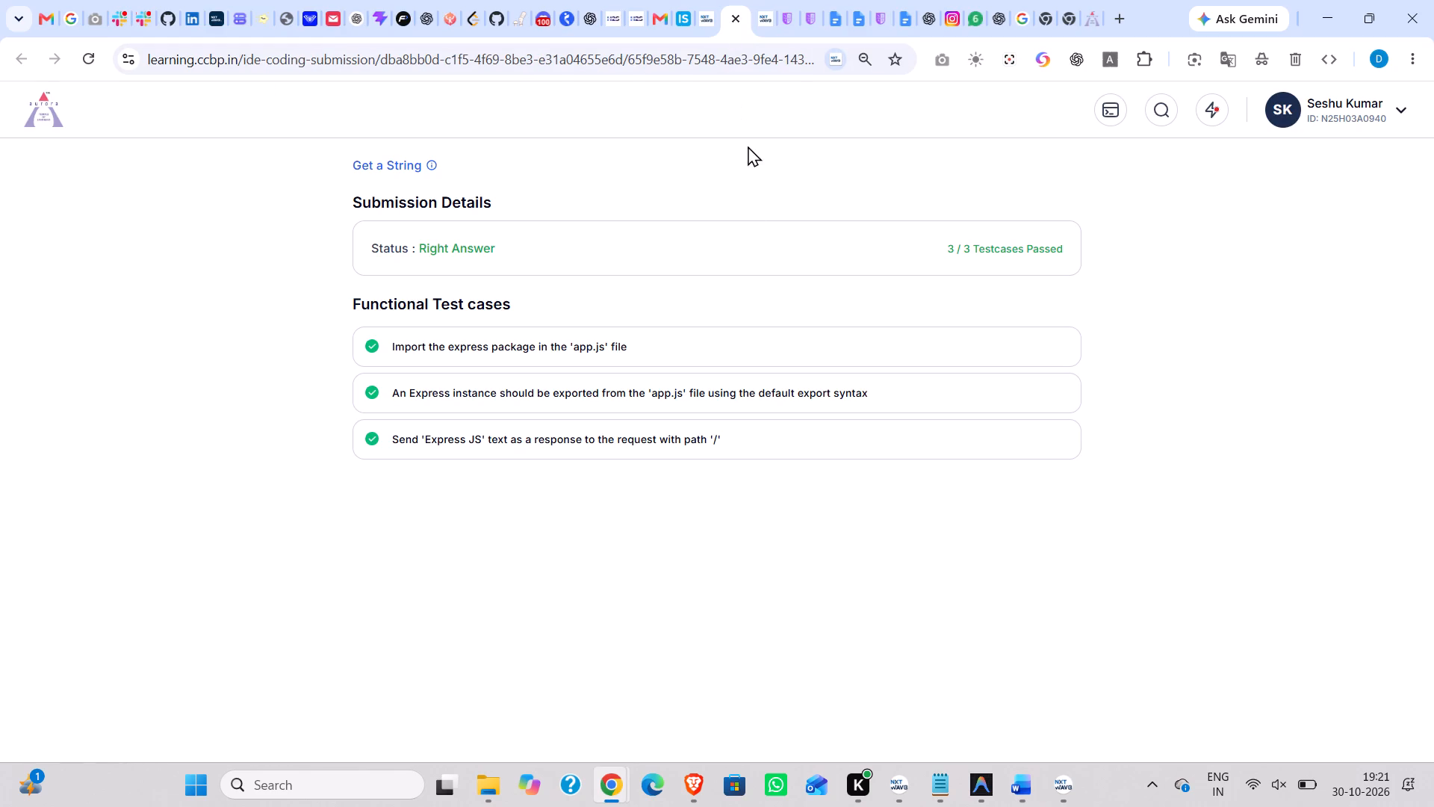
key("Print")
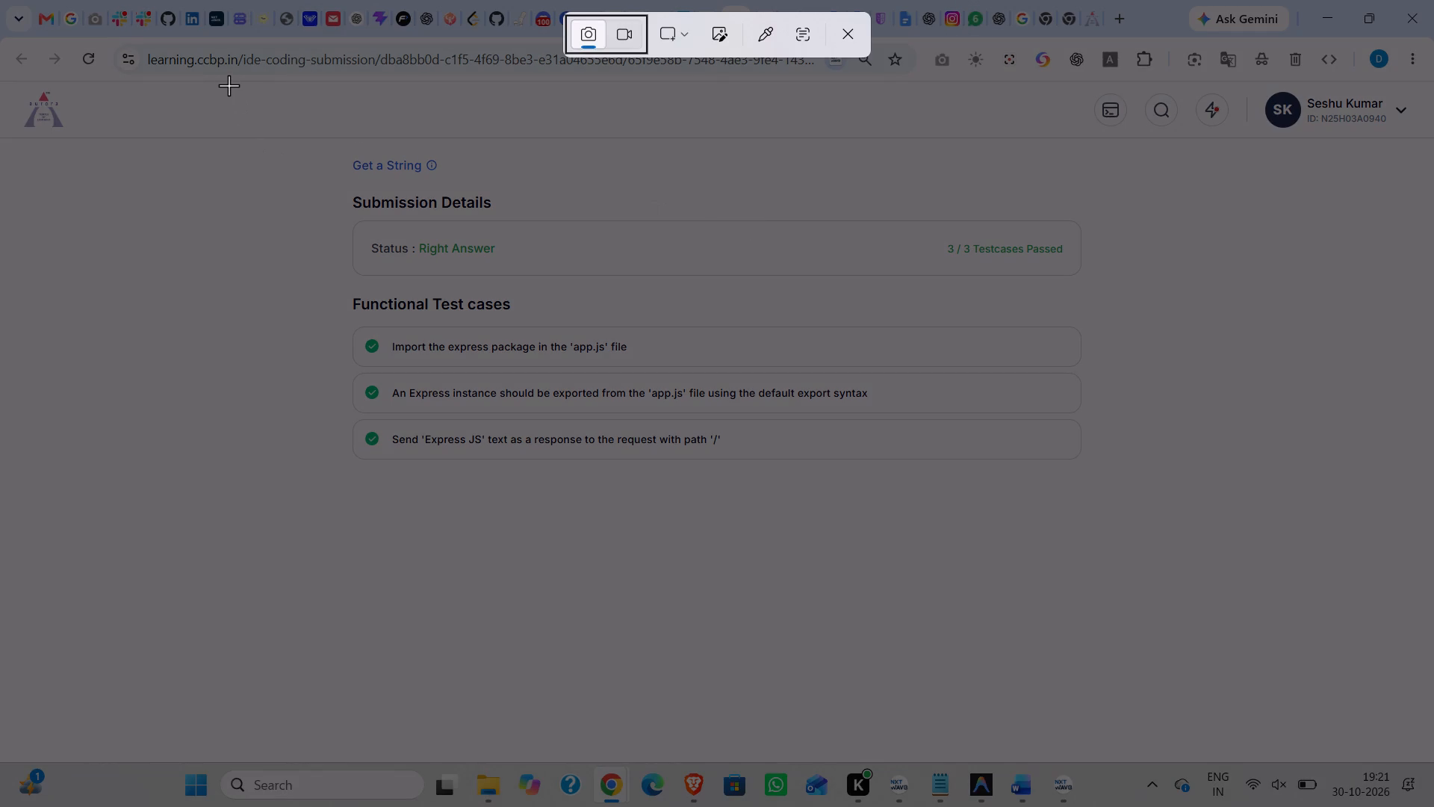
left_click_drag(229, 84, 1431, 570)
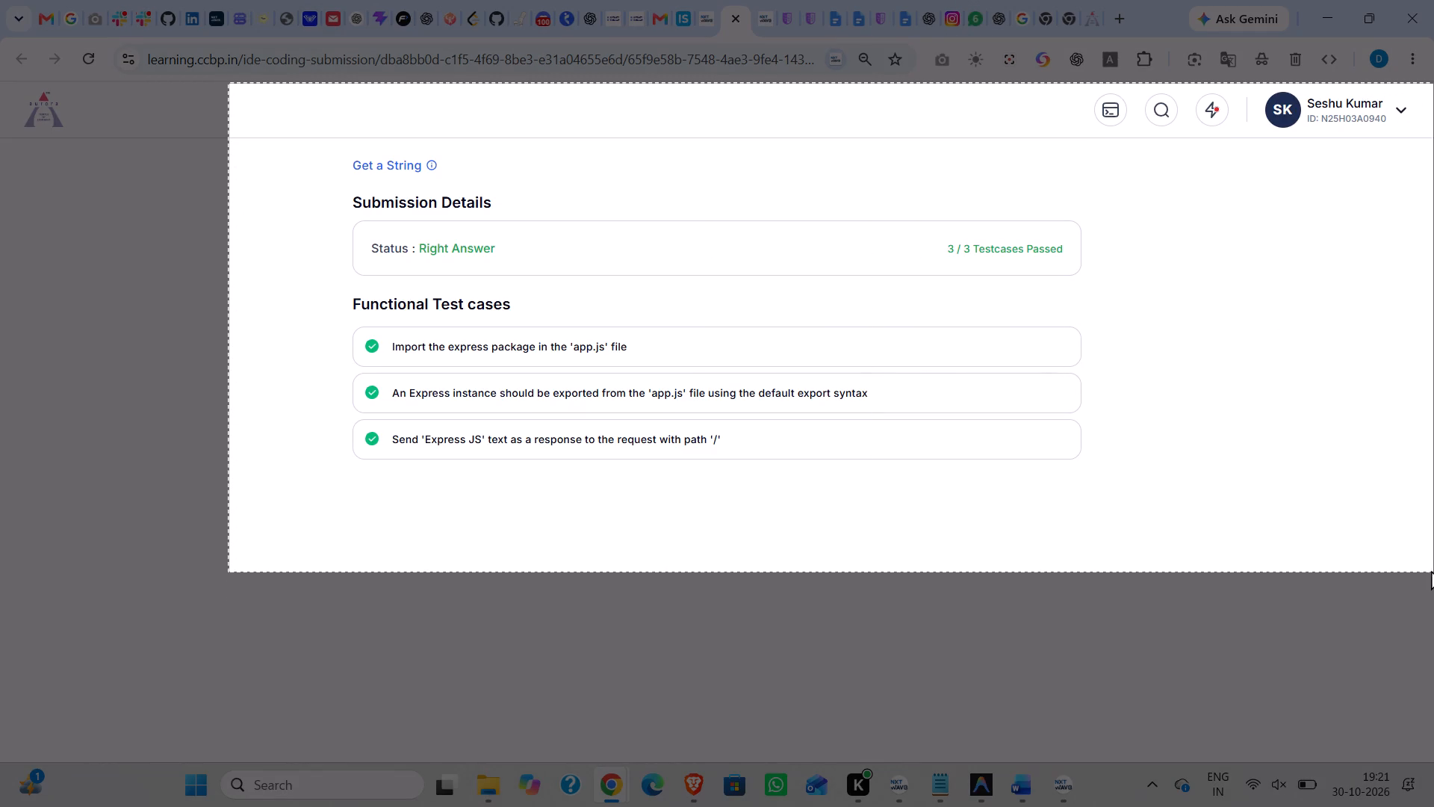
left_click_drag(1431, 570, 1424, 563)
key("alt+Tab")
key("ctrl+v")
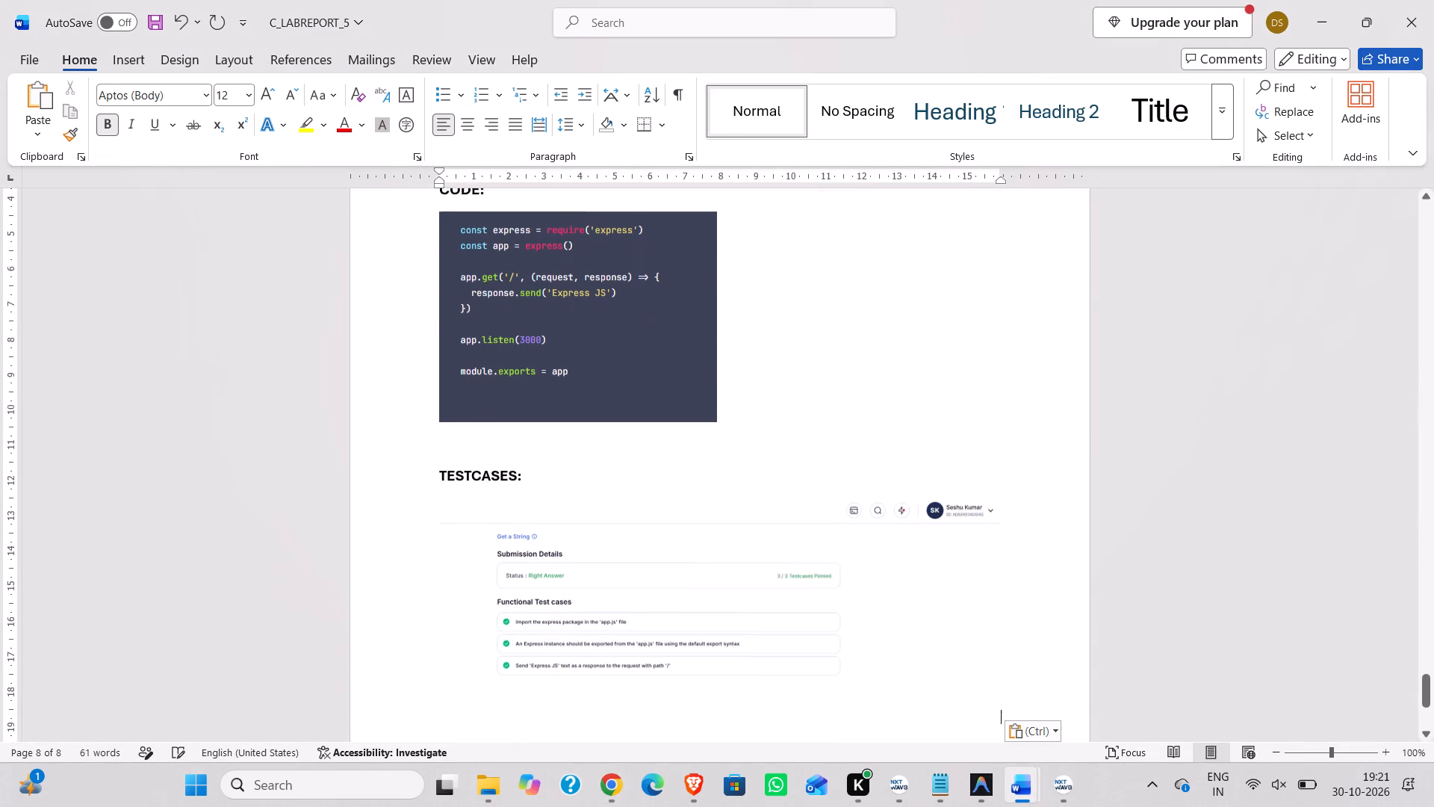
Stretch the Get a String test cases screenshot slightly taller.
left_click(641, 595)
scroll(638, 590, "down", 3)
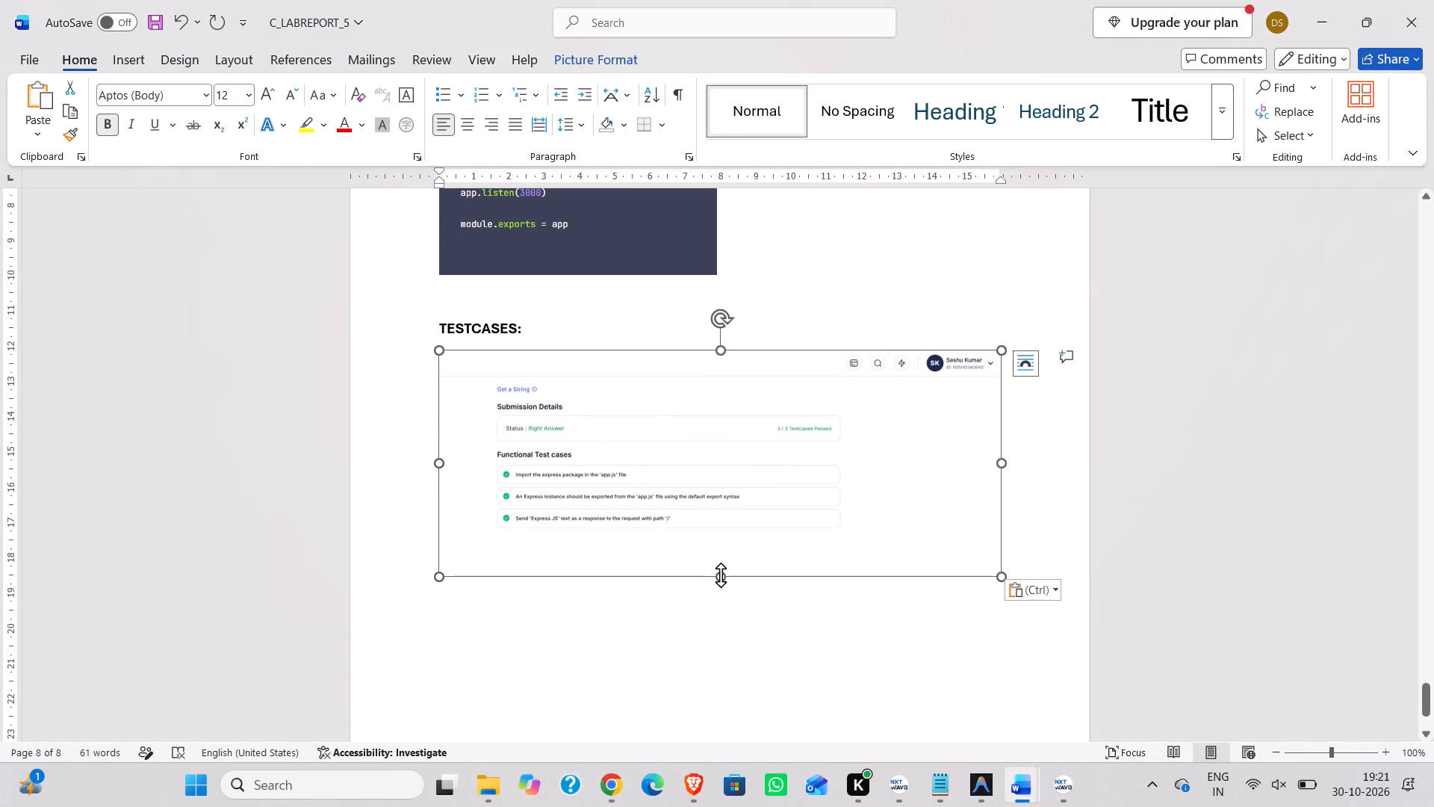
left_click_drag(717, 575, 719, 596)
Review the whole lab report from the student details table through the Question 5 test cases.
scroll(811, 610, "up", 11)
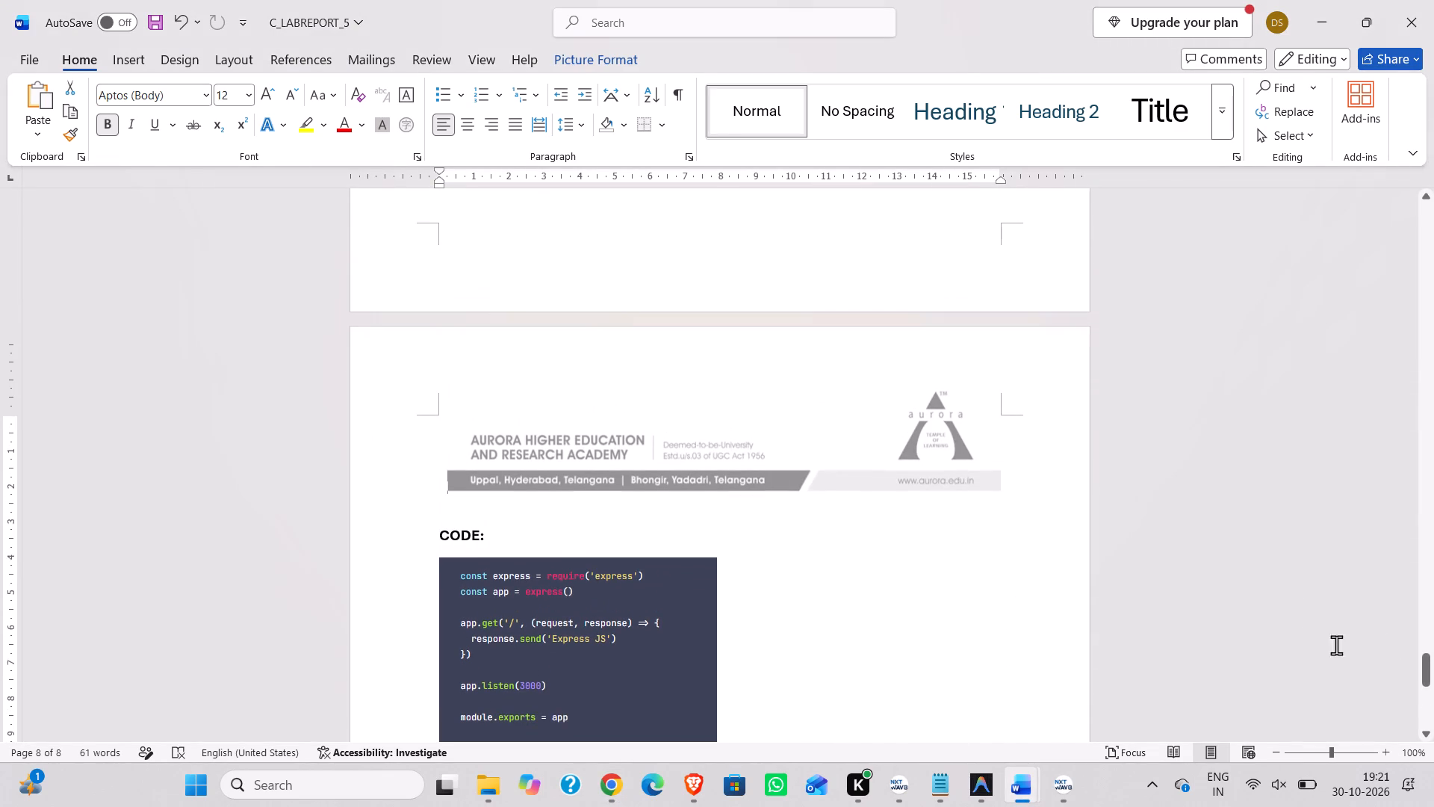
left_click_drag(1423, 669, 1430, 177)
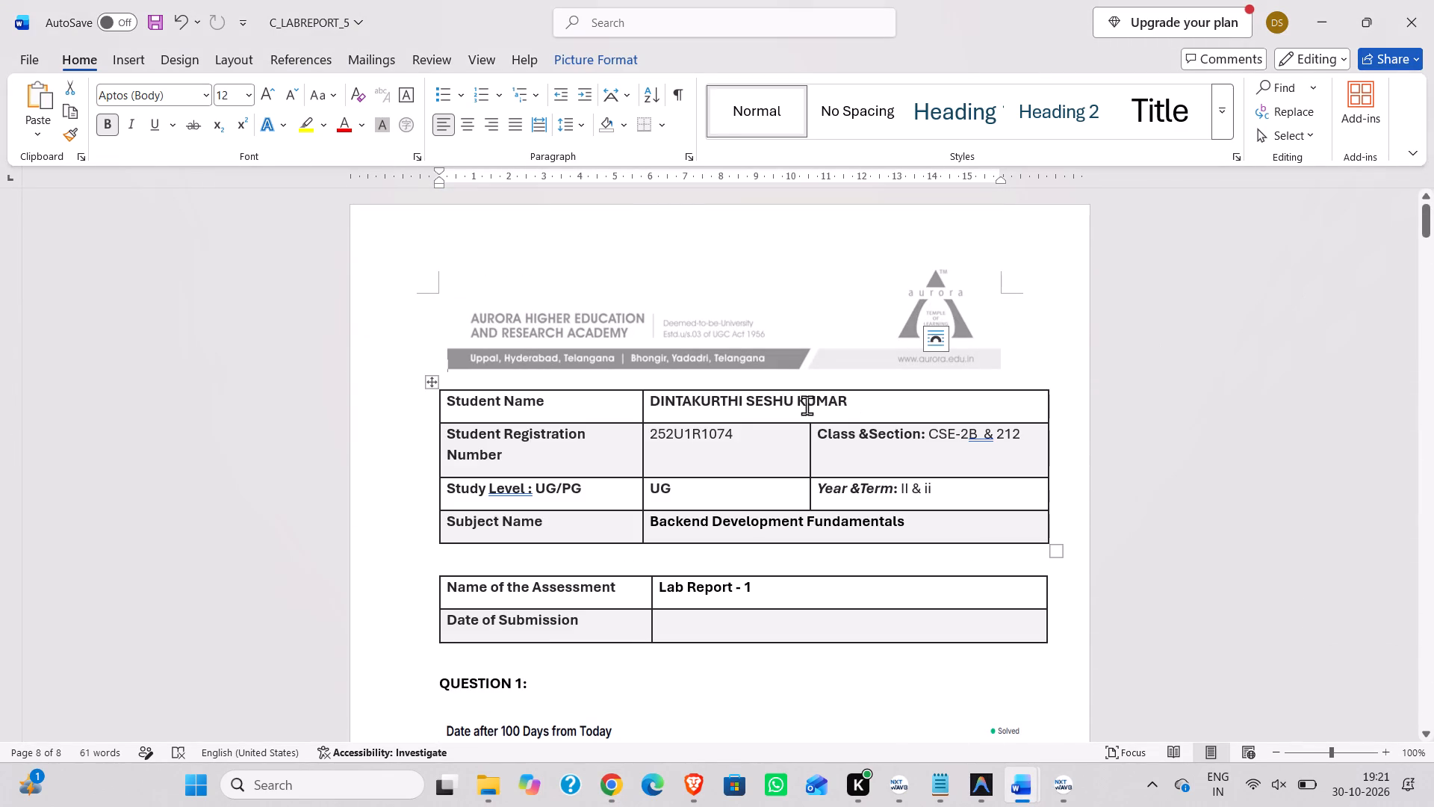
scroll(807, 405, "down", 4)
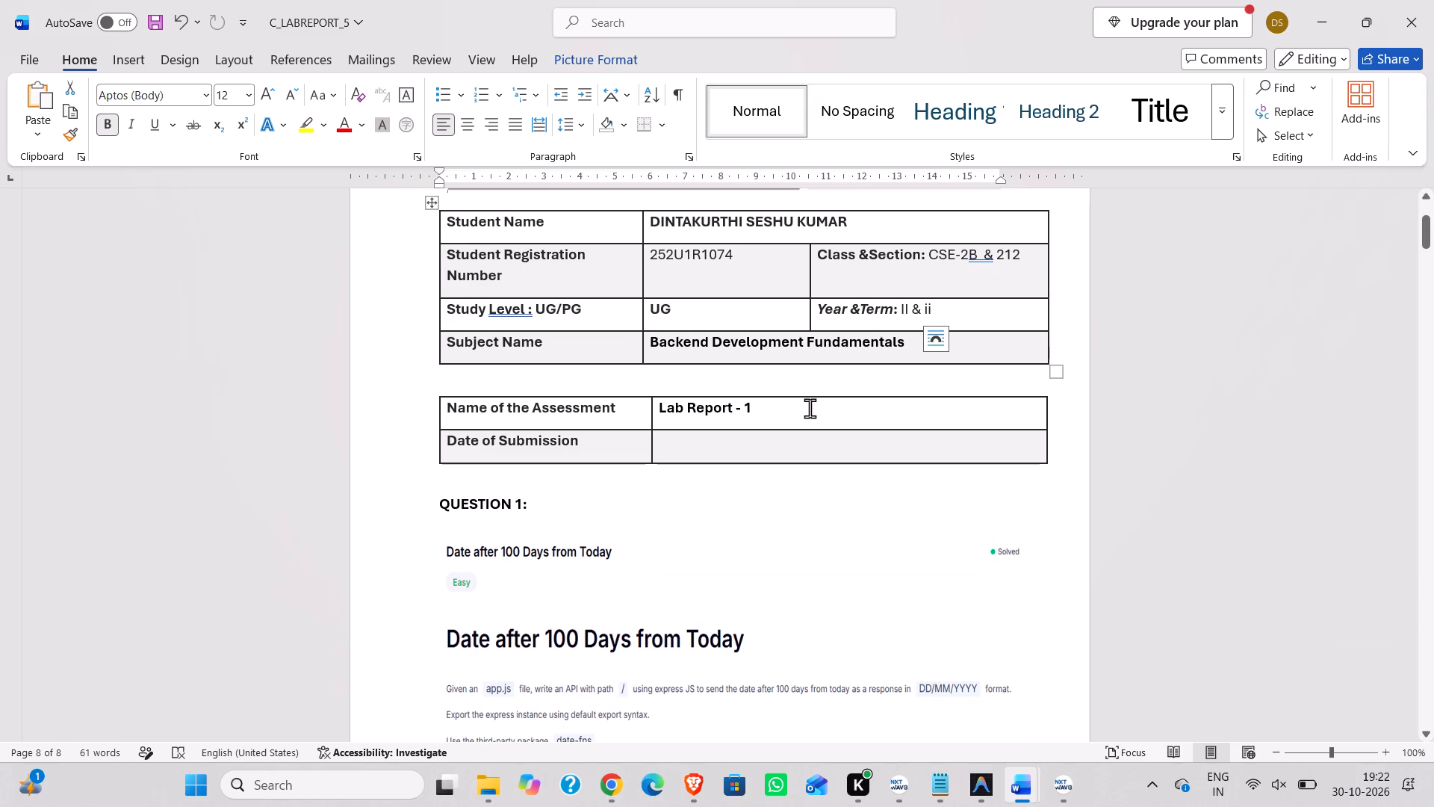
scroll(810, 408, "down", 20)
scroll(810, 408, "down", 15)
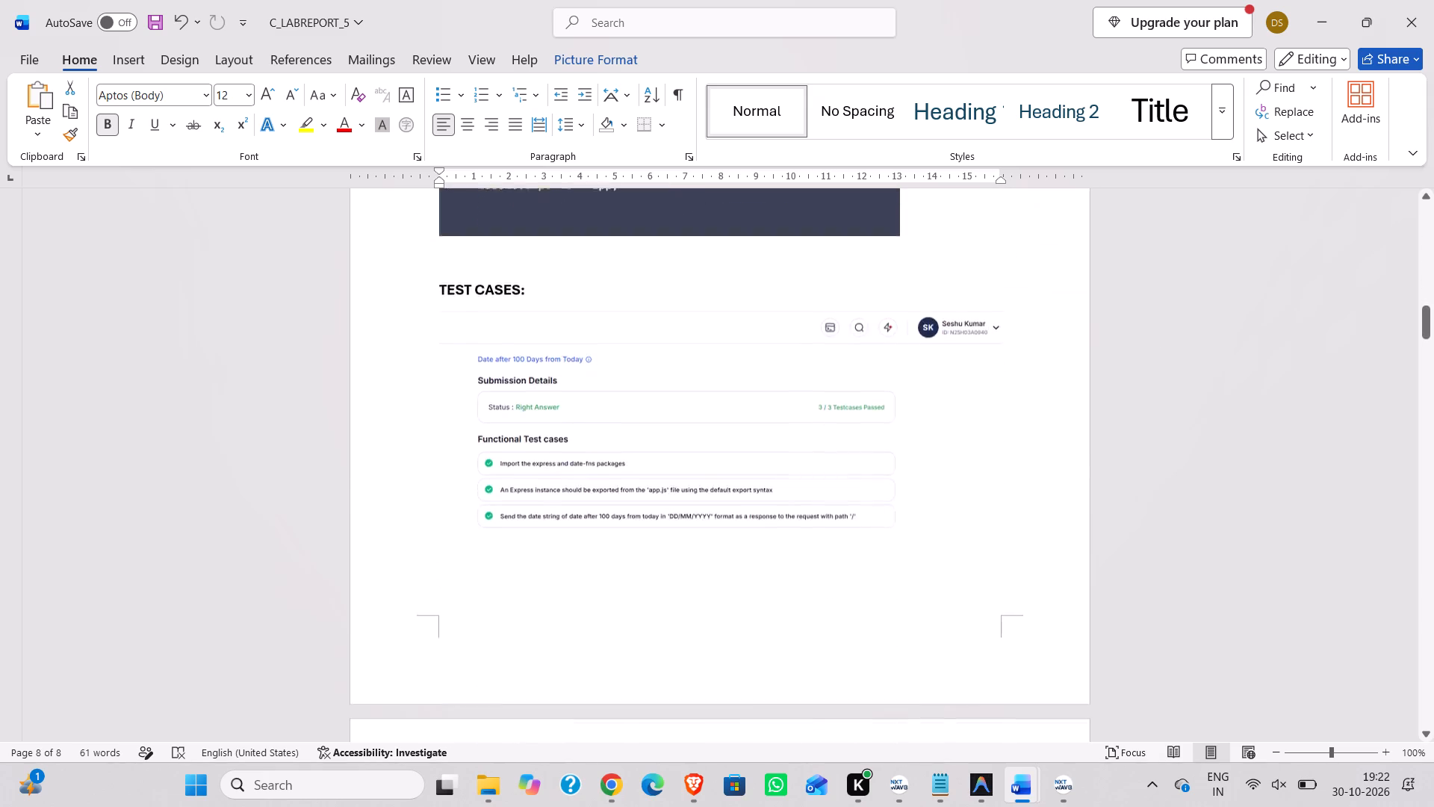
scroll(810, 408, "down", 17)
scroll(811, 409, "down", 14)
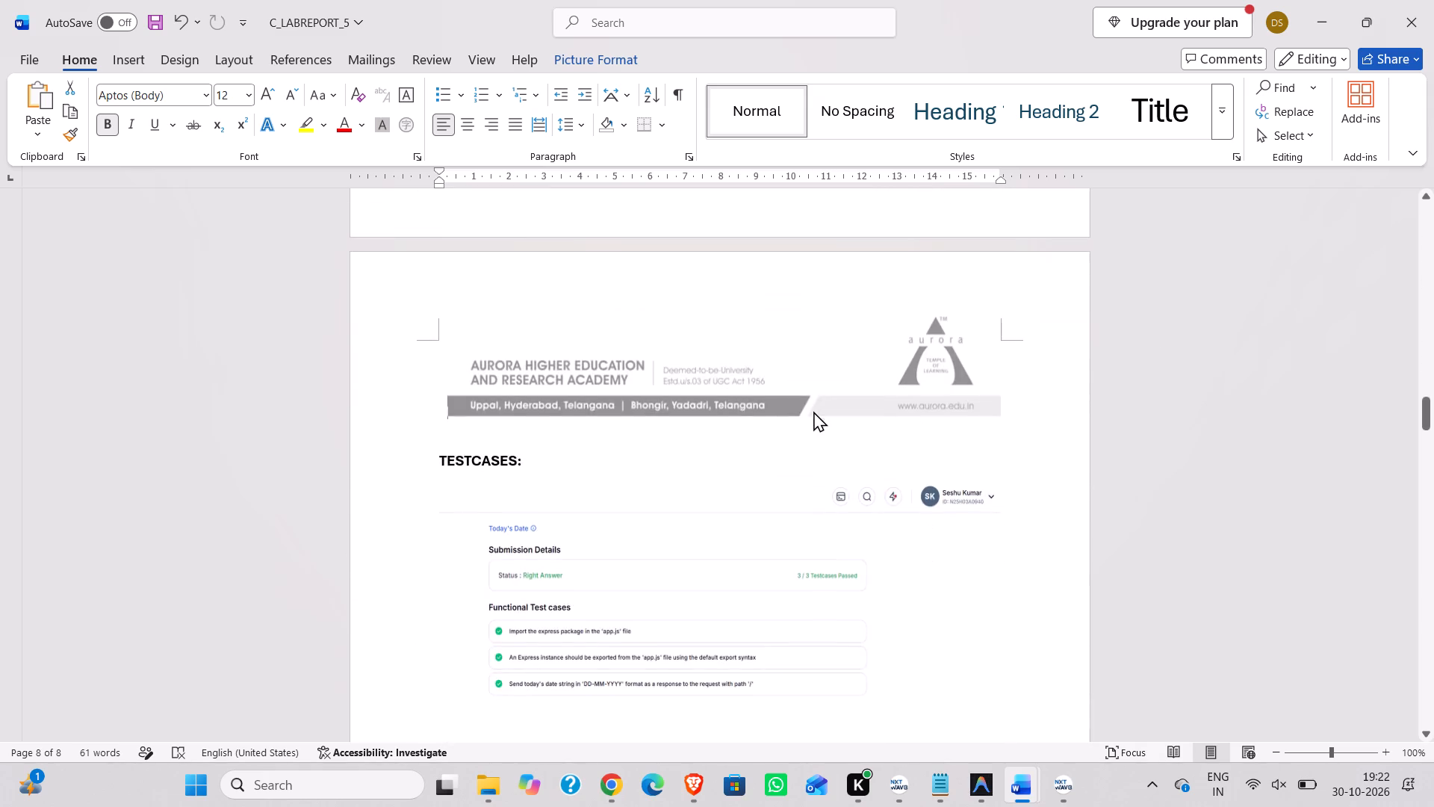
scroll(813, 411, "down", 20)
scroll(813, 411, "down", 20)
scroll(813, 411, "down", 1)
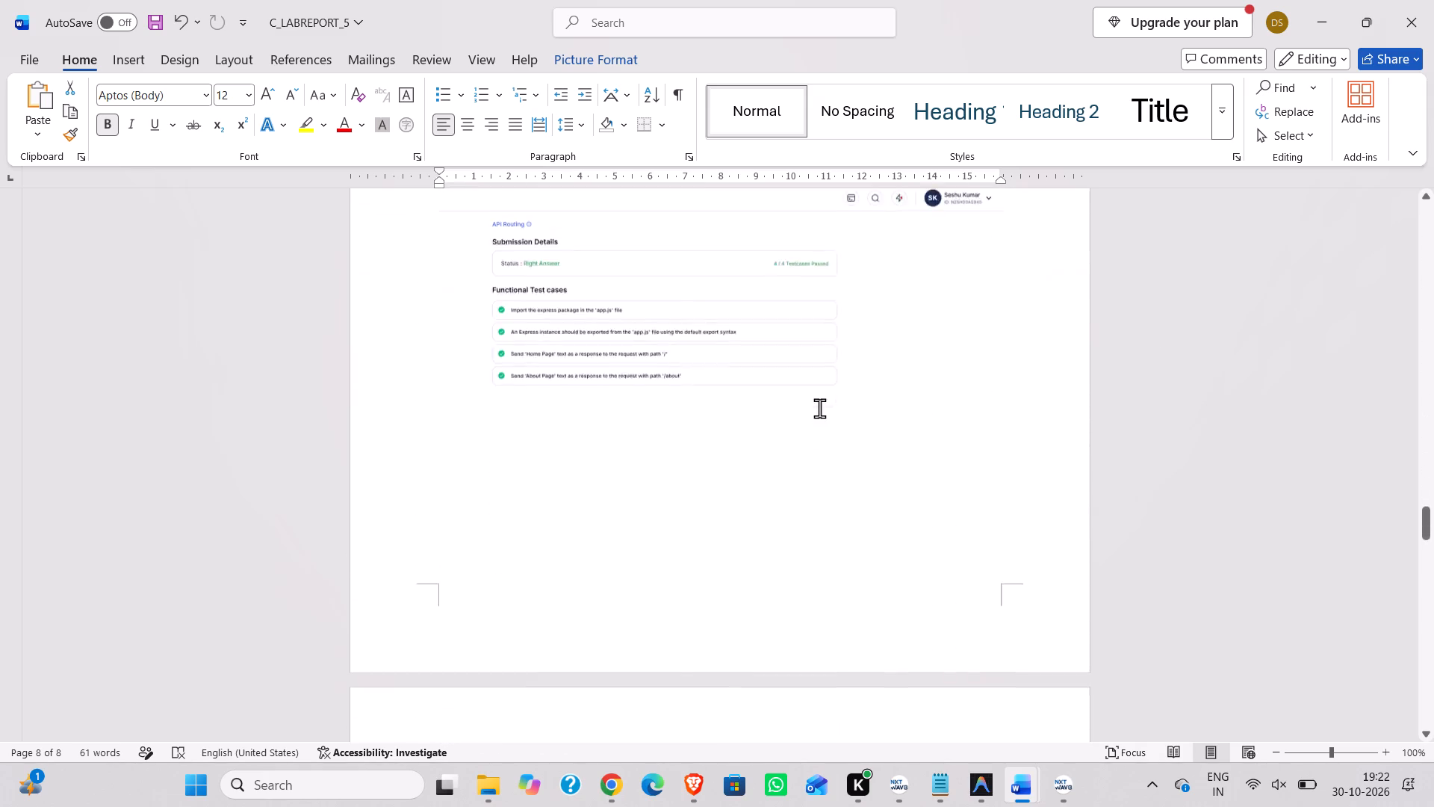
scroll(819, 408, "down", 20)
scroll(819, 408, "down", 19)
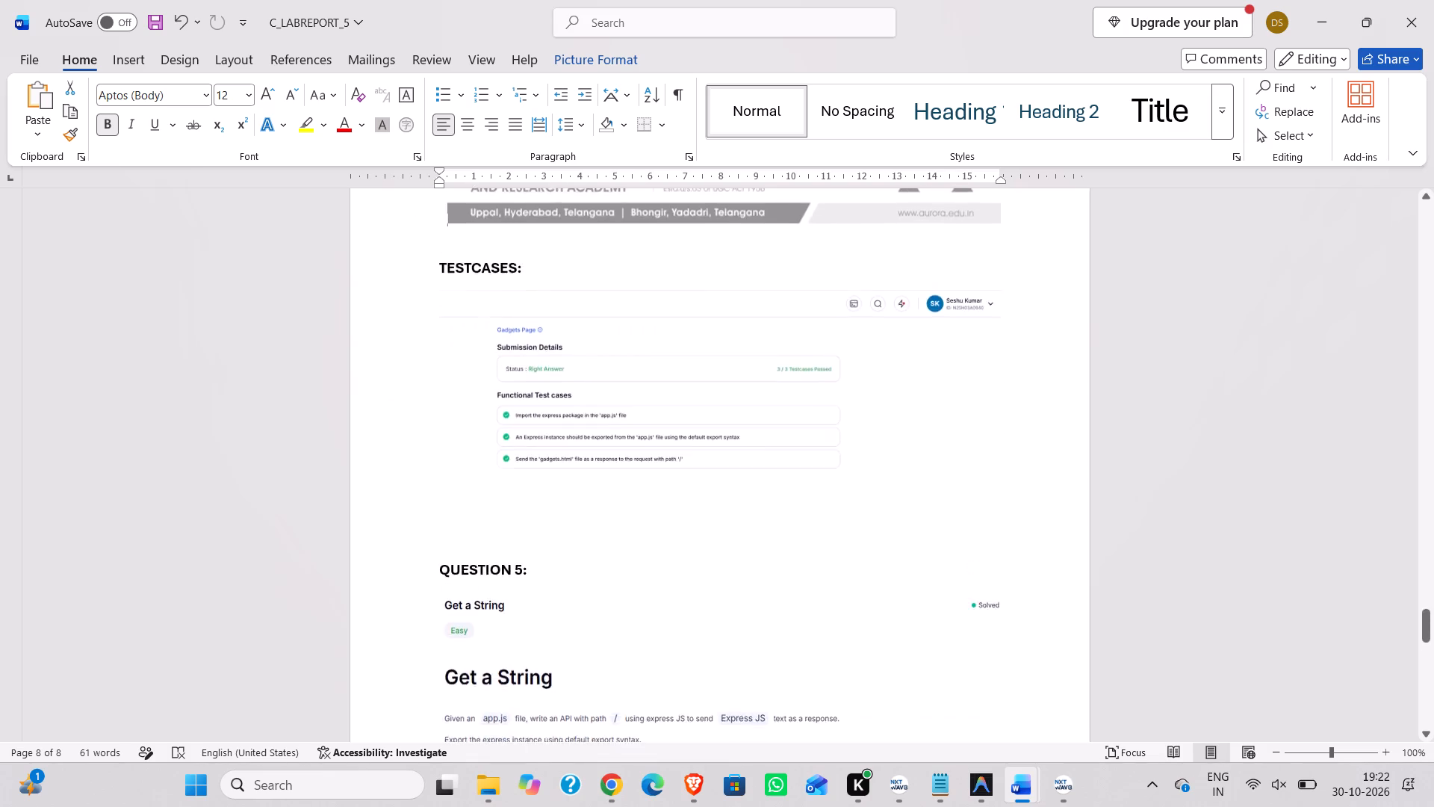
scroll(819, 409, "down", 16)
scroll(819, 409, "down", 17)
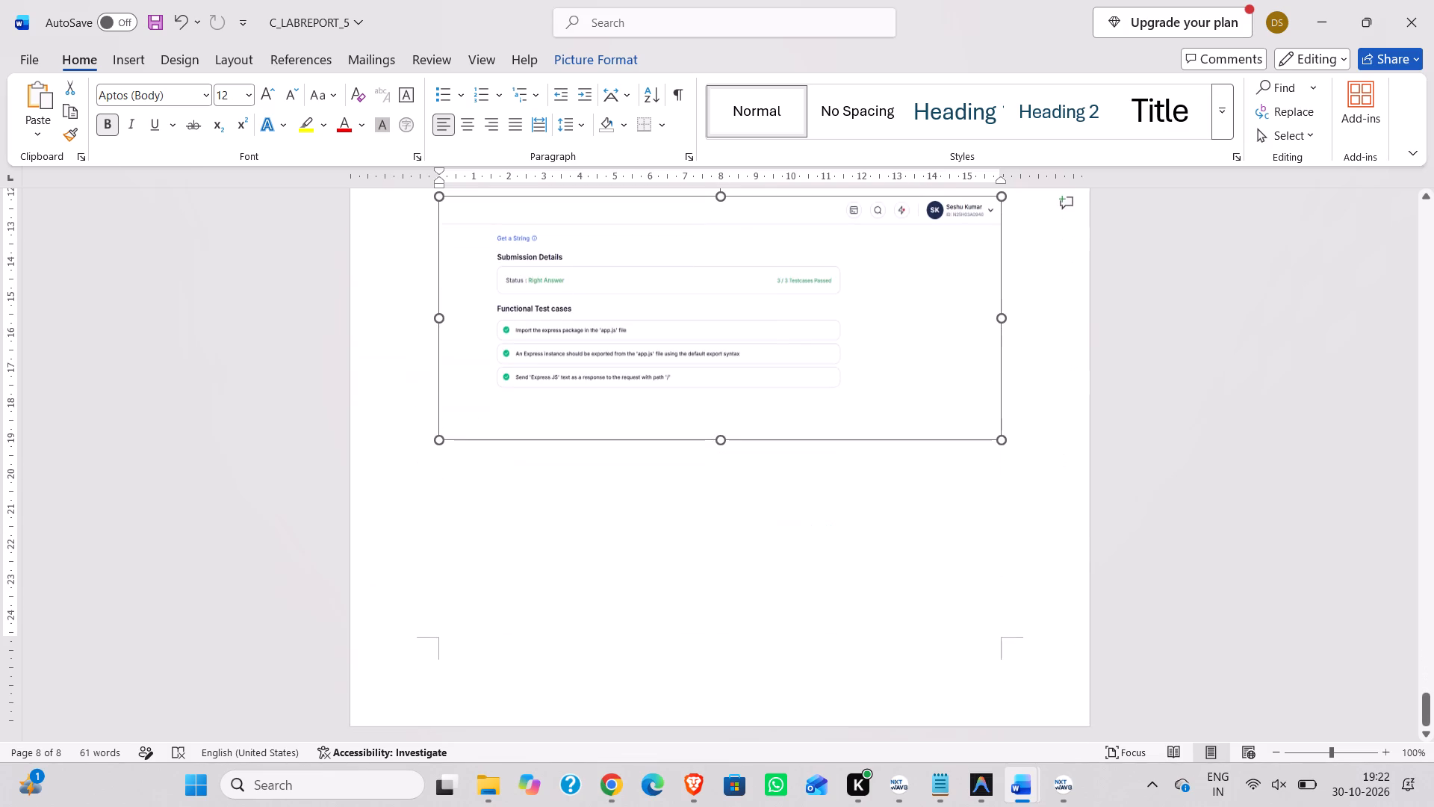
scroll(822, 413, "down", 3)
scroll(822, 418, "up", 4)
scroll(547, 380, "down", 5)
Turn on AutoSave for the lab report, storing it in the personal OneDrive.
left_click(279, 18)
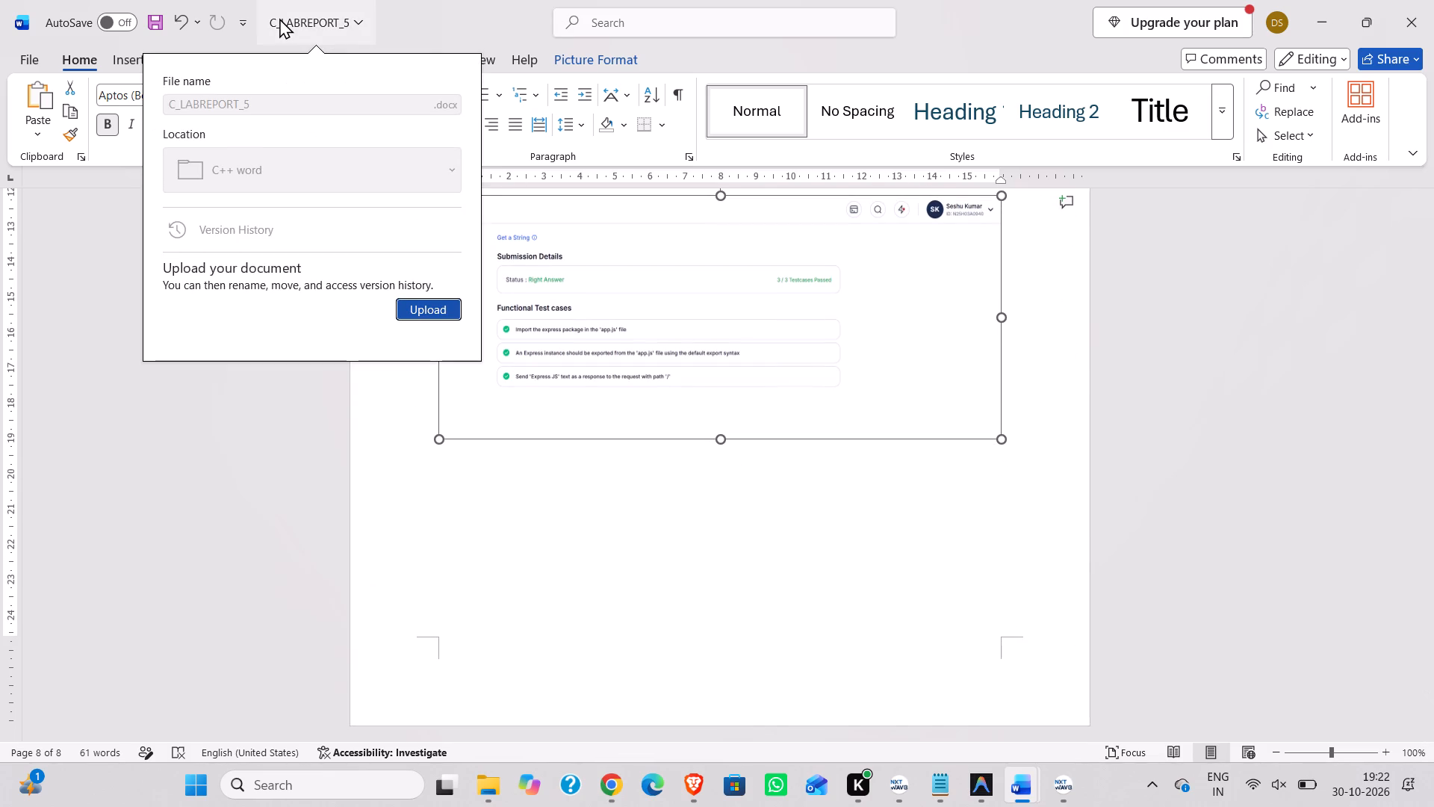
left_click(103, 368)
left_click(134, 22)
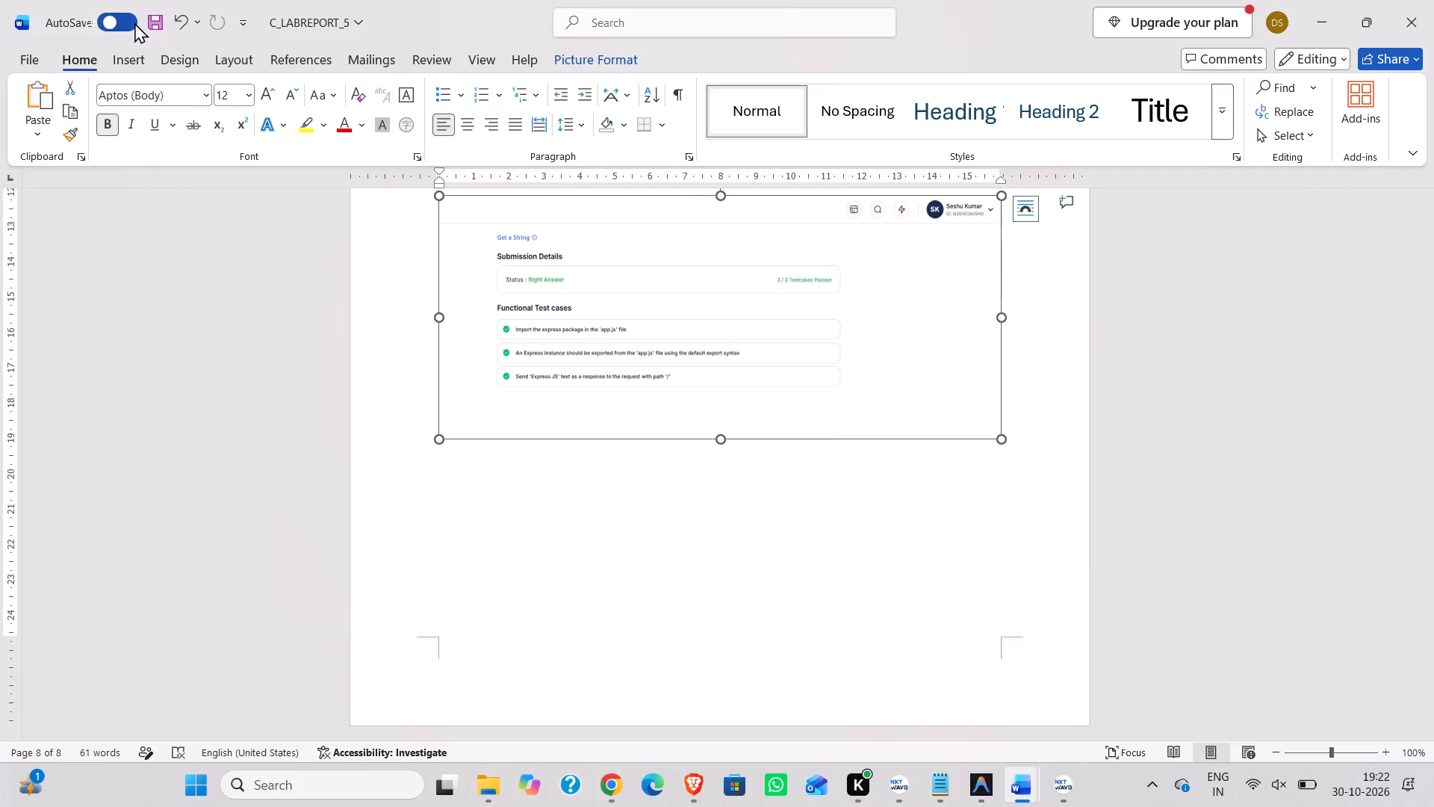
left_click(695, 309)
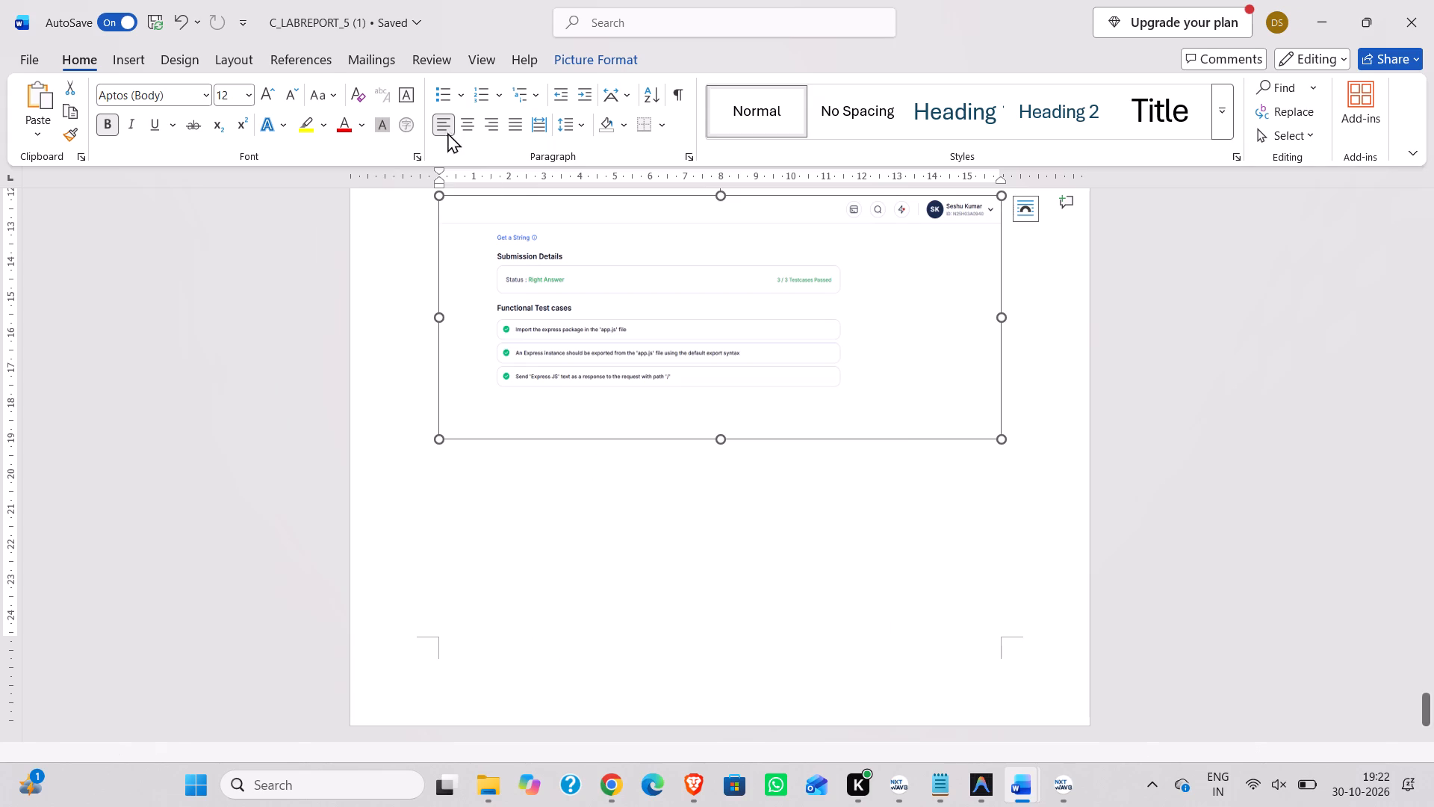
Rename the document as BACKEND_LAB_1.
left_click(305, 31)
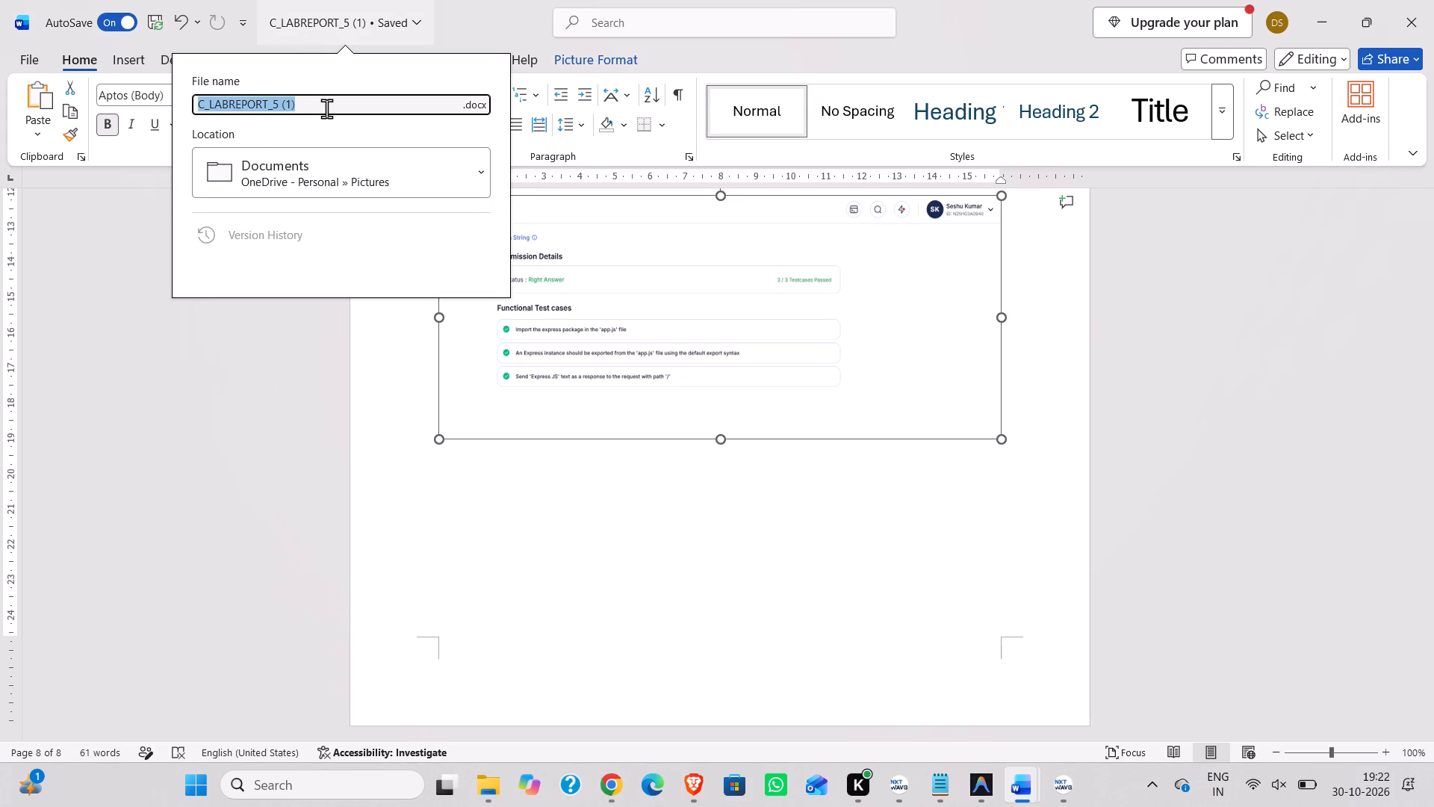
key("BackSpace")
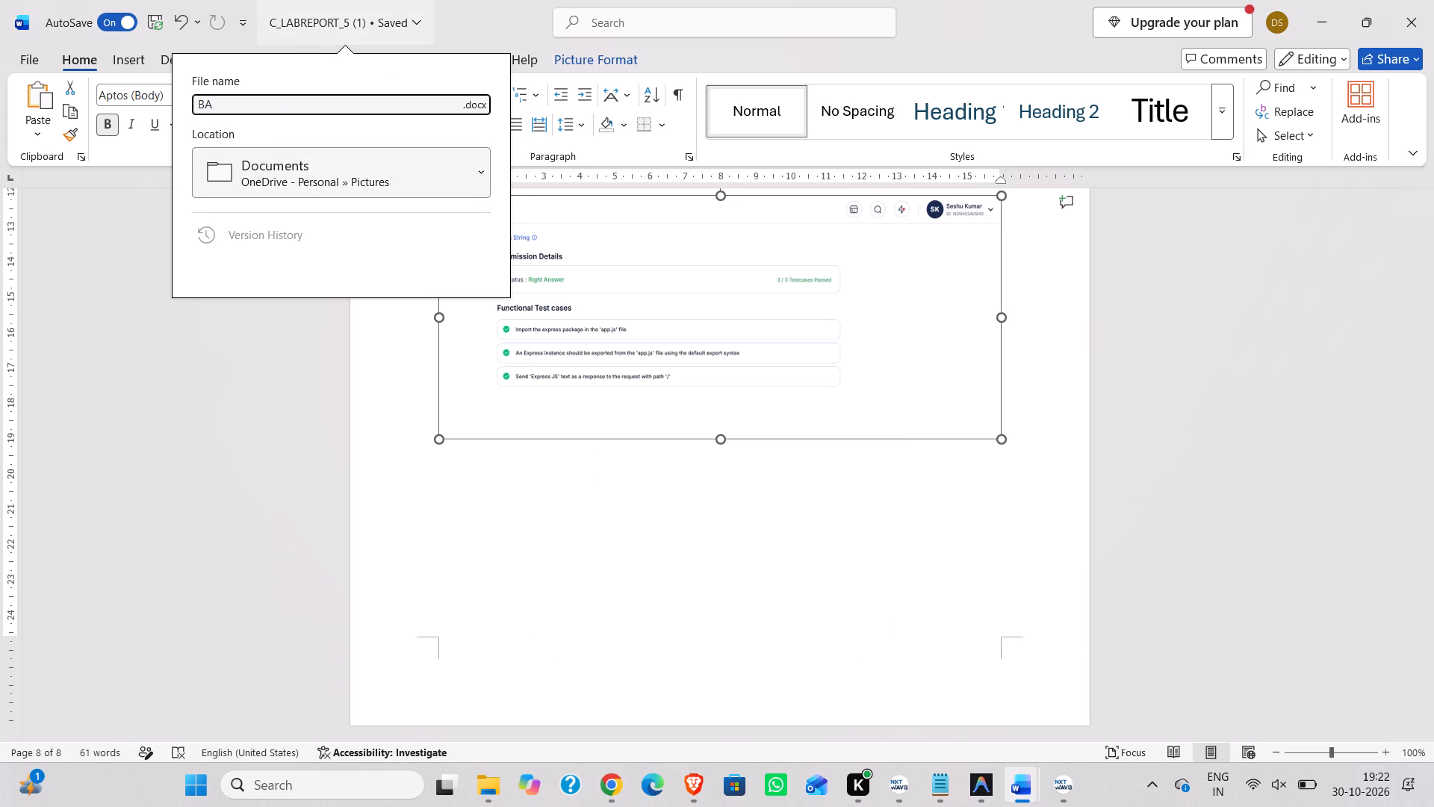
type("CKEND")
key("shift+underscore")
type("LAB_")
key("1")
Save the renamed document.
scroll(474, 463, "up", 4)
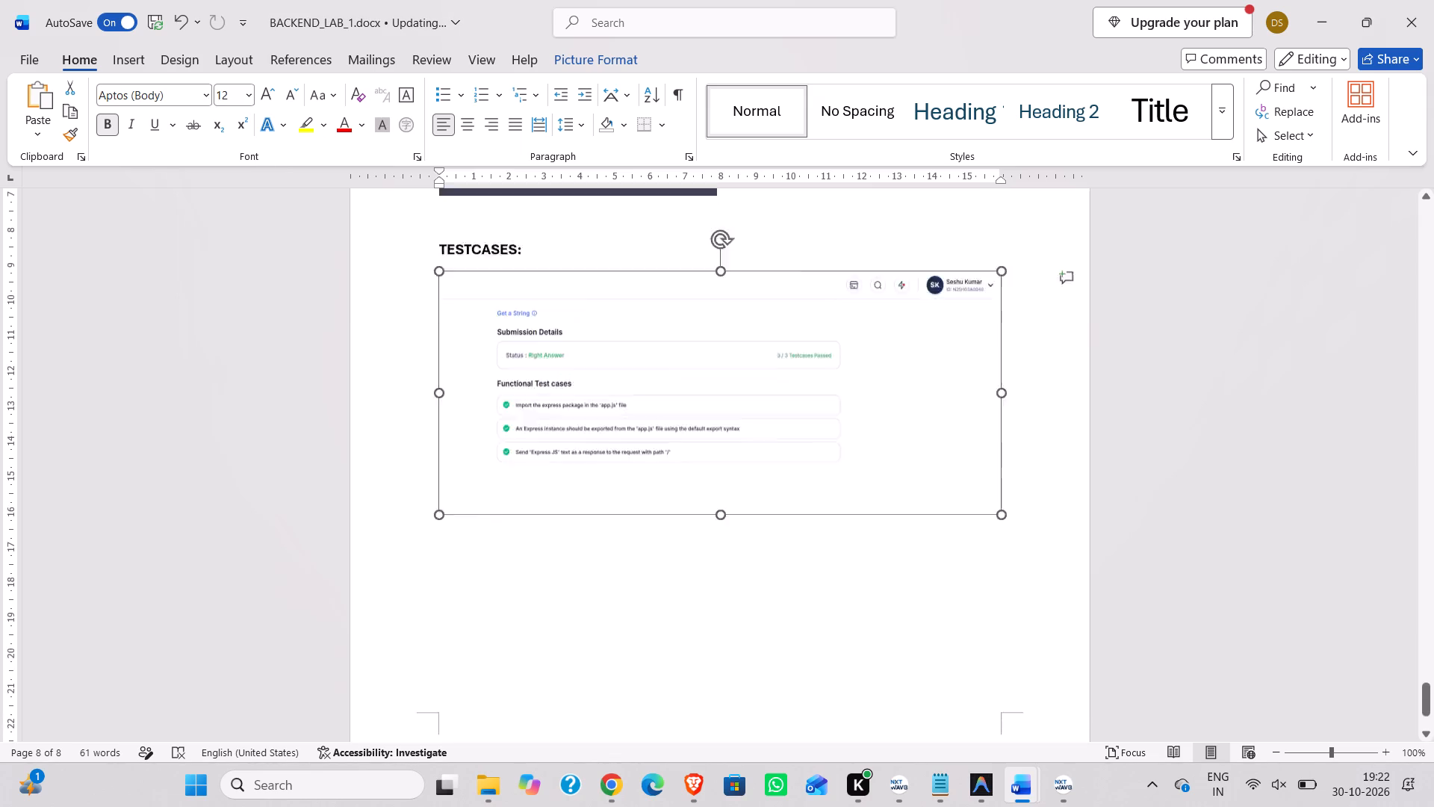
scroll(474, 463, "up", 18)
scroll(486, 463, "up", 5)
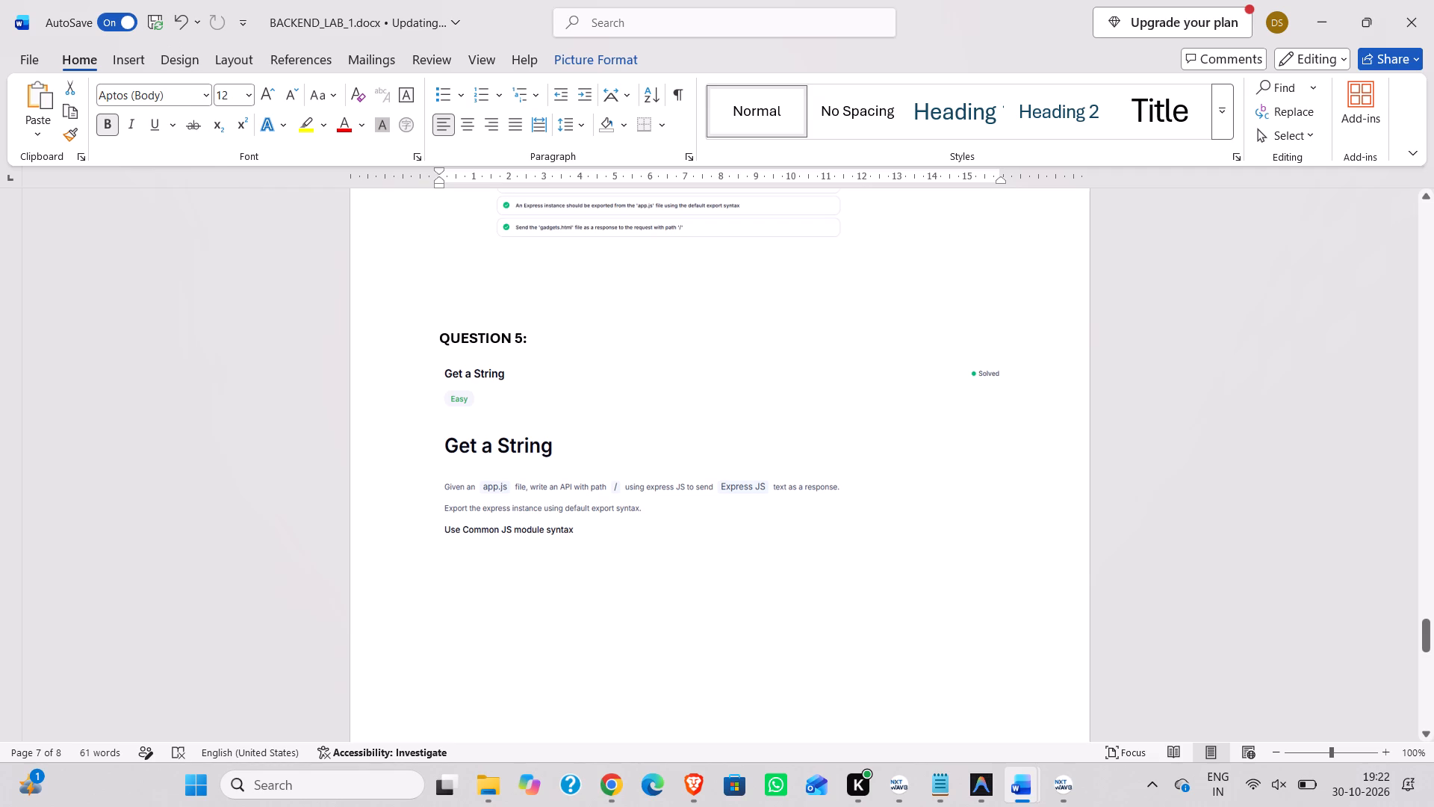
left_click(155, 25)
left_click(155, 25)
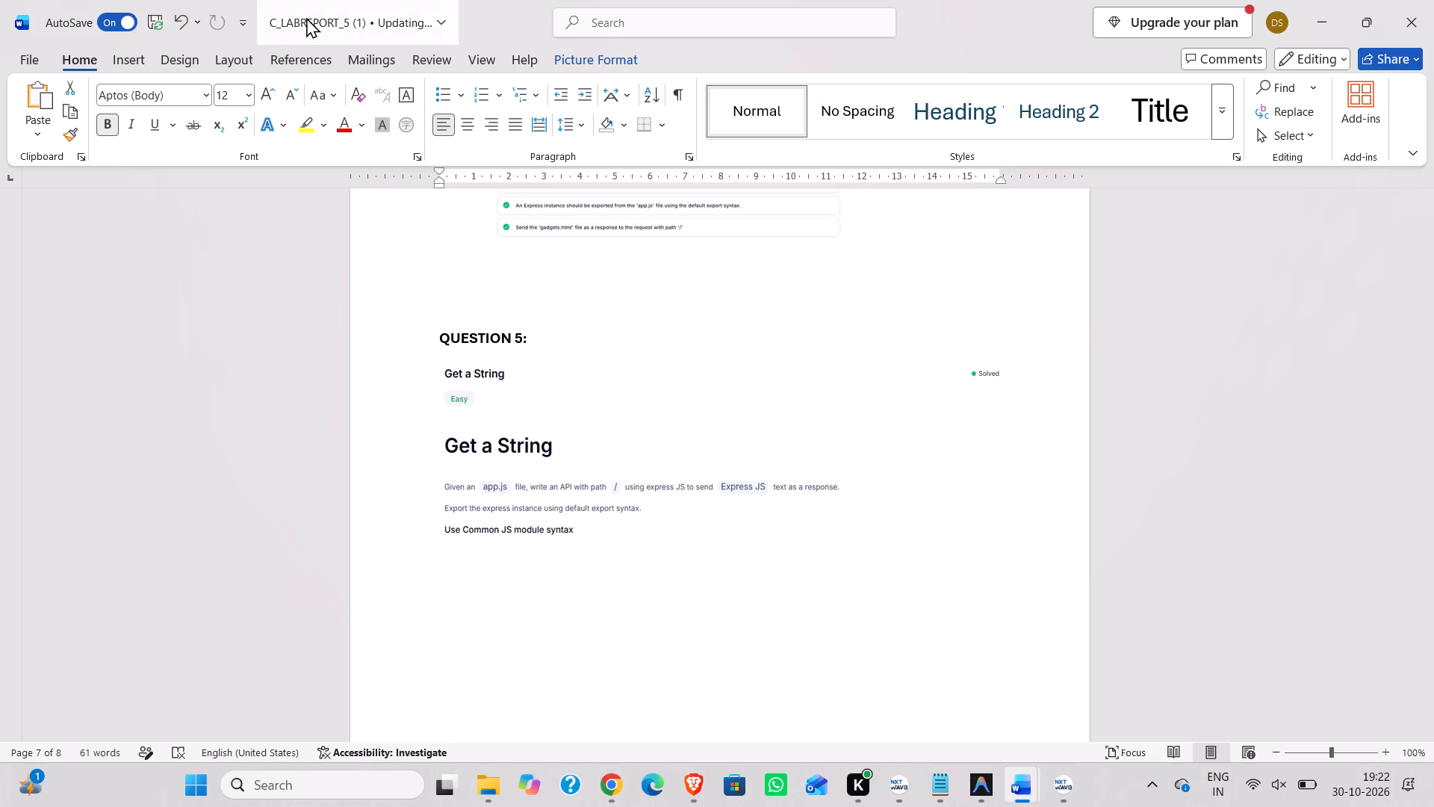
Check the document's file name, storage location and saving status.
left_click(306, 17)
left_click(314, 380)
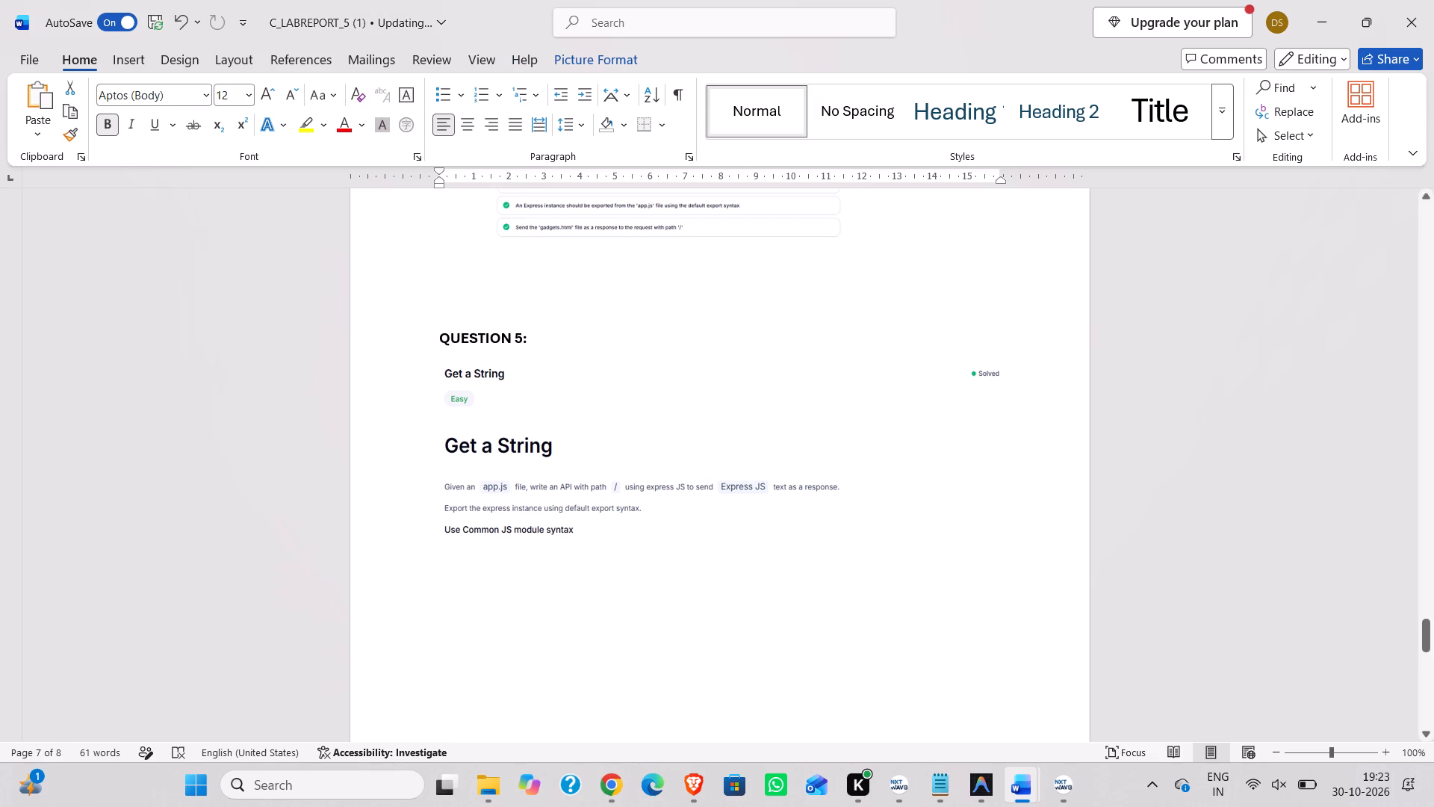
left_click(385, 26)
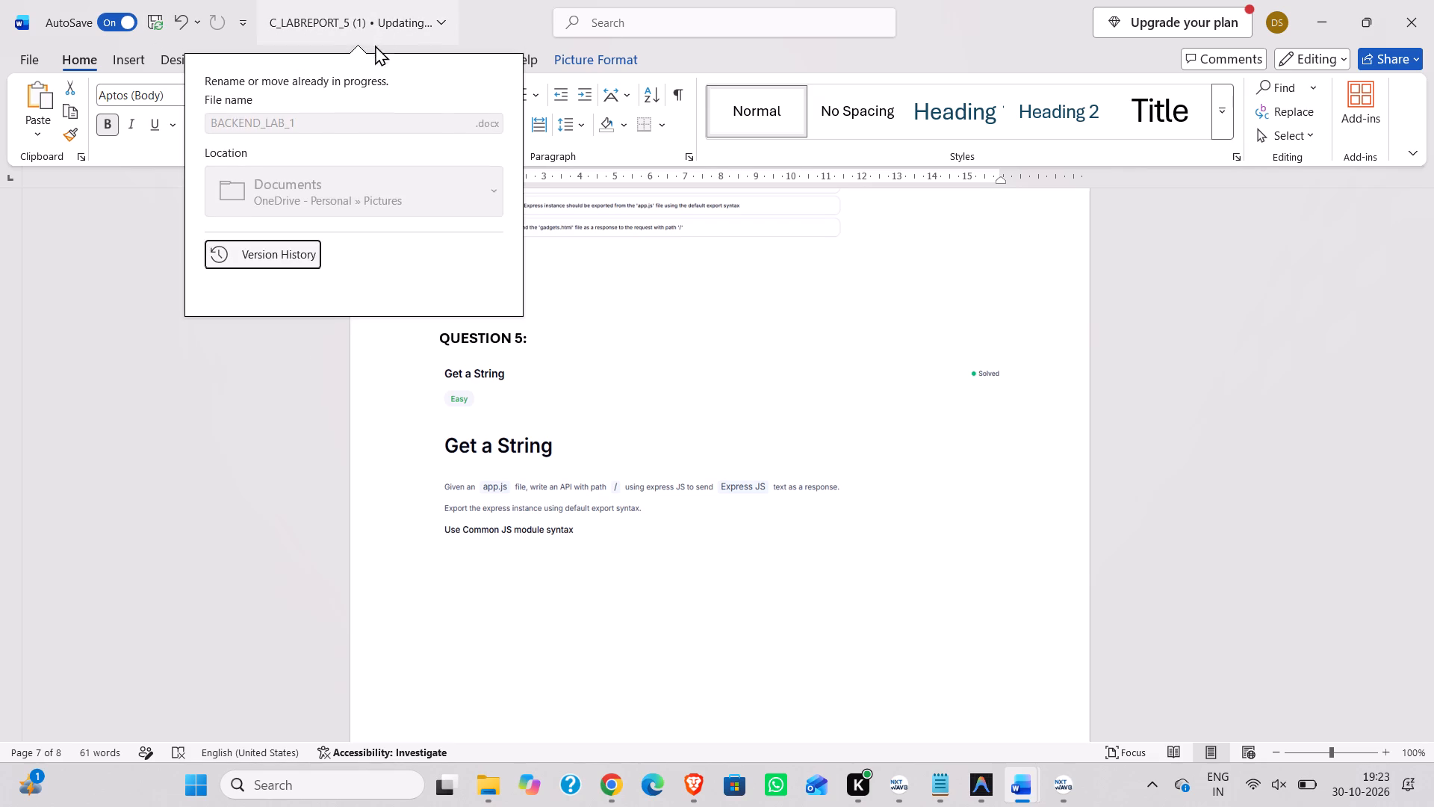
left_click(255, 366)
left_click(27, 69)
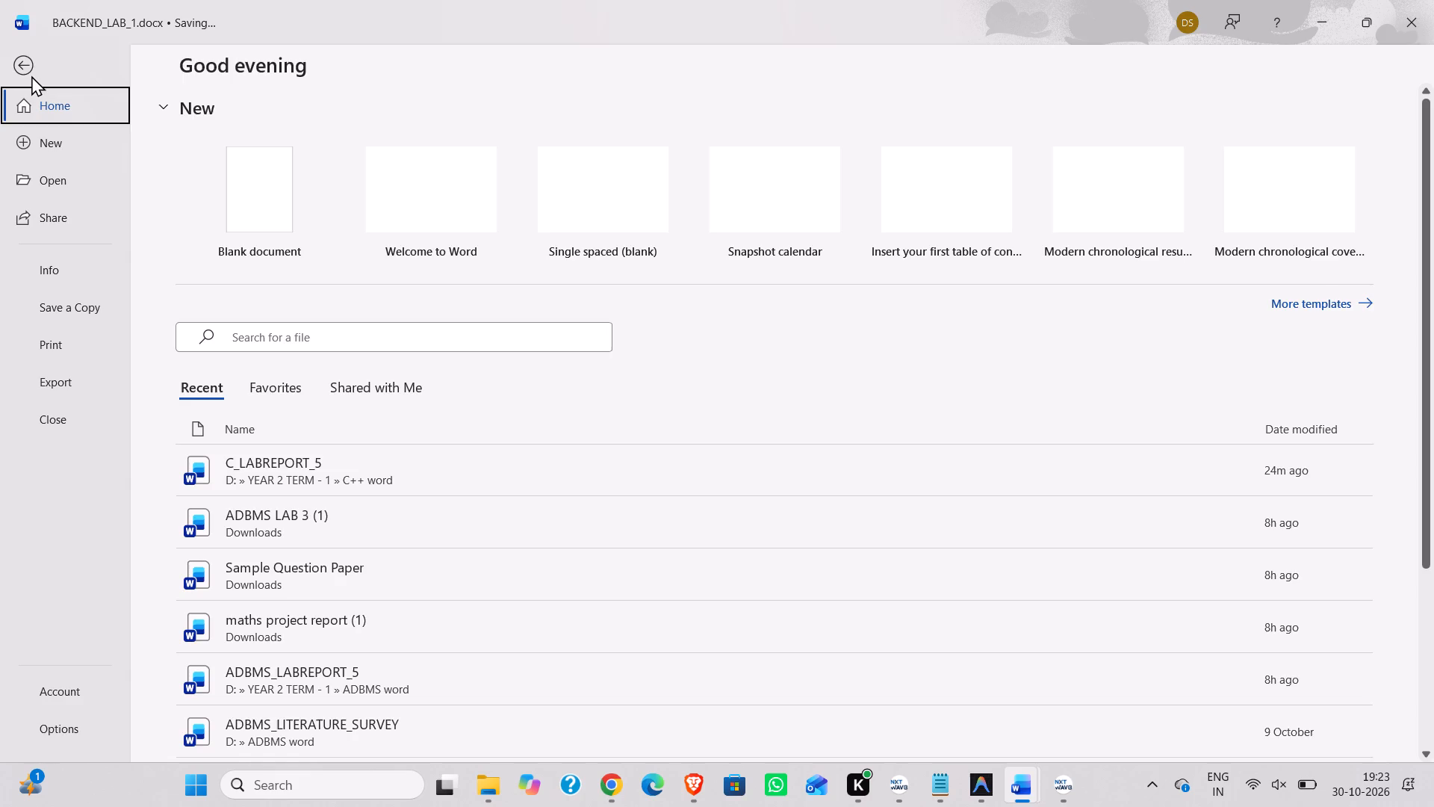
left_click(30, 73)
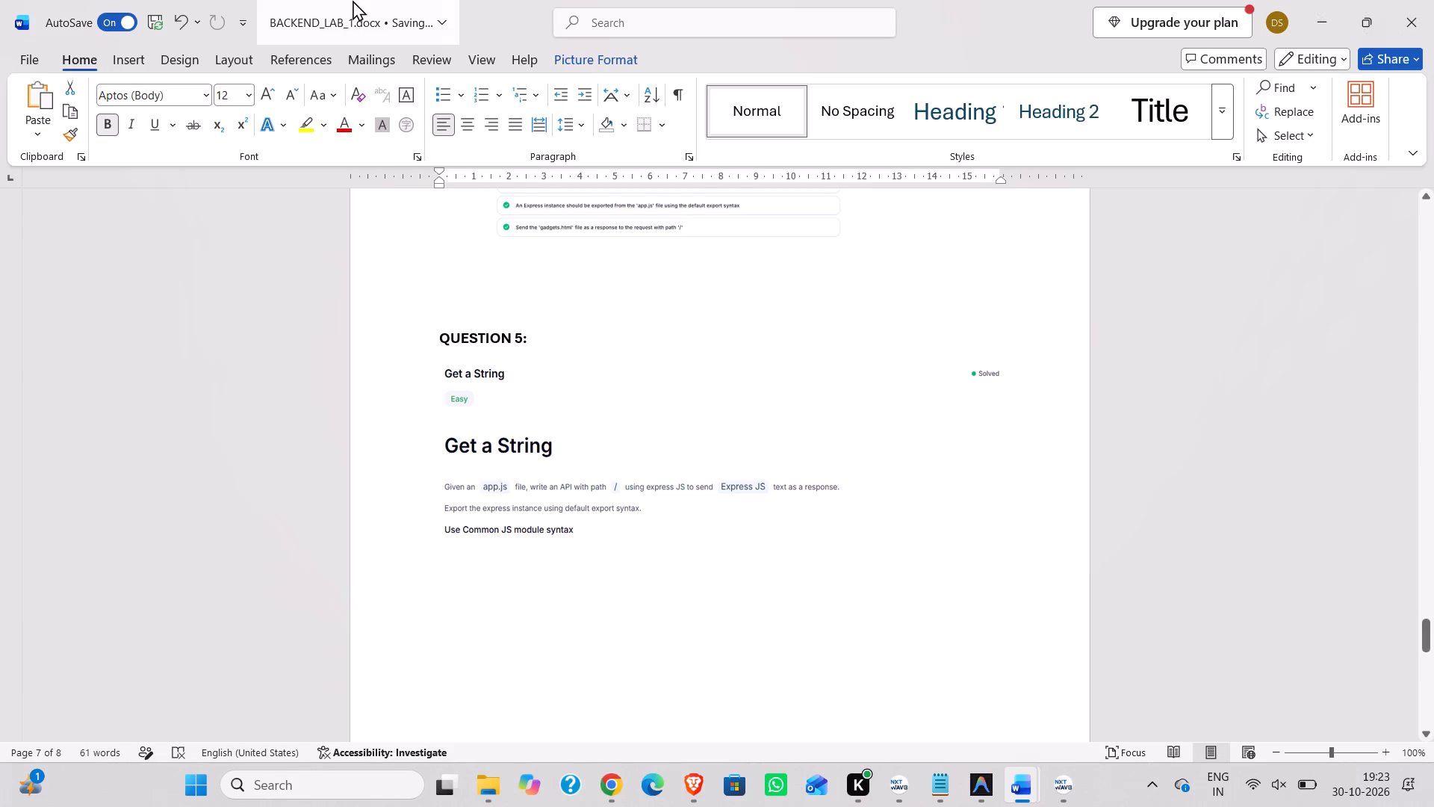
left_click(356, 15)
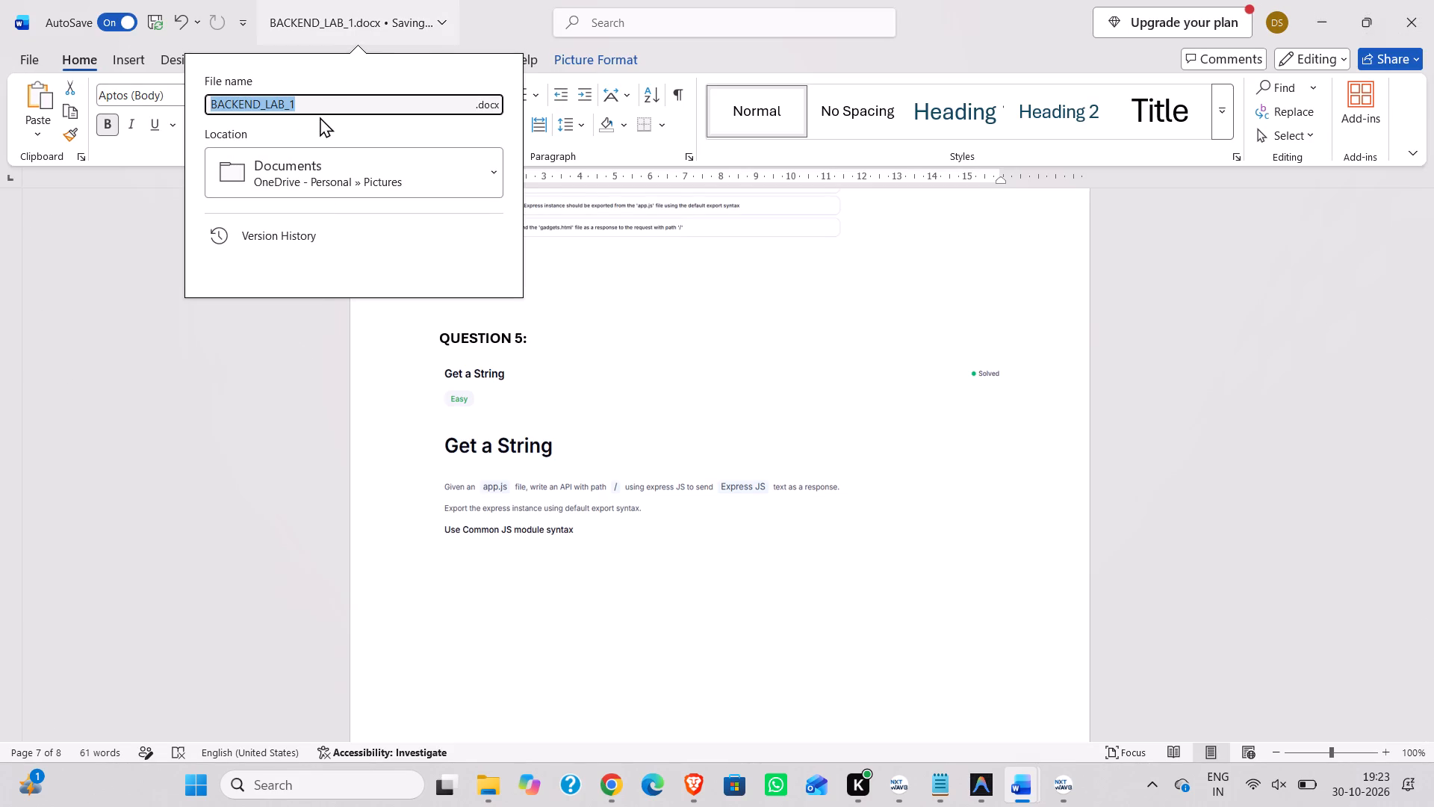
left_click(318, 110)
left_click(265, 380)
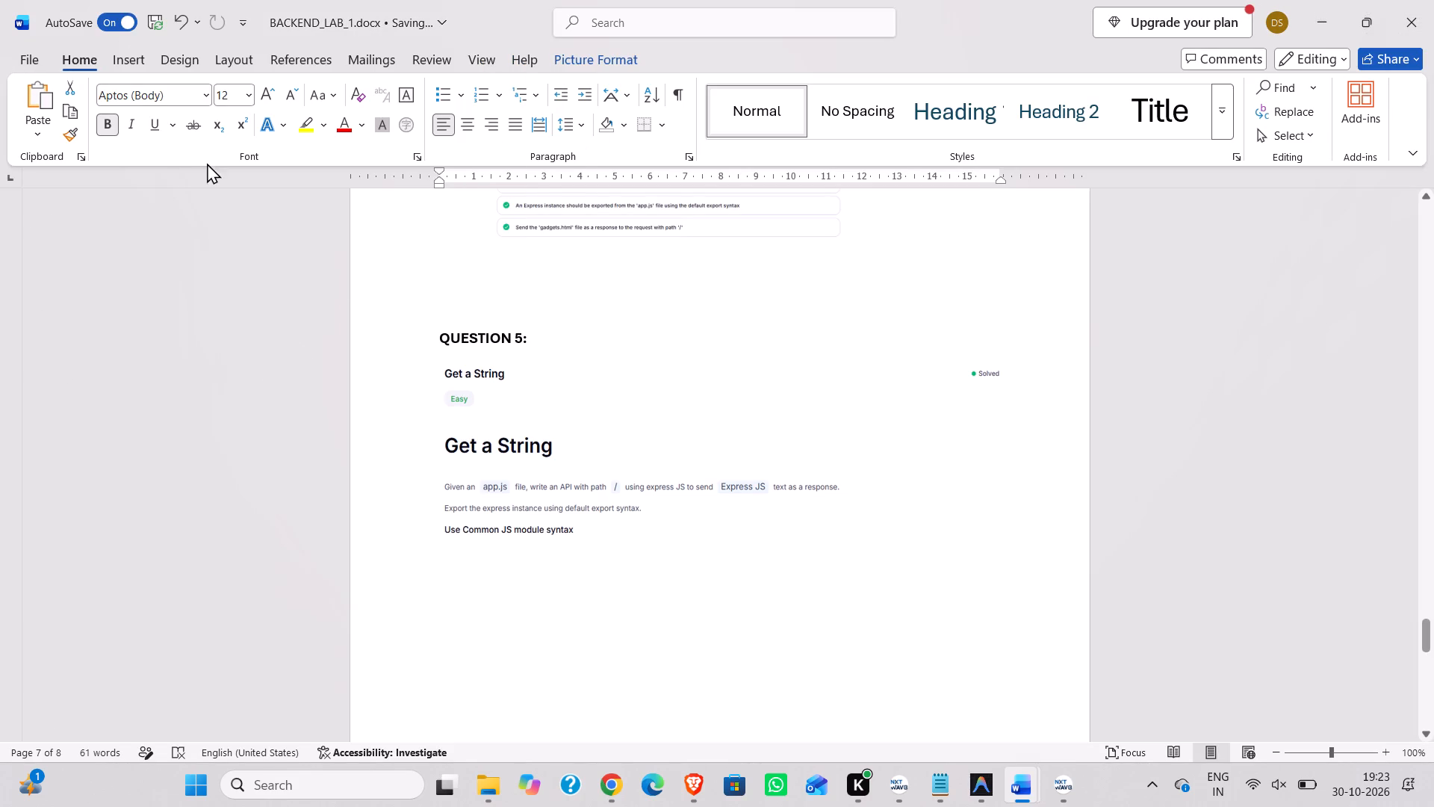
Save a copy of the document as BACKEND_LAB_1 in the backend word folder on Local Disk (D:).
left_click(29, 61)
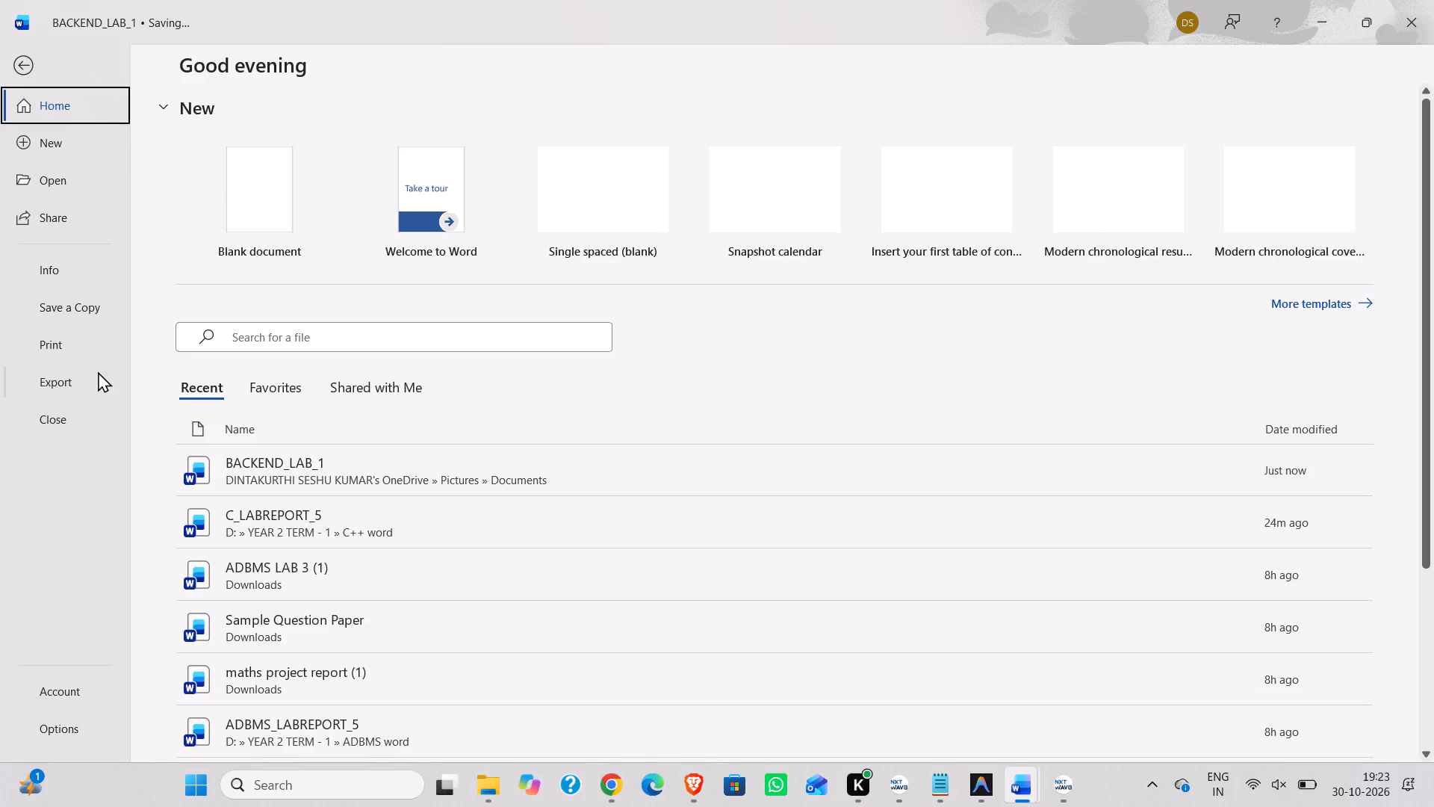
left_click(95, 316)
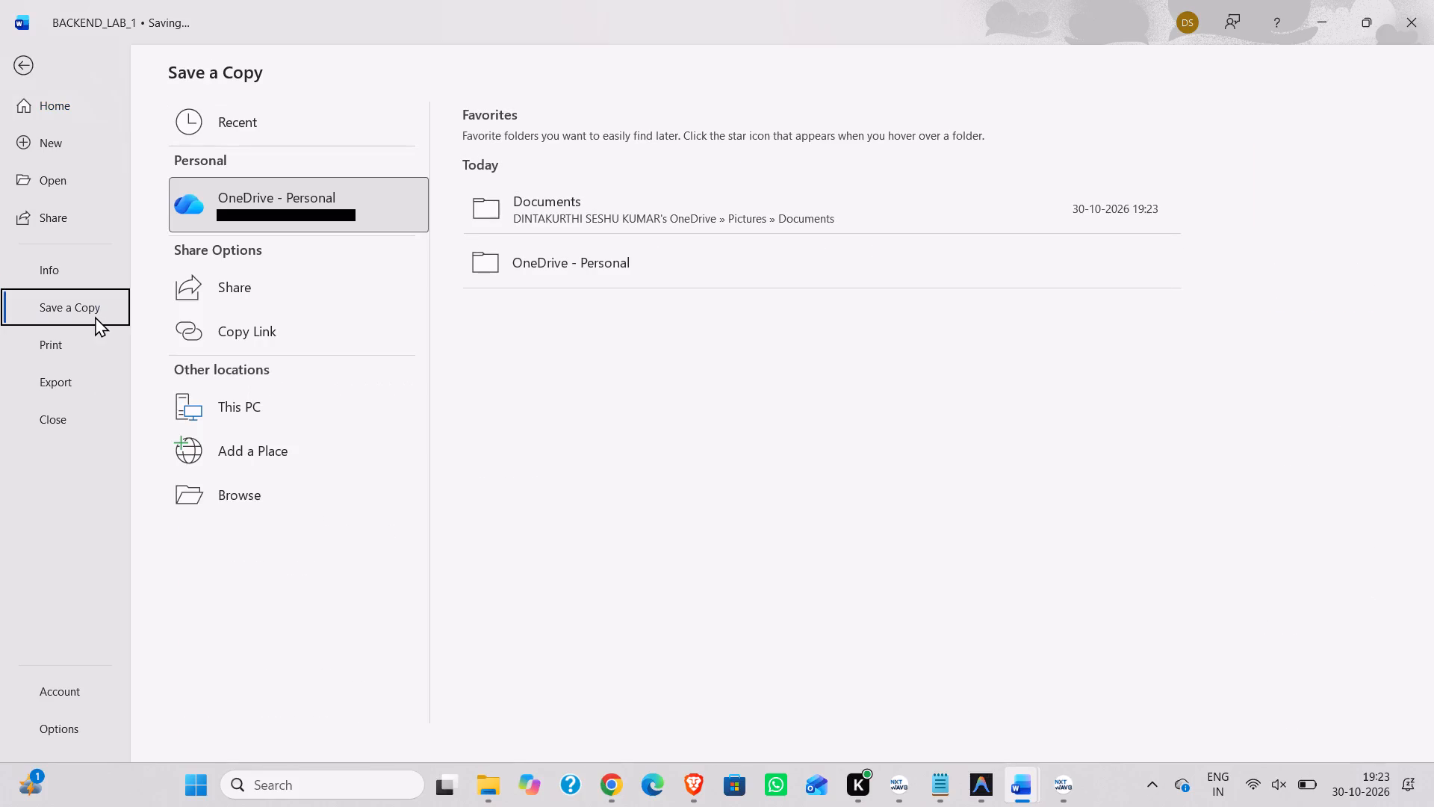
left_click(256, 489)
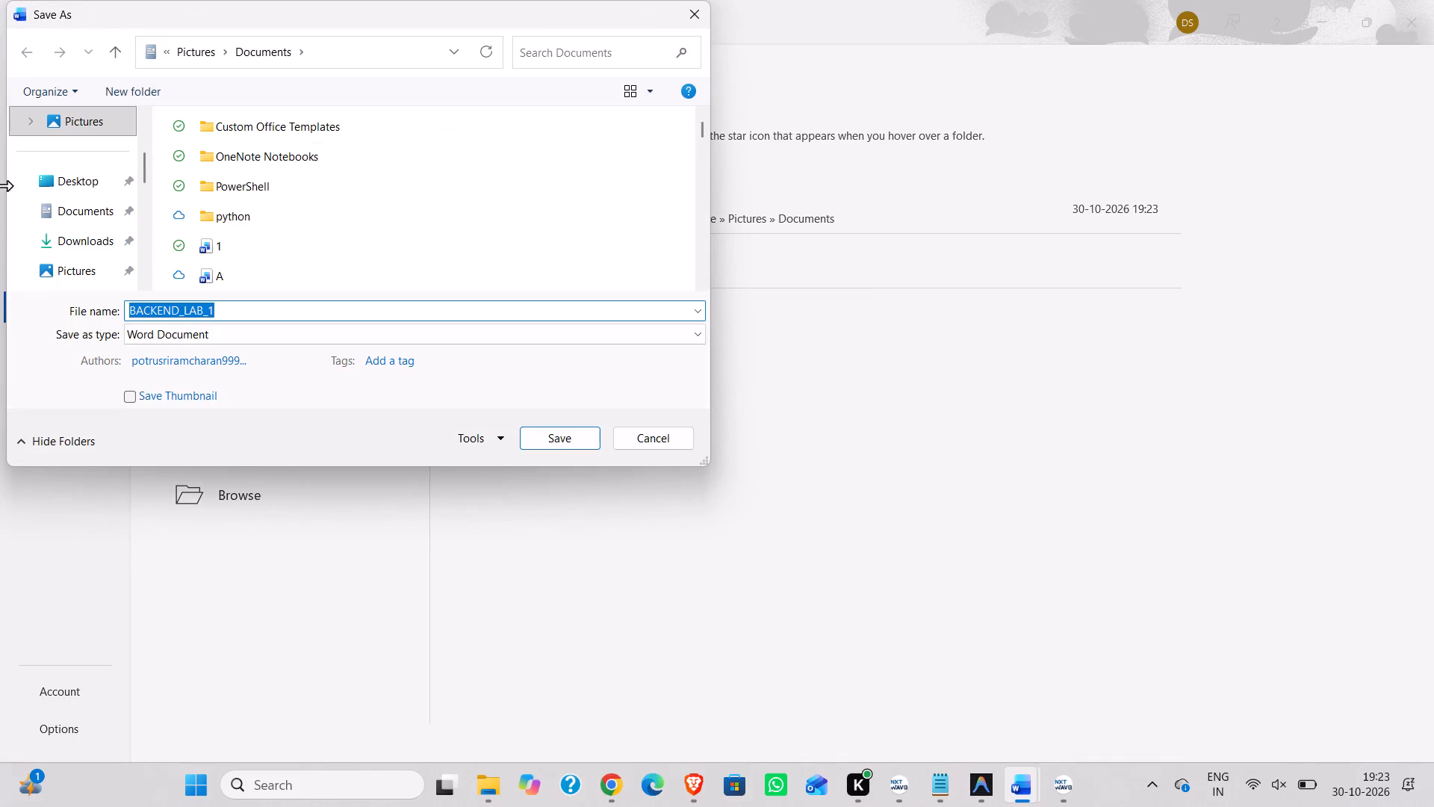
scroll(35, 229, "down", 7)
scroll(95, 244, "up", 4)
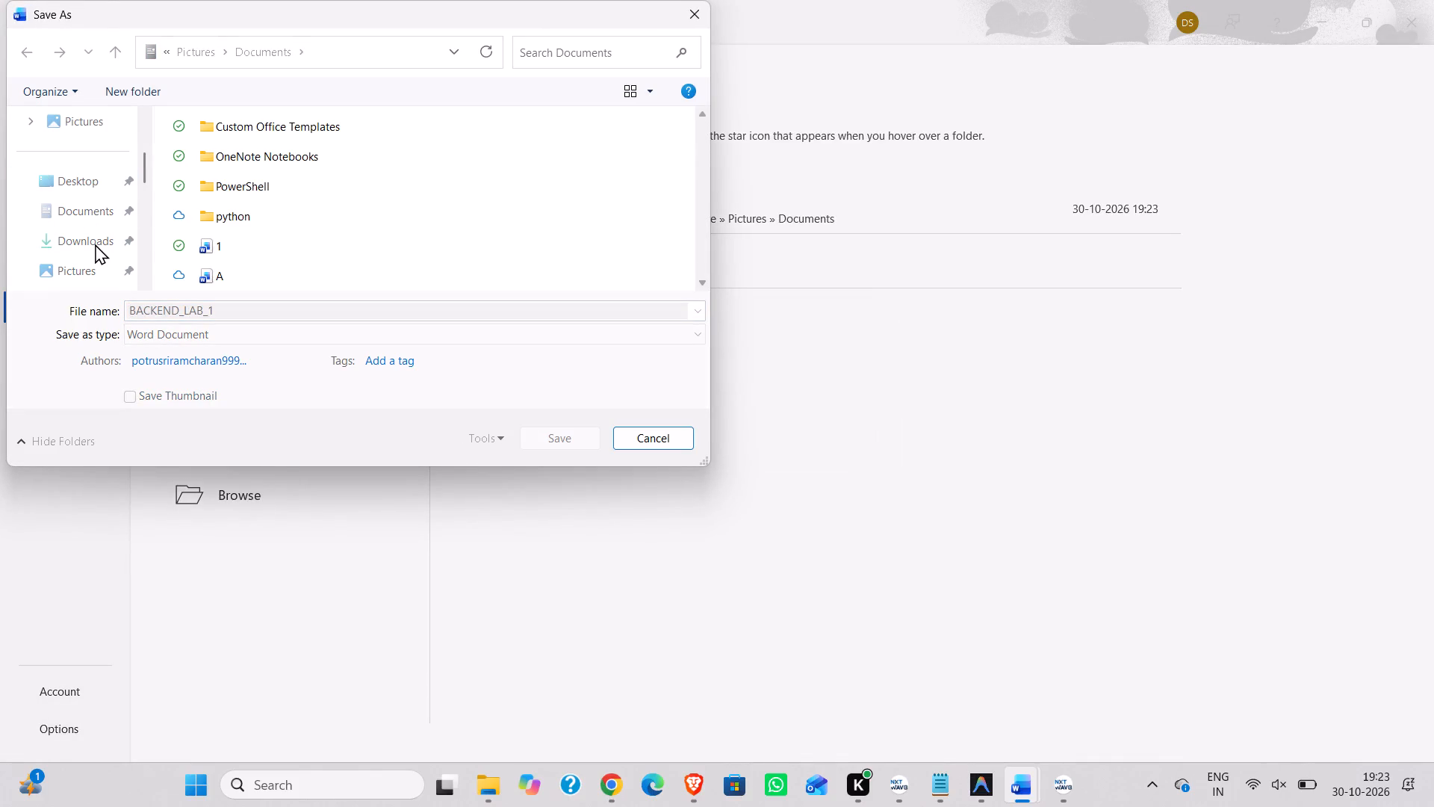
scroll(89, 249, "down", 4)
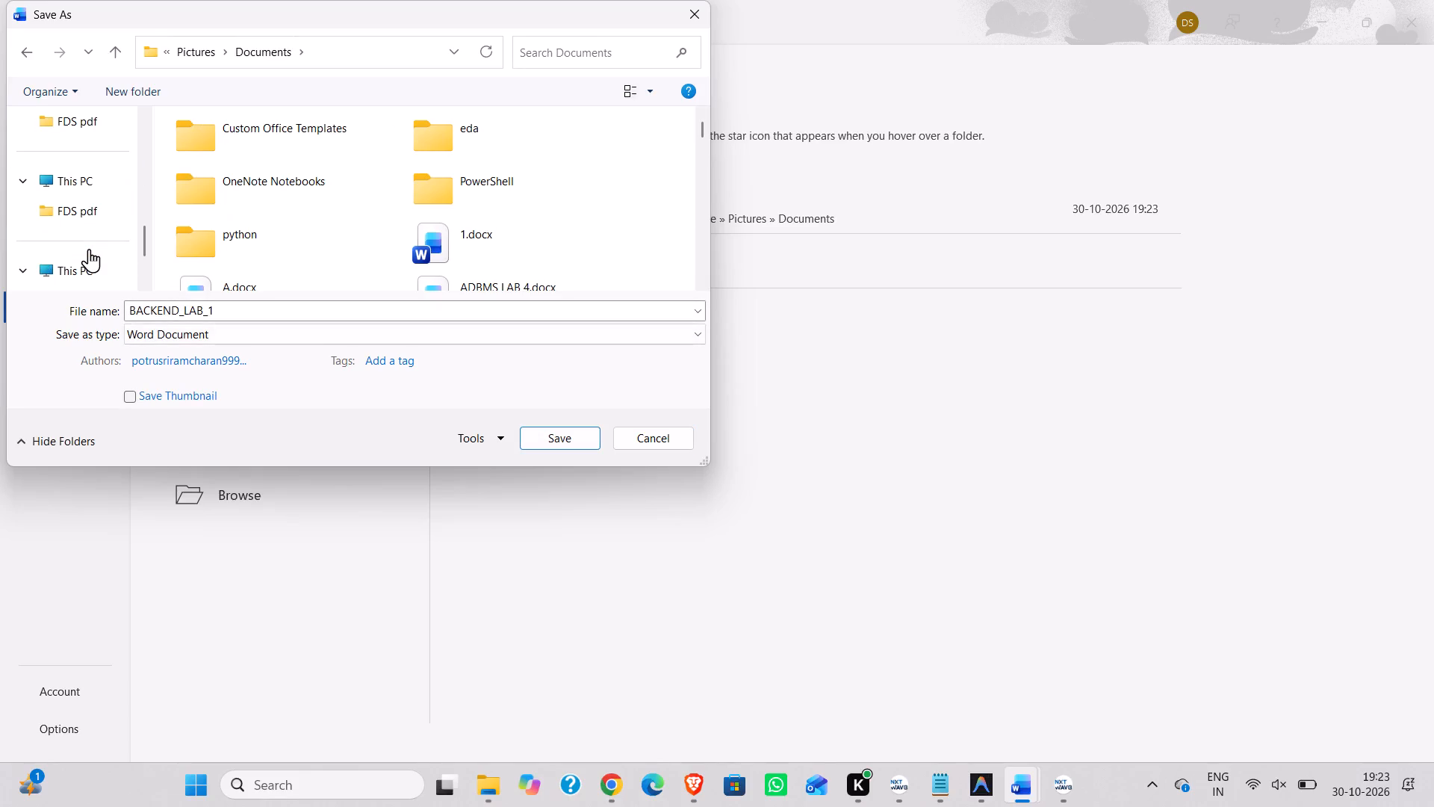
left_click(89, 247)
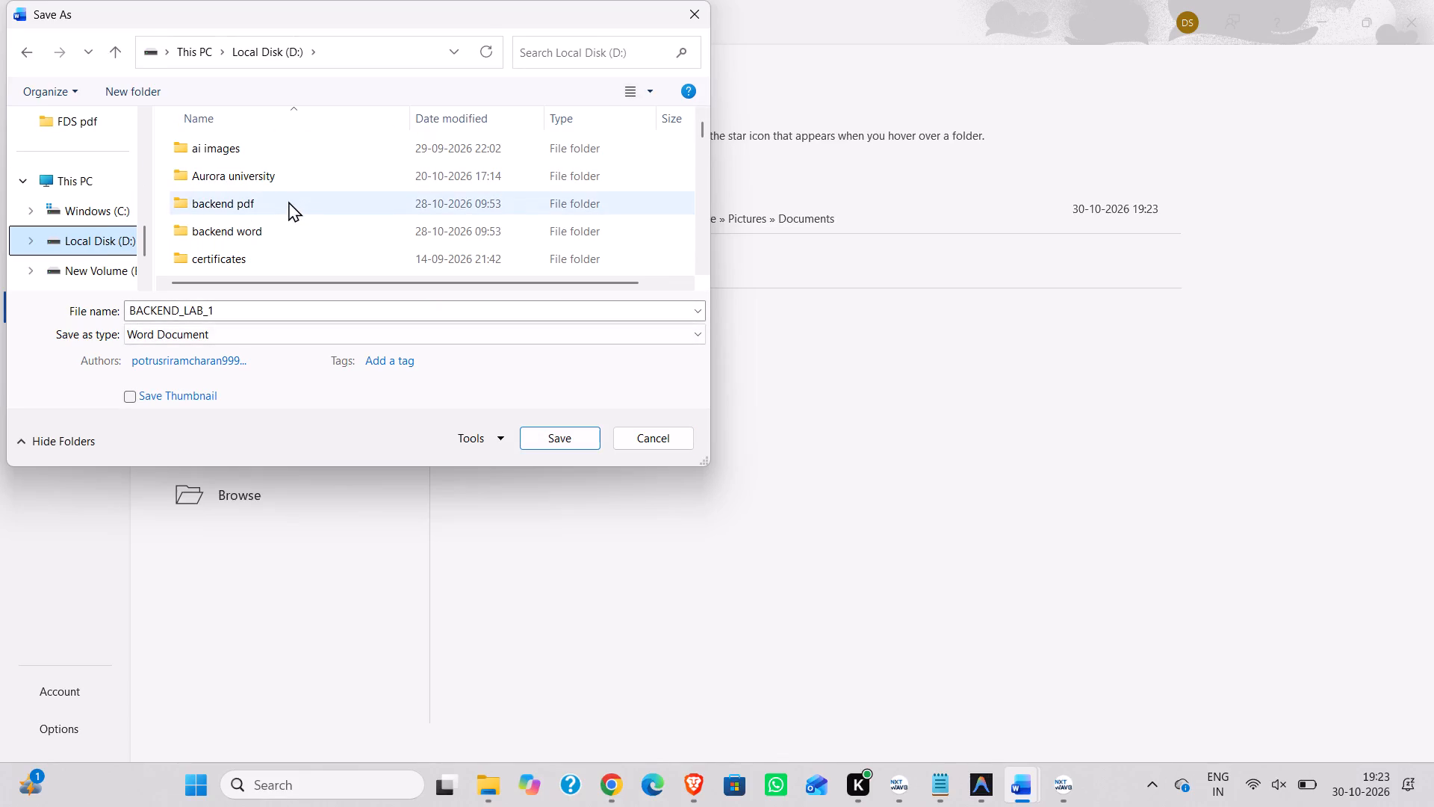
double_click(288, 230)
left_click(536, 439)
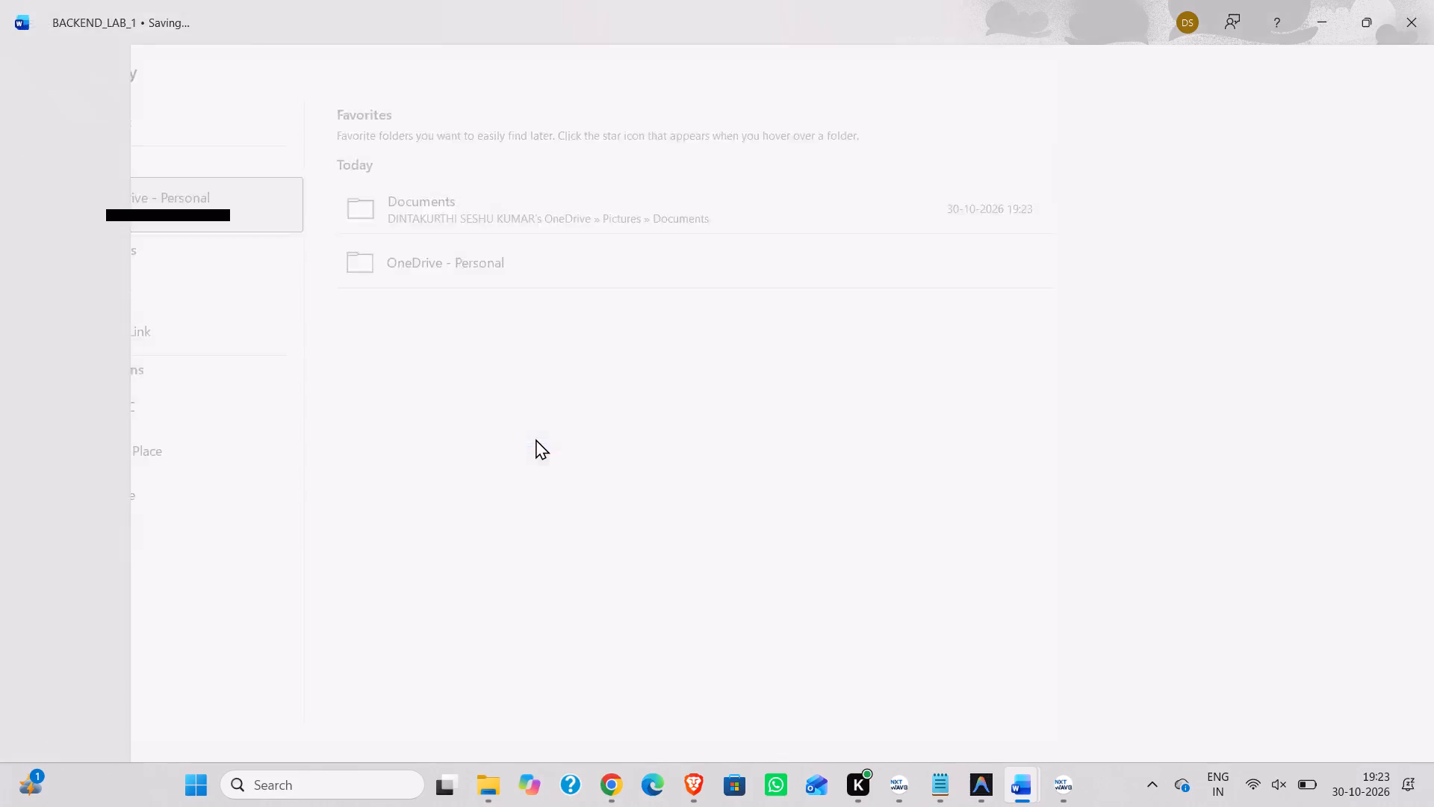
Export the document as a PDF named BACKEND_LAB_1 into the backend pdf folder on Local Disk (D:).
scroll(533, 439, "down", 4)
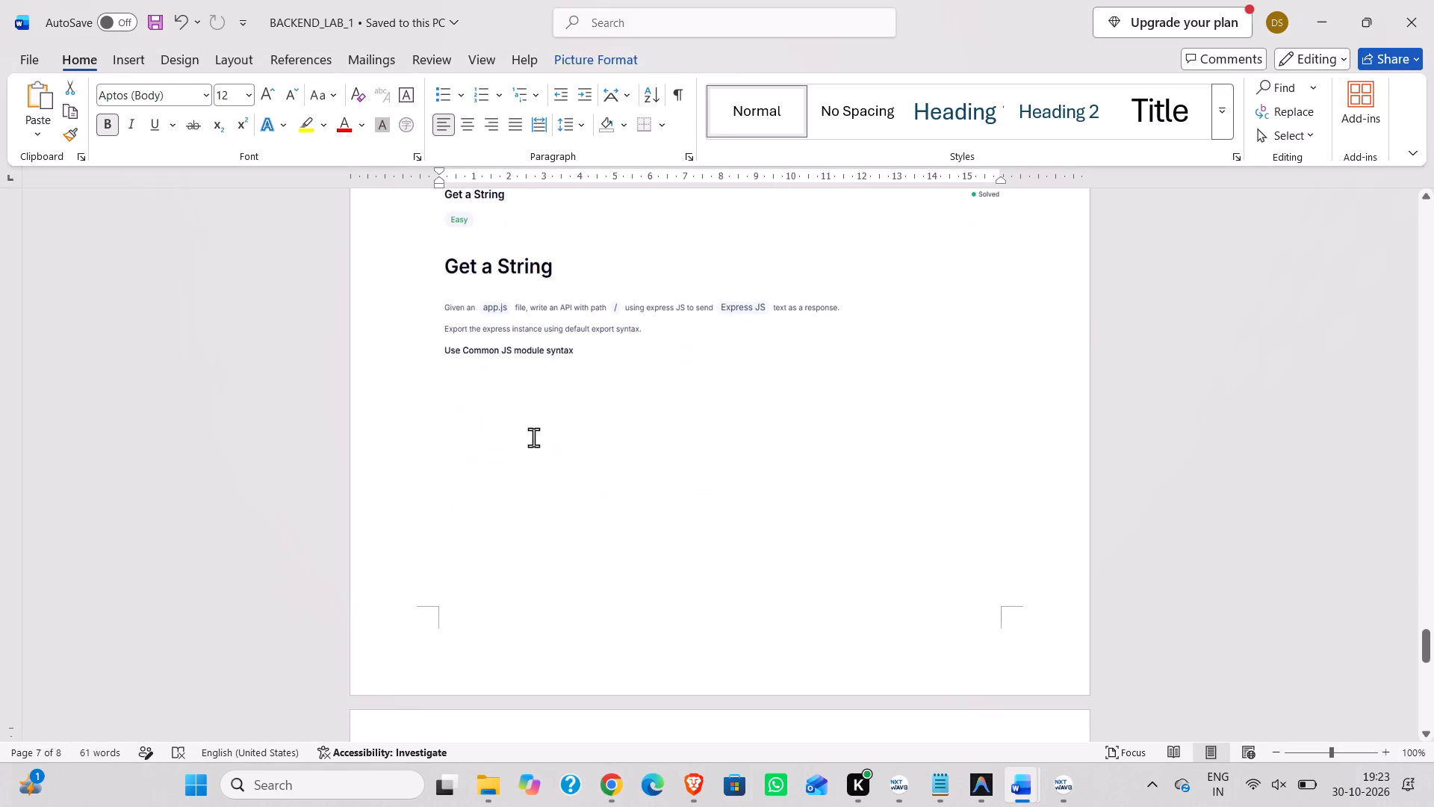
scroll(533, 437, "down", 20)
scroll(533, 437, "down", 3)
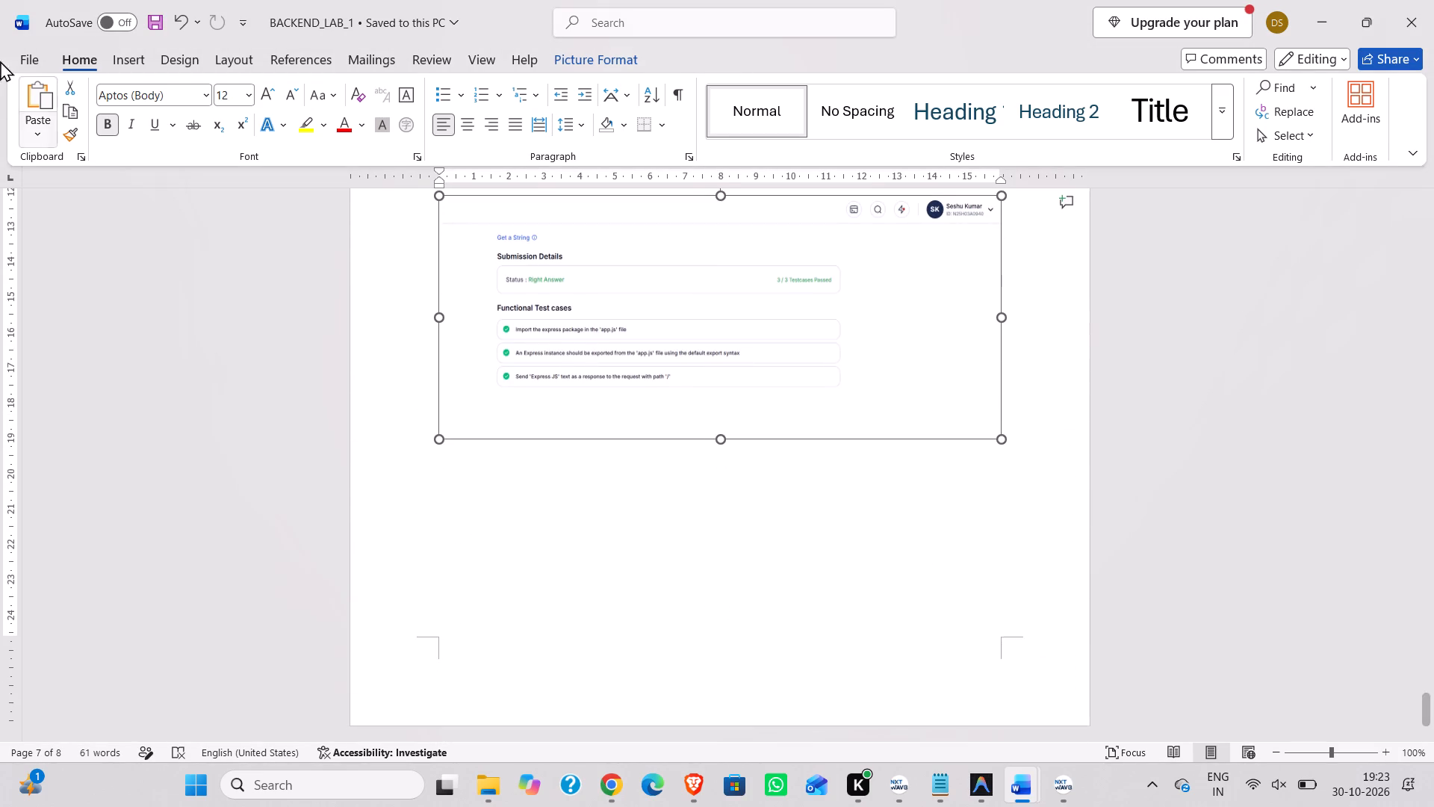
left_click(43, 51)
left_click(79, 429)
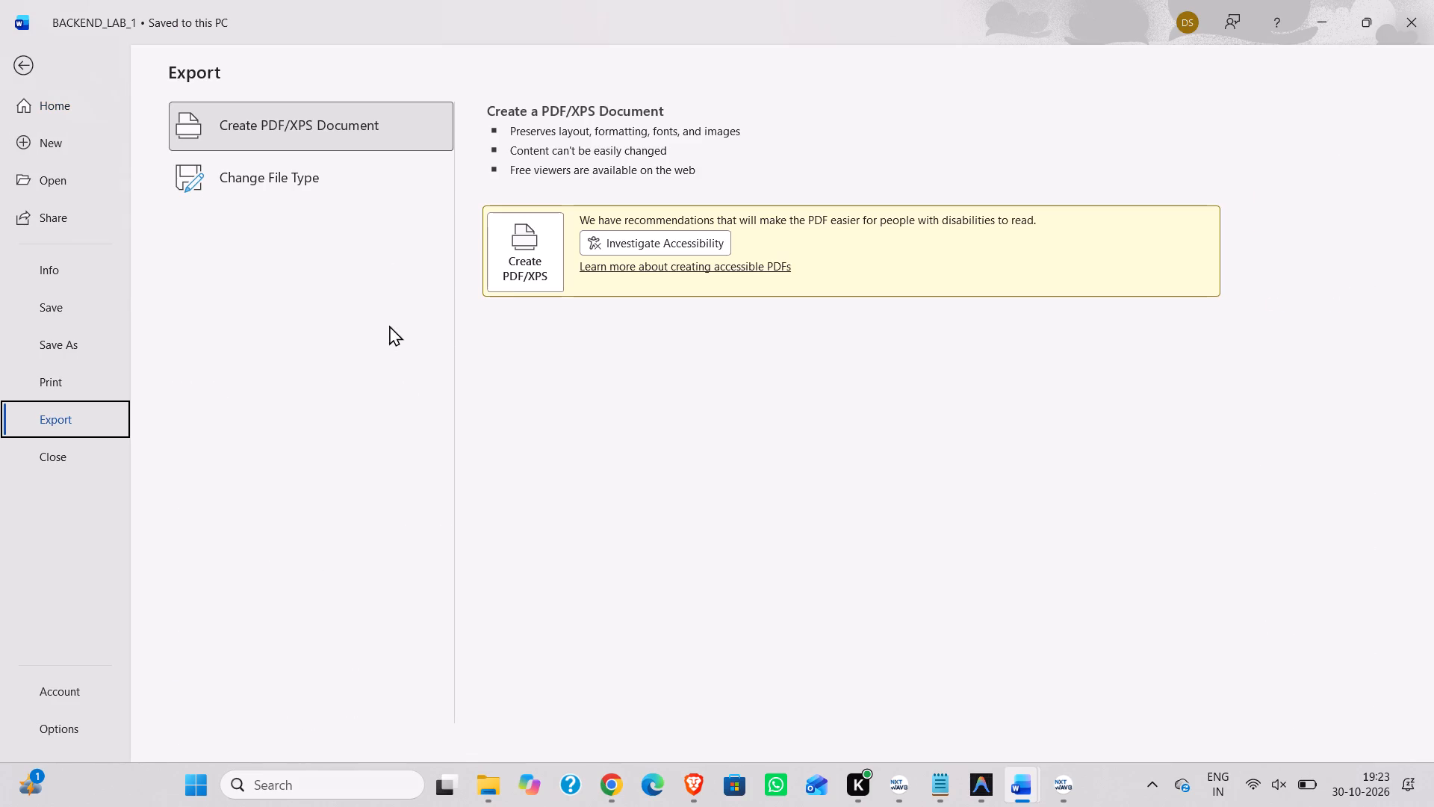
left_click(536, 257)
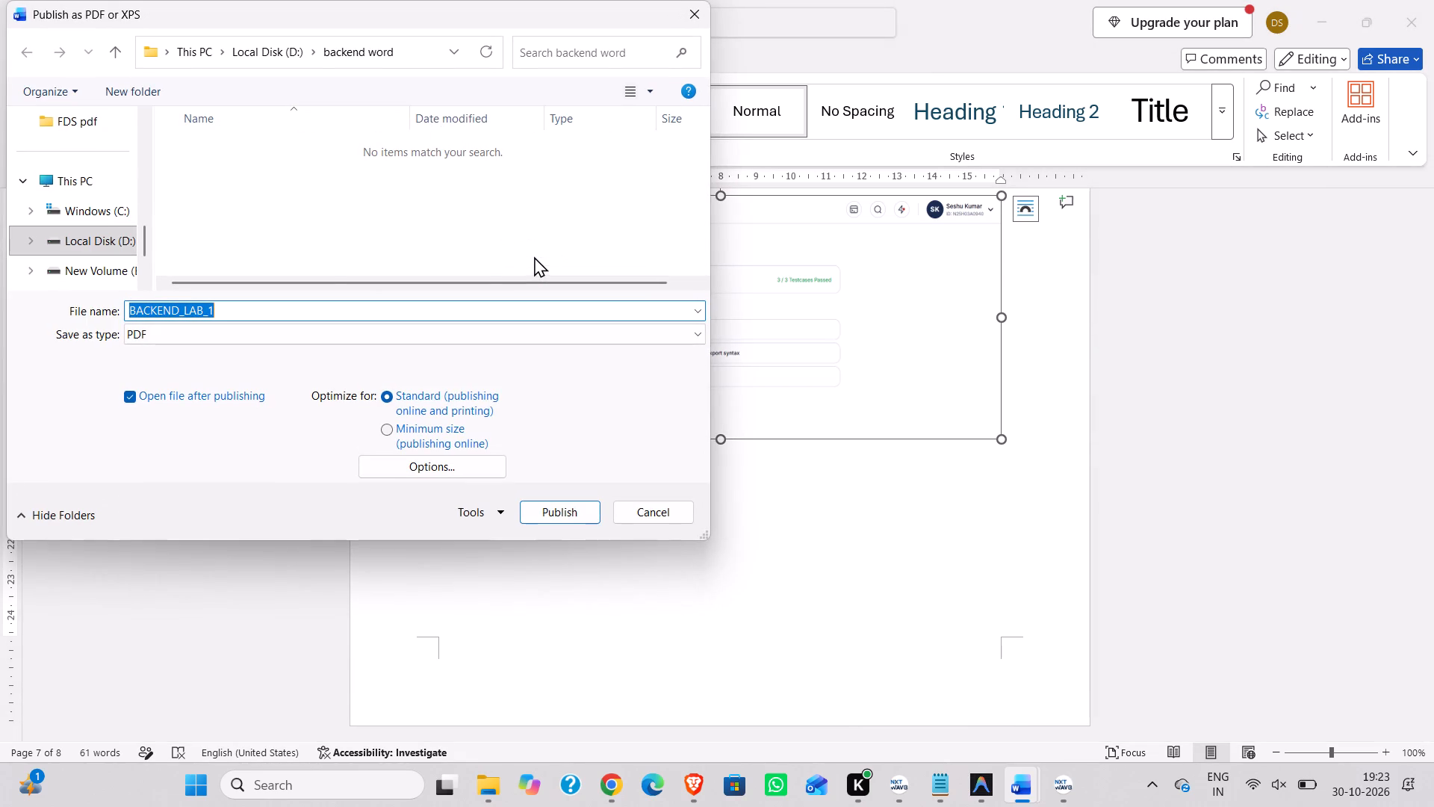
left_click(115, 244)
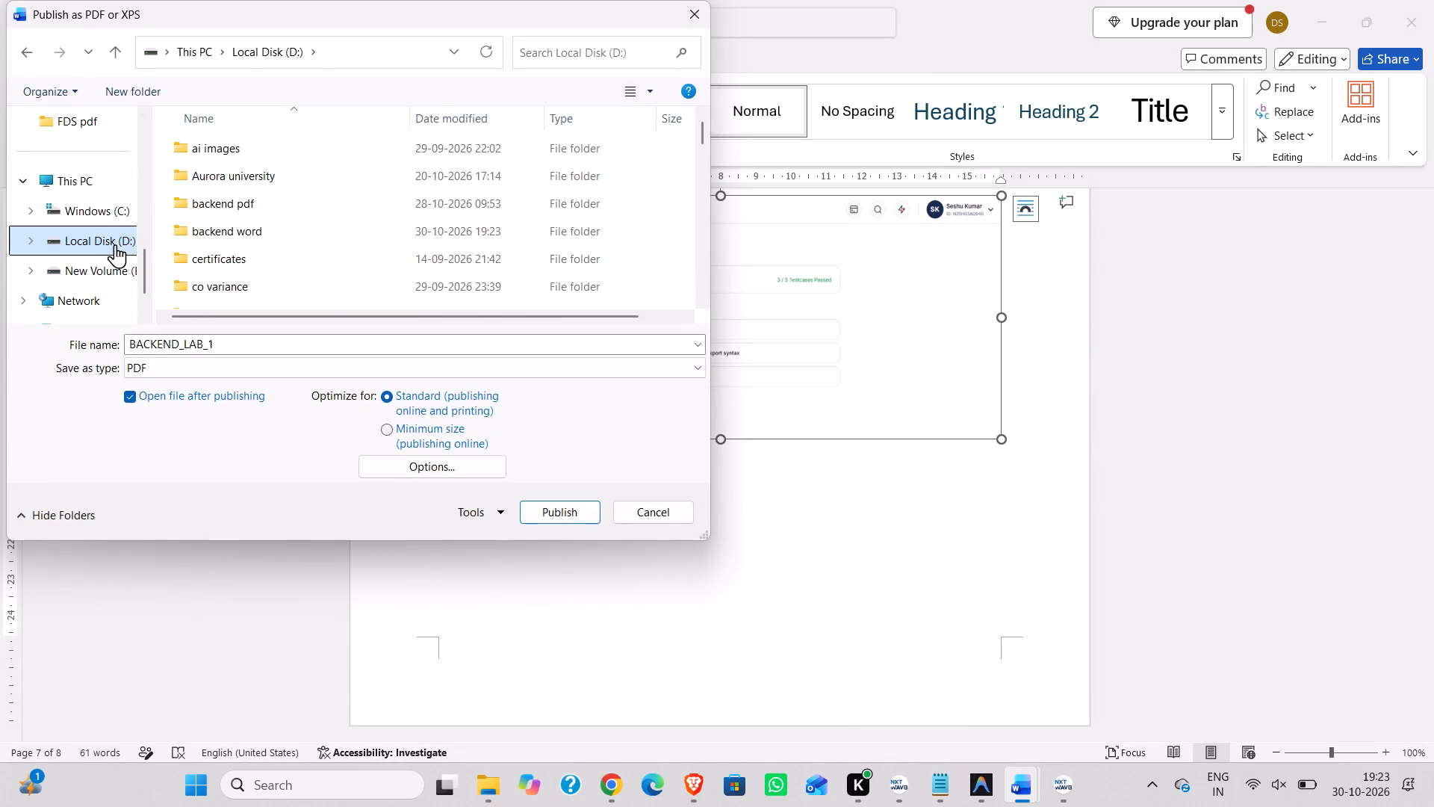
left_click(219, 207)
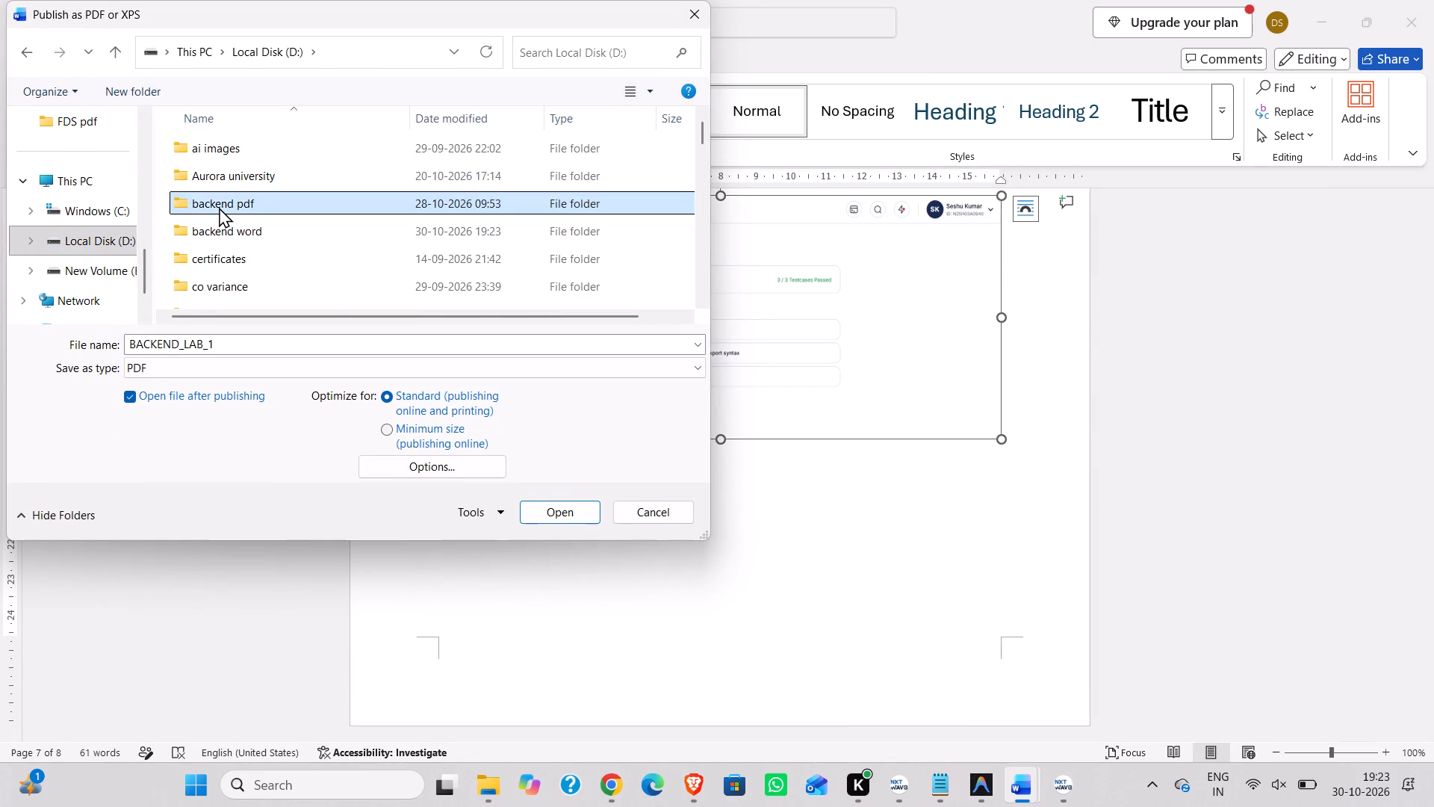
left_click(219, 207)
left_click(542, 509)
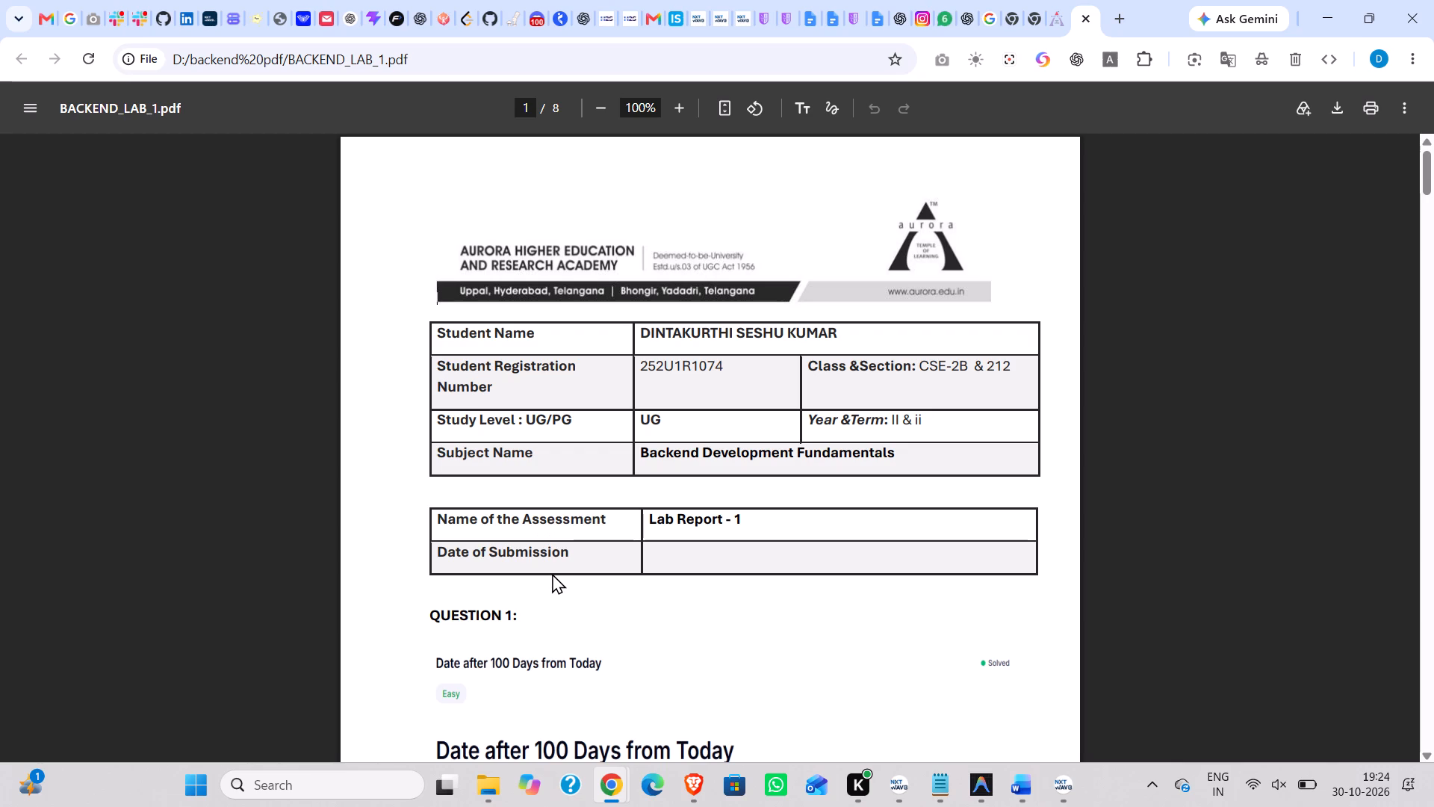
Review the exported BACKEND_LAB_1 PDF from the first page to the last, checking the questions, code and test case images.
scroll(717, 261, "down", 15)
scroll(706, 266, "down", 8)
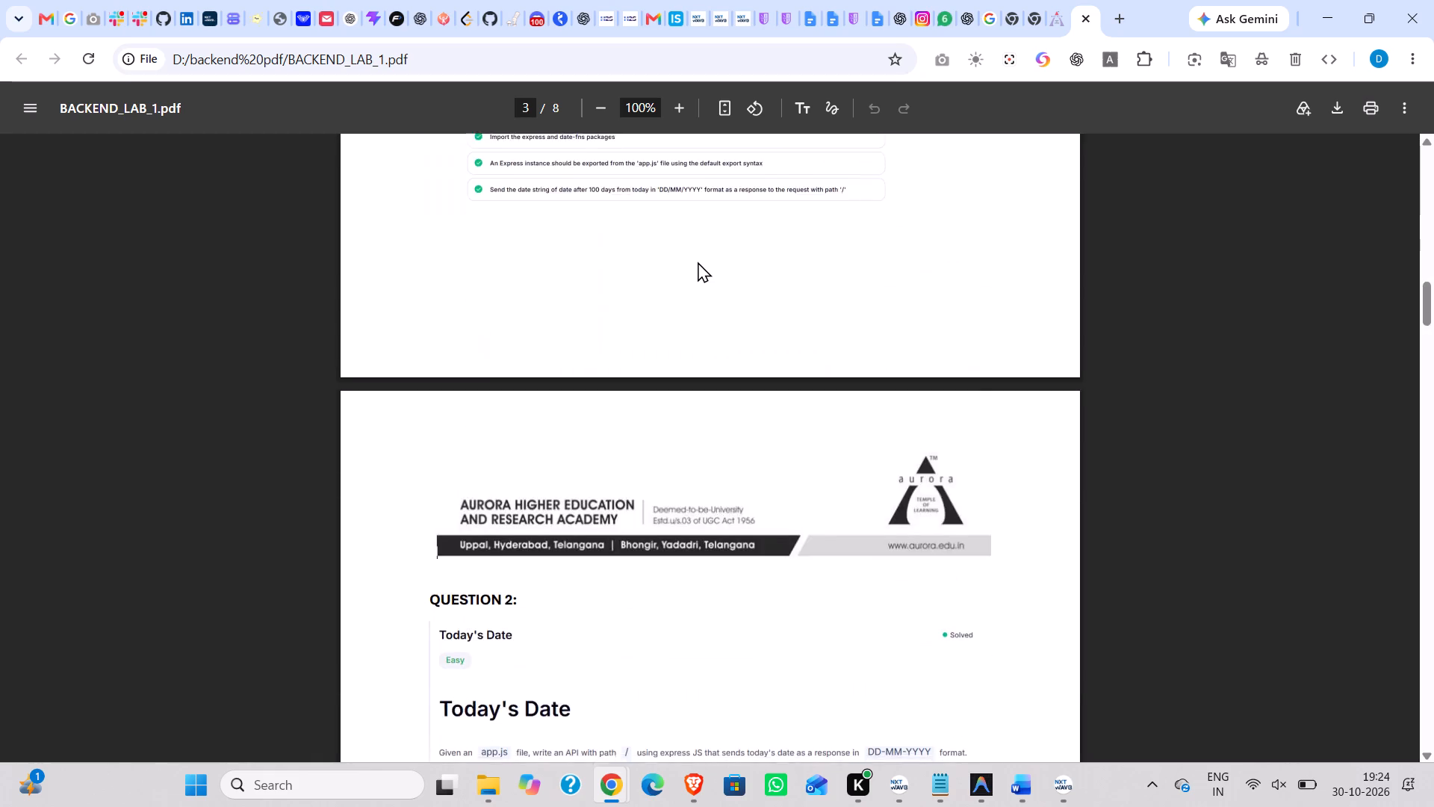
scroll(698, 262, "down", 16)
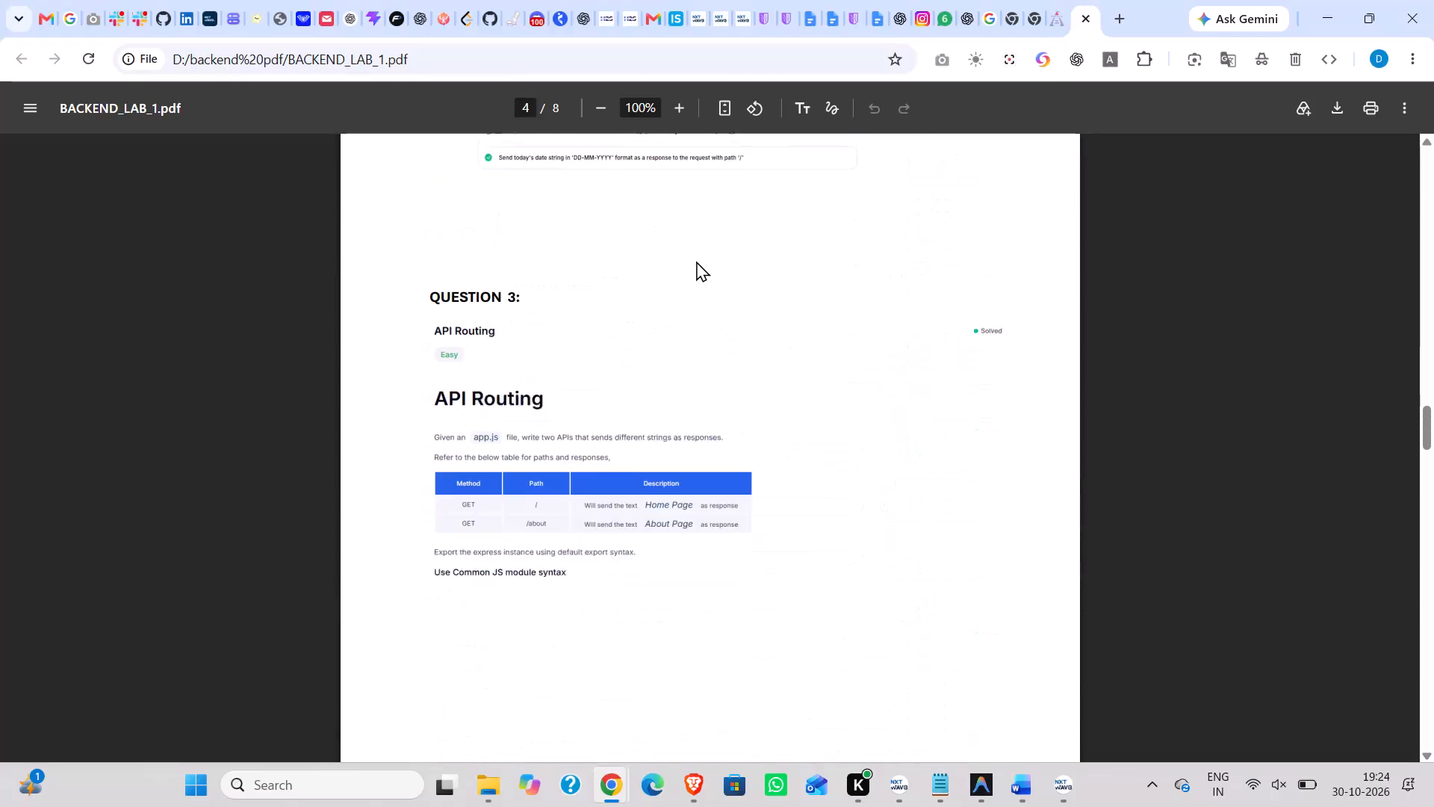
scroll(713, 256, "up", 4)
scroll(710, 253, "down", 4)
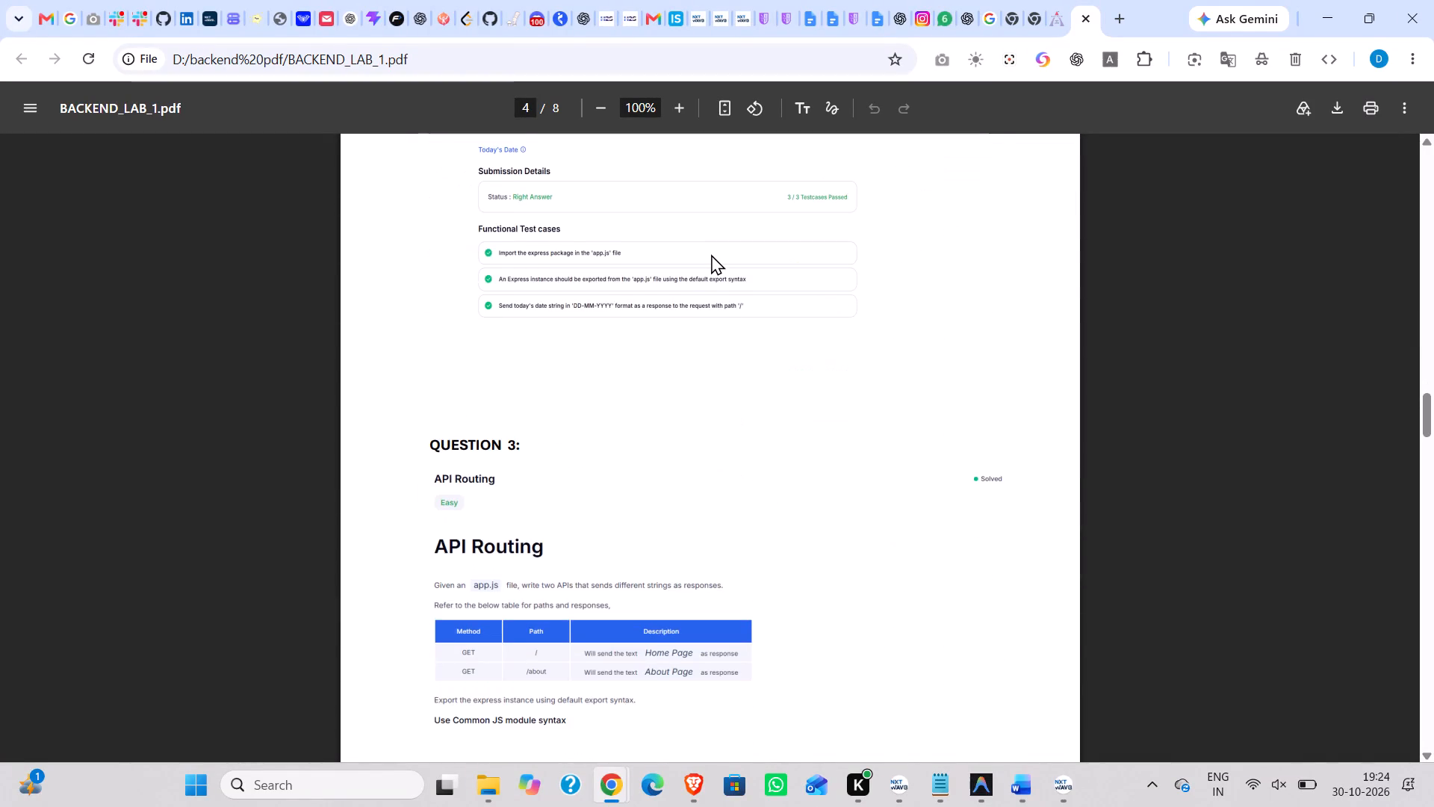
scroll(711, 254, "down", 13)
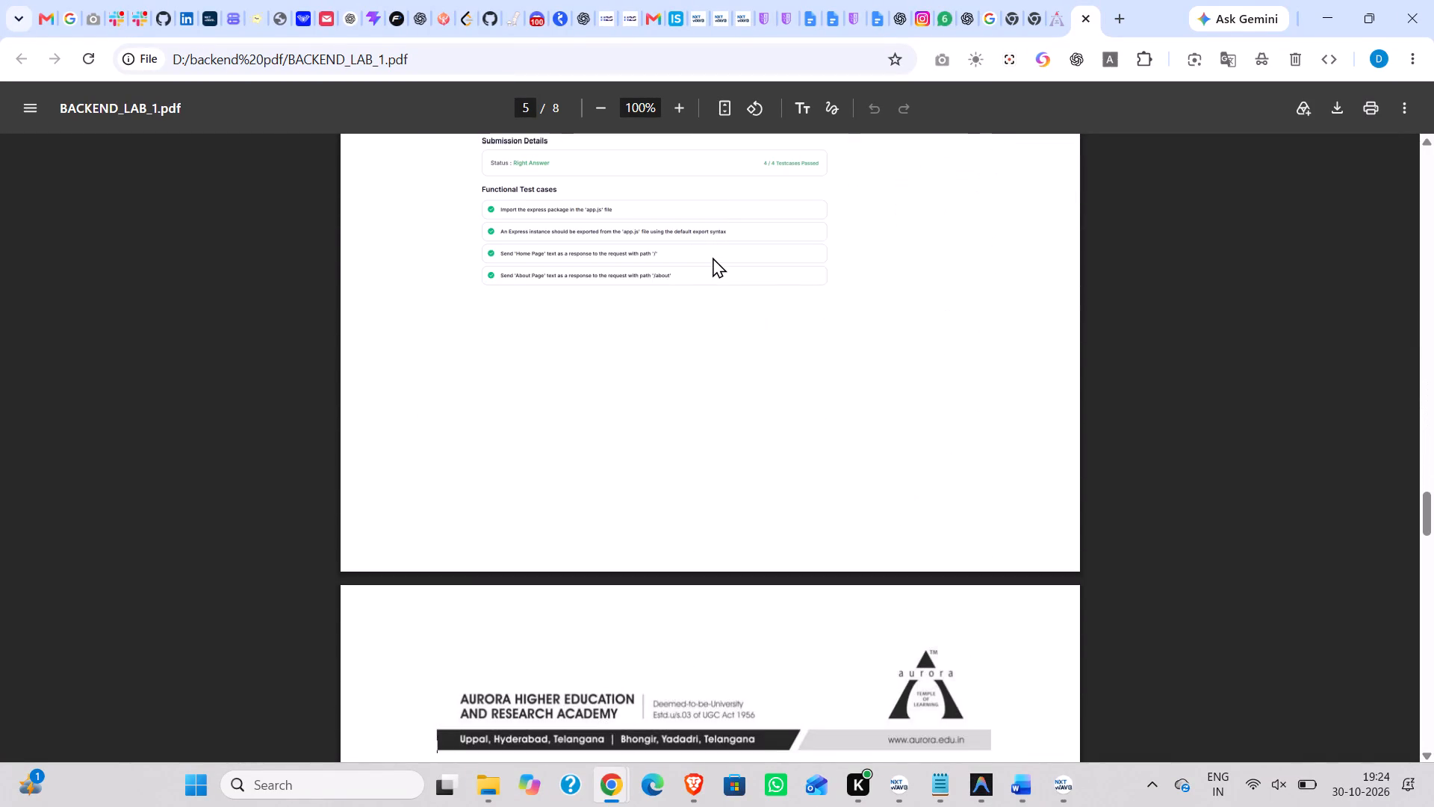
scroll(713, 257, "down", 12)
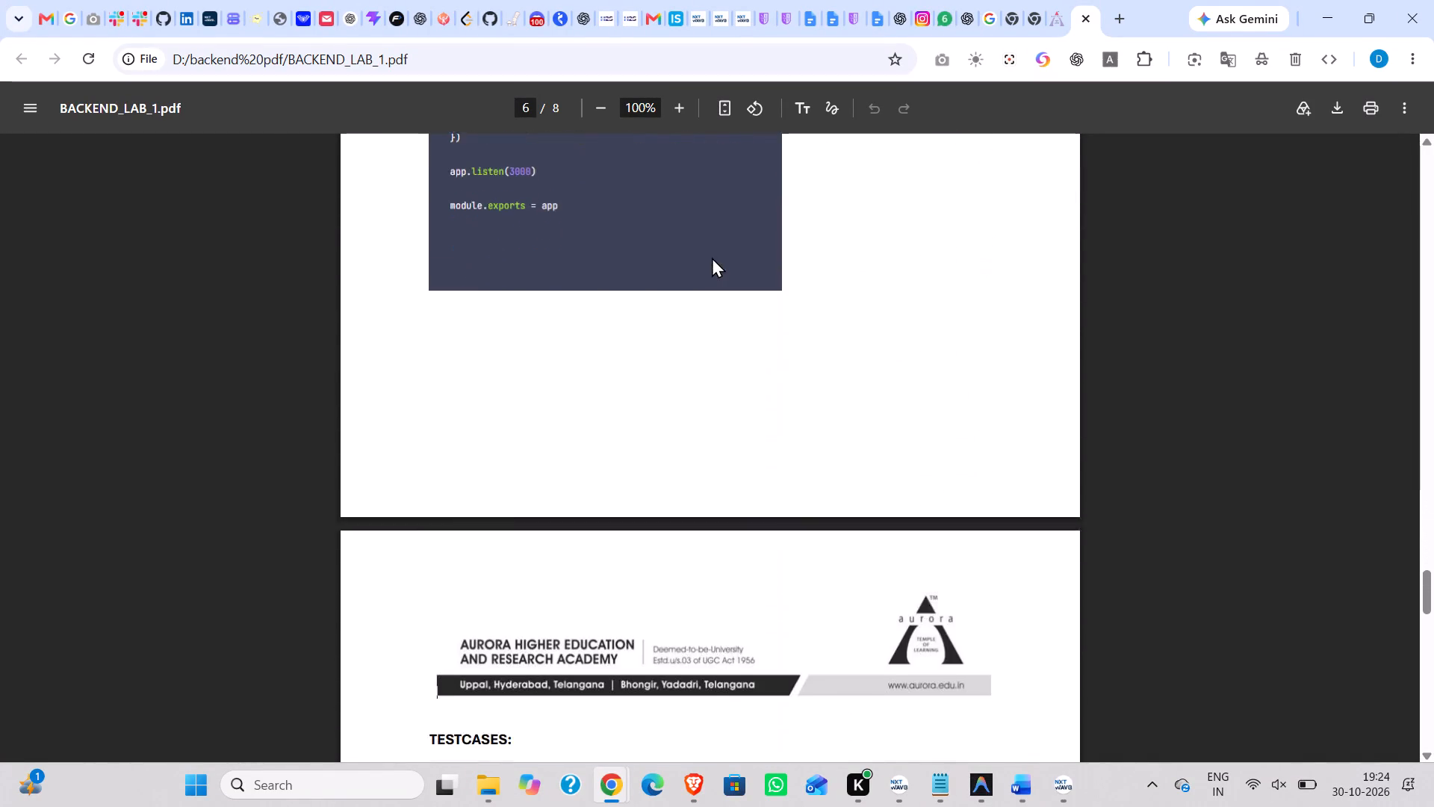
scroll(712, 257, "down", 17)
scroll(710, 248, "down", 4)
scroll(955, 191, "down", 4)
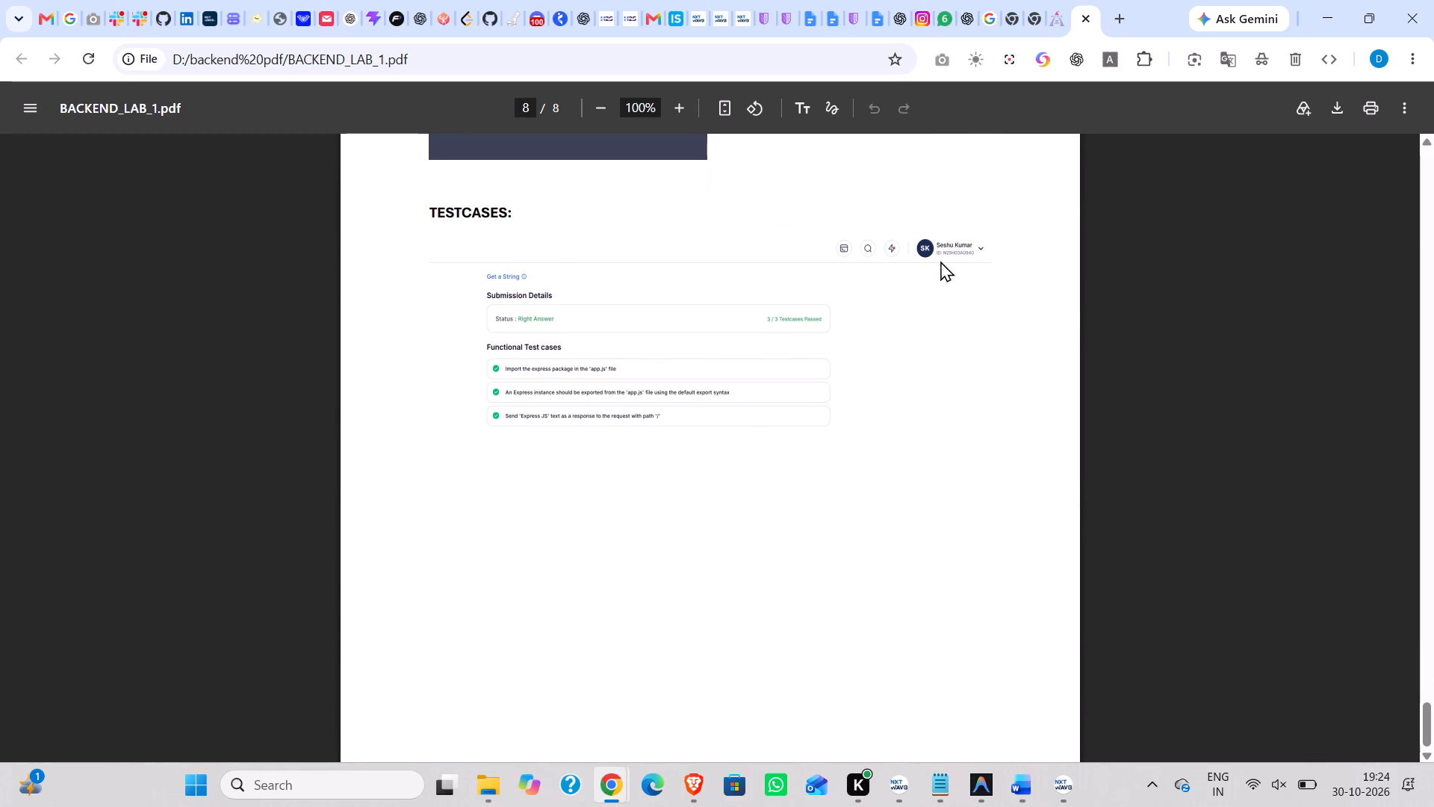
Close two of the three adjacent NxtWave tabs in the browser.
left_click(714, 11)
left_click(722, 16)
left_click(722, 16)
left_click(713, 25)
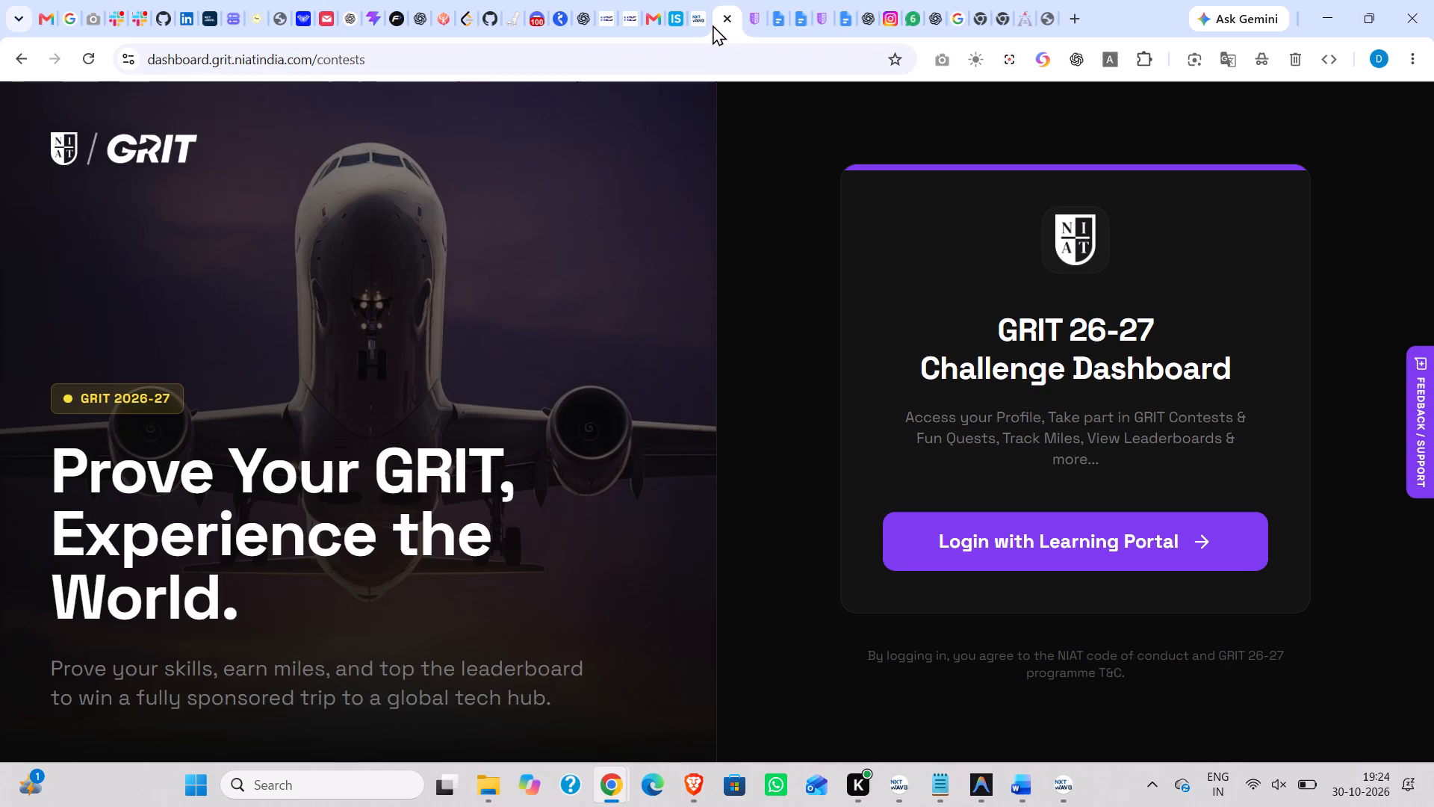
Open the Player Match Scores question from the last Coding Practice in SQLite and Database Operations on the learning portal.
left_click(695, 16)
left_click(25, 167)
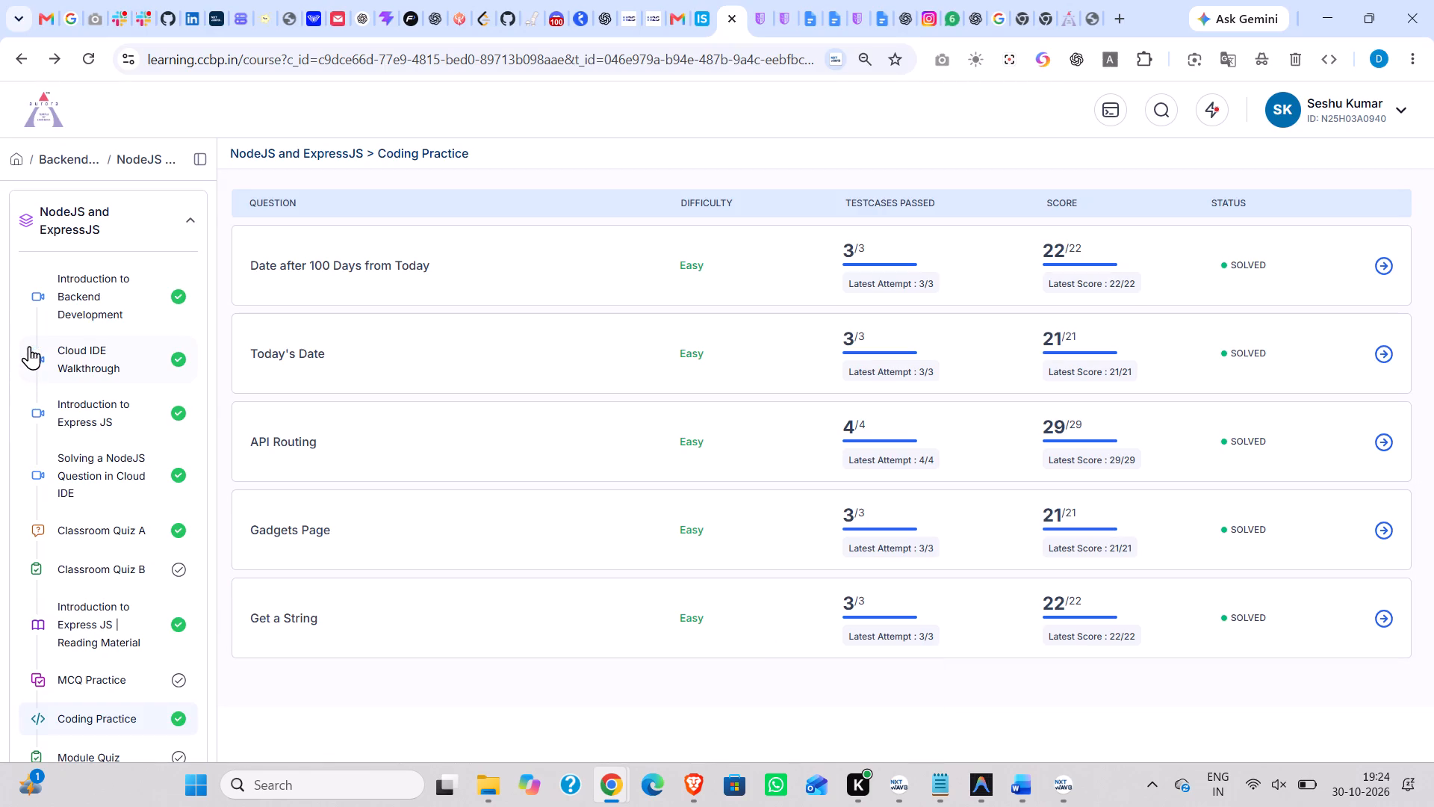
left_click(143, 229)
left_click(193, 306)
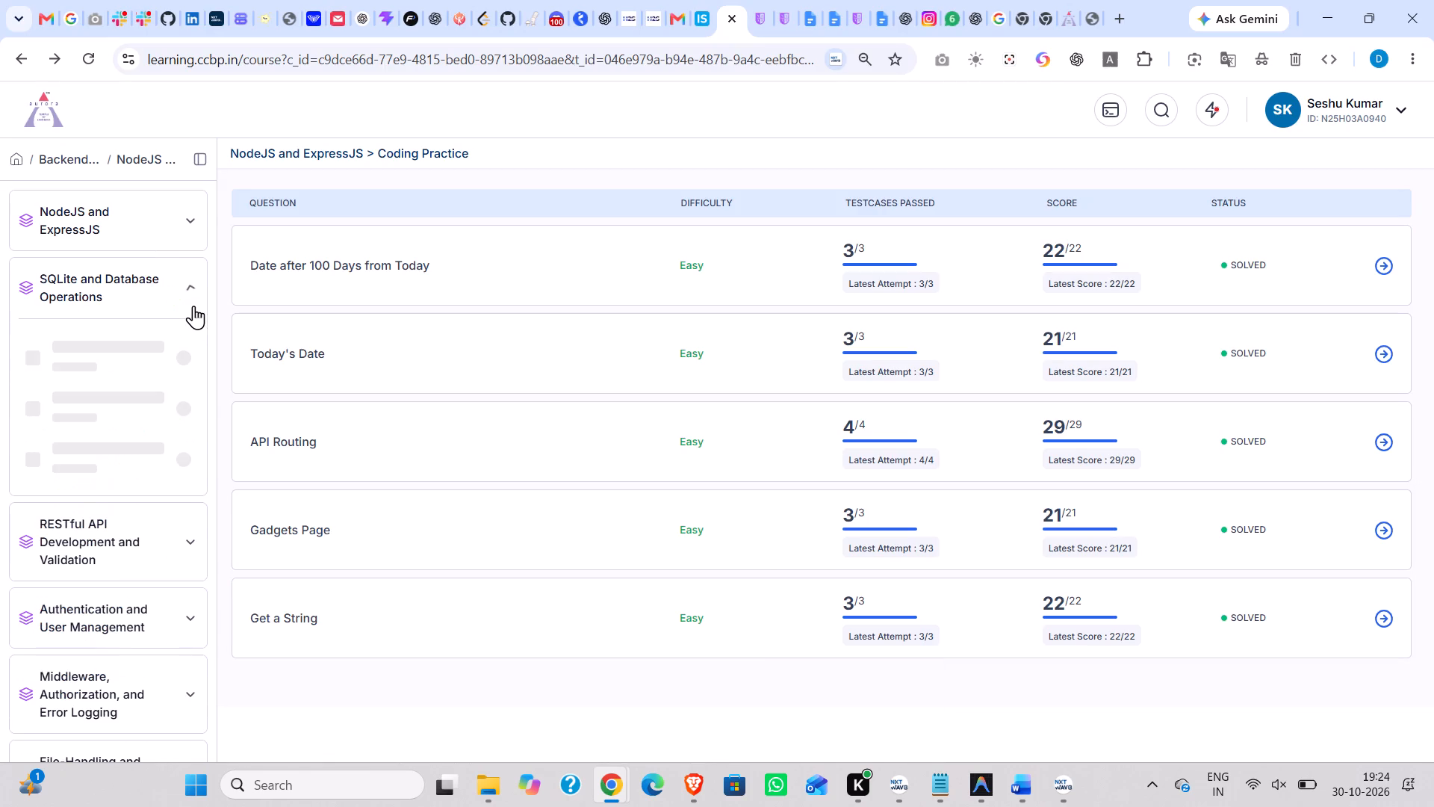
scroll(112, 351, "down", 1)
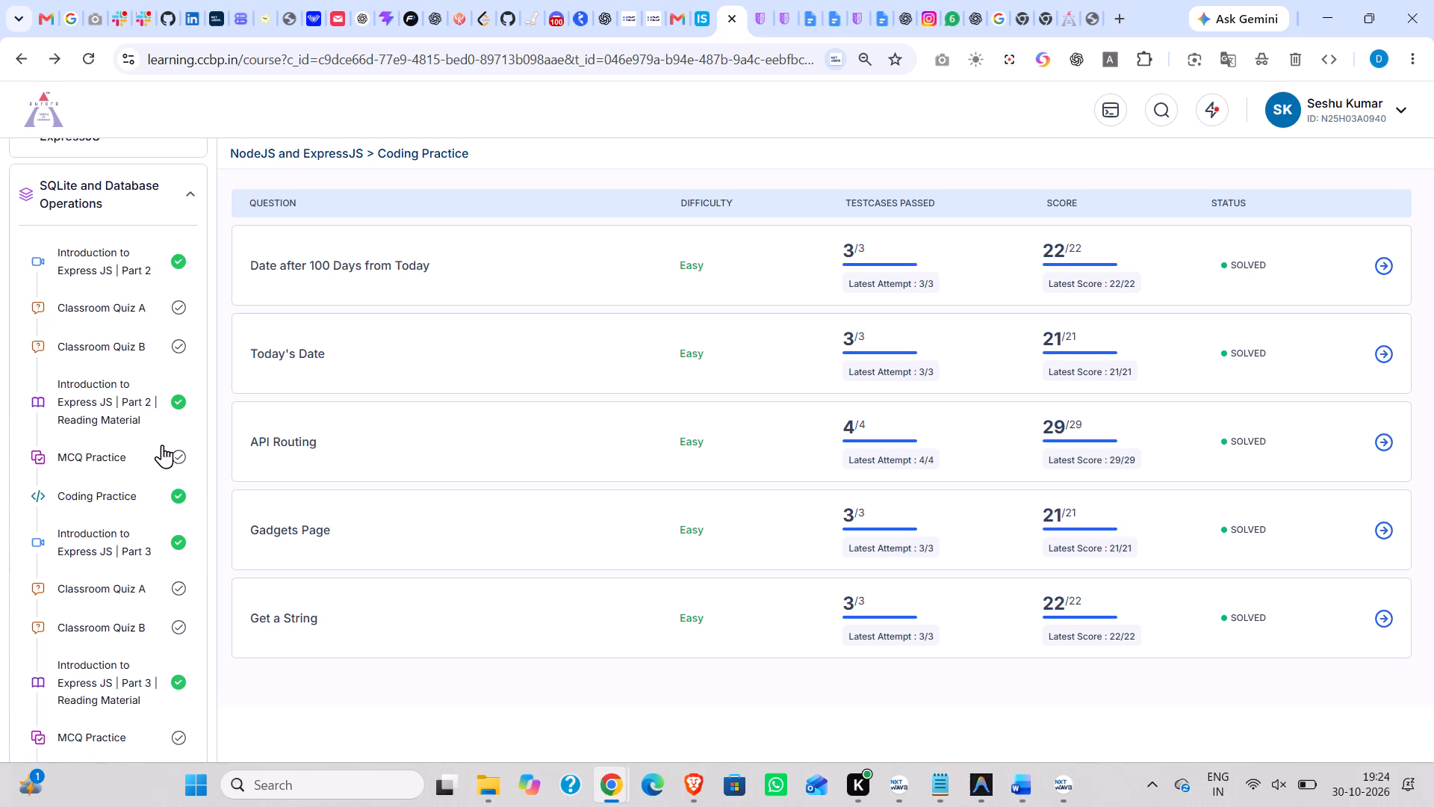
left_click(167, 480)
scroll(167, 480, "down", 3)
left_click(179, 504)
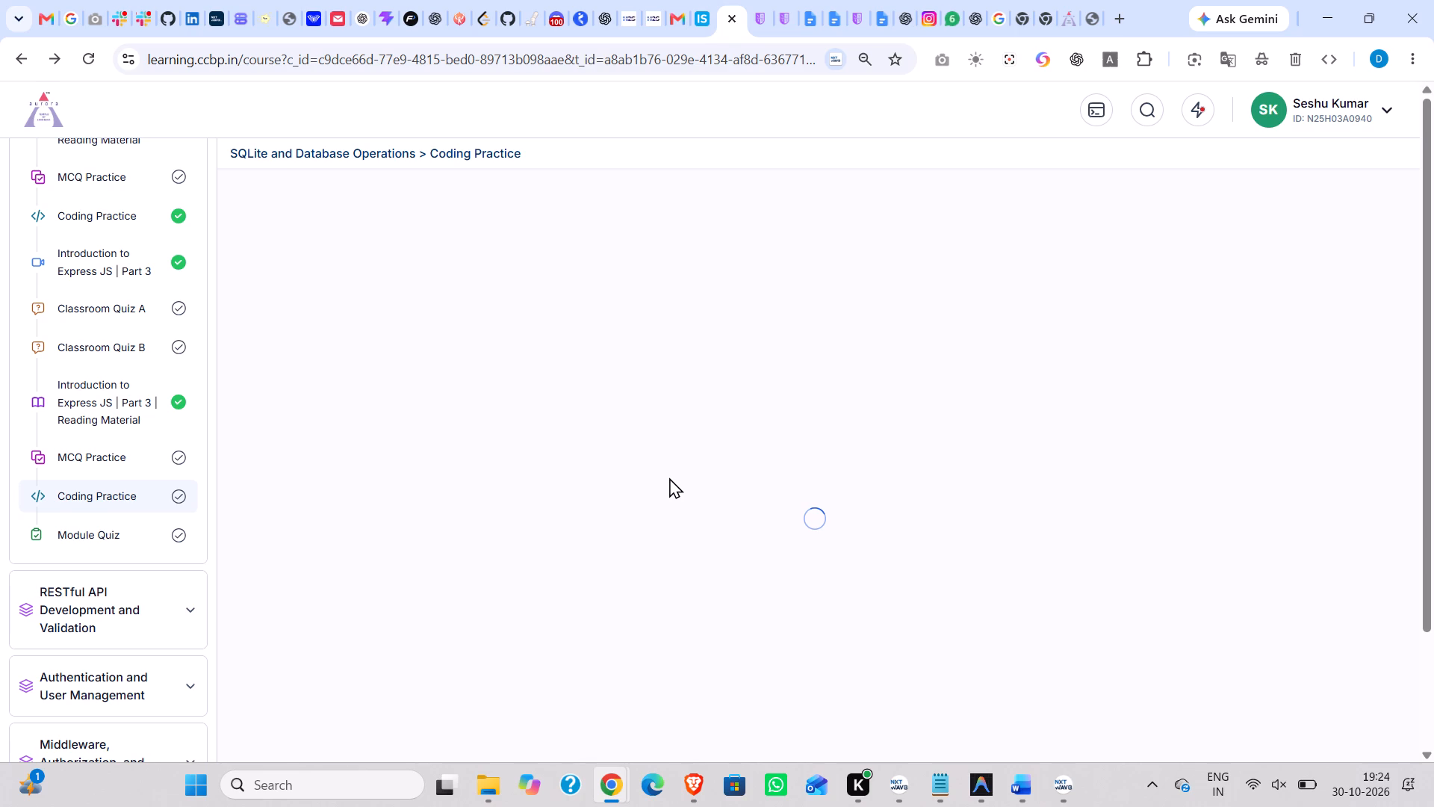
left_click(565, 347)
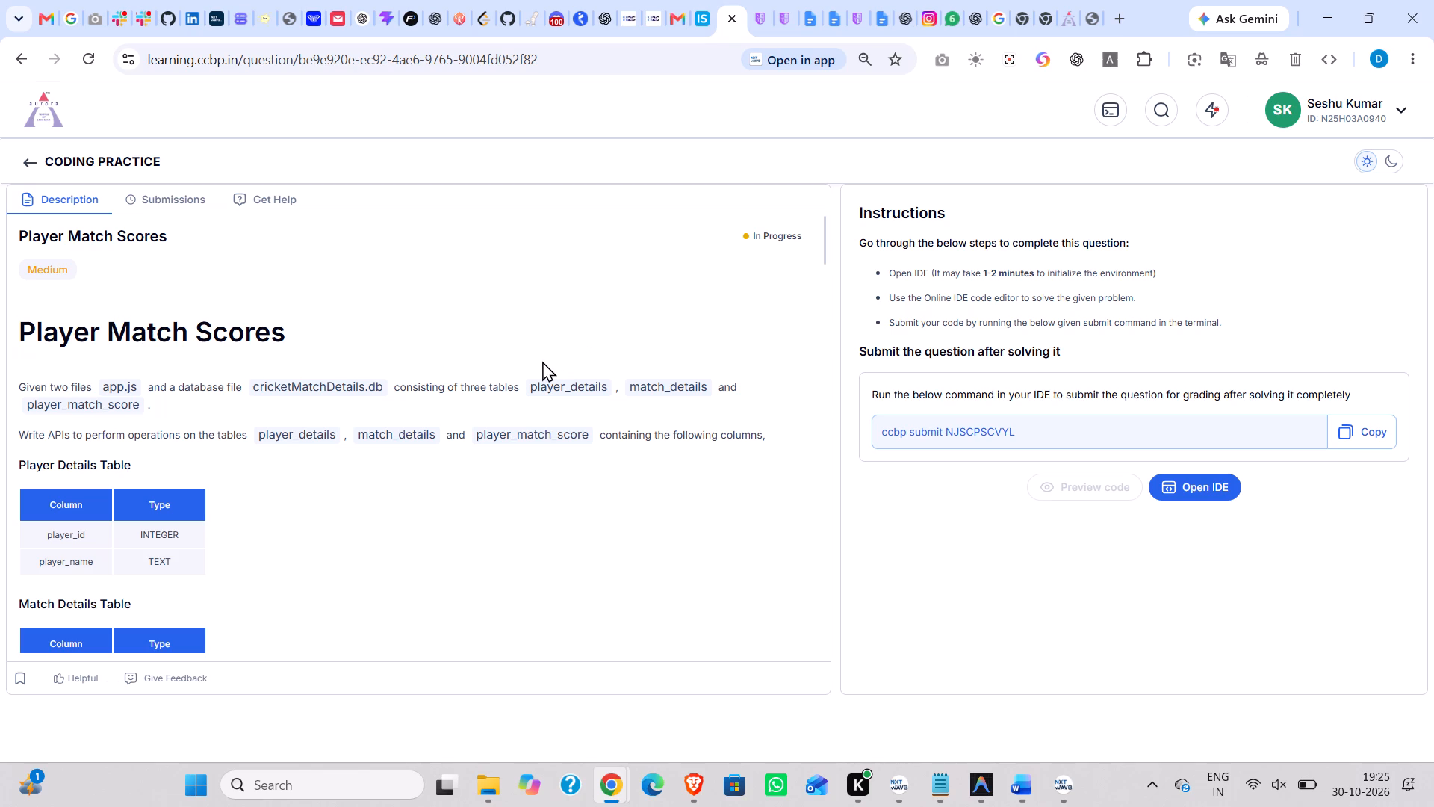
Read the Player Match Scores description, including its table definitions, API requirements and export instructions.
scroll(542, 361, "down", 6)
scroll(567, 491, "up", 5)
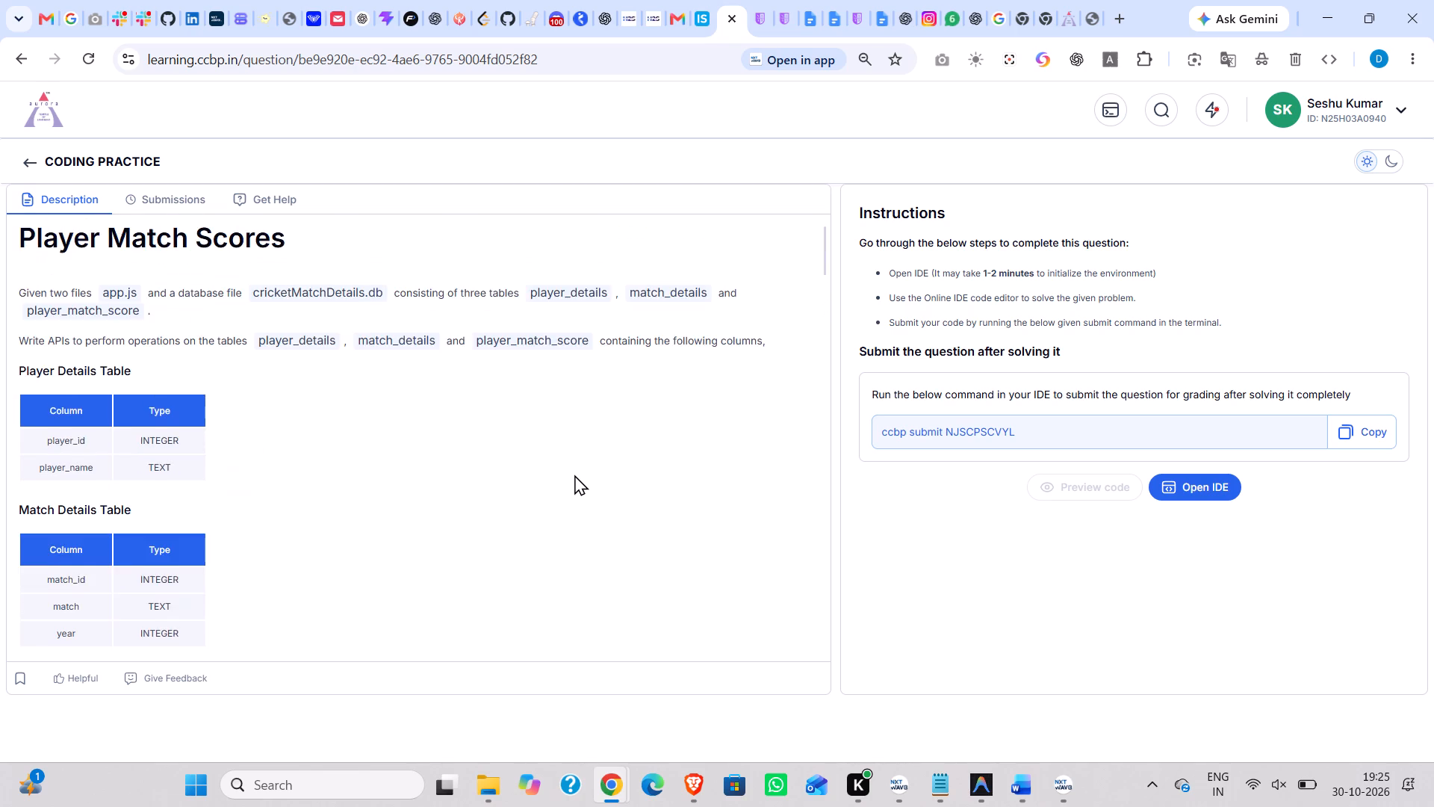
scroll(575, 475, "down", 9)
scroll(574, 451, "up", 10)
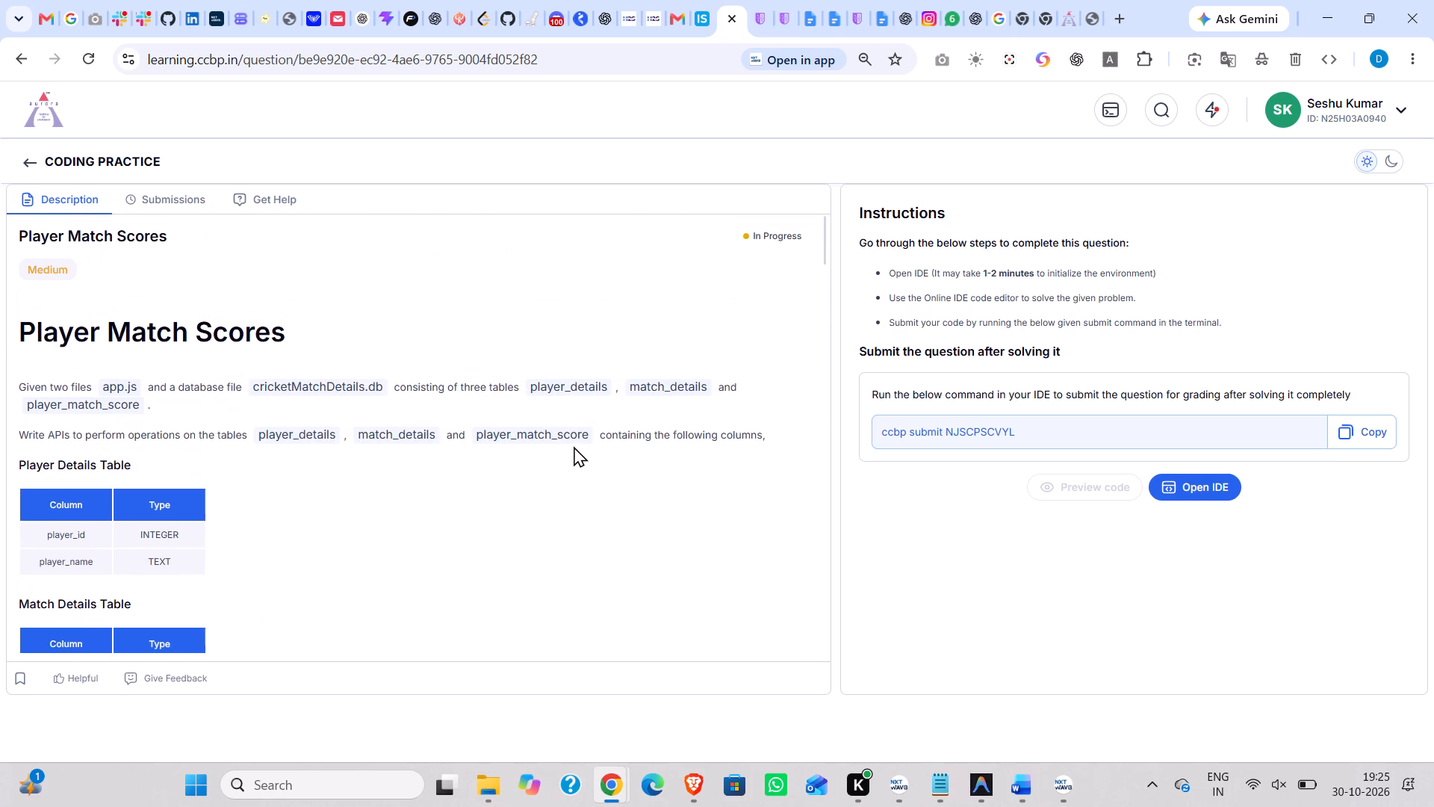
scroll(575, 442, "up", 4)
scroll(532, 457, "down", 17)
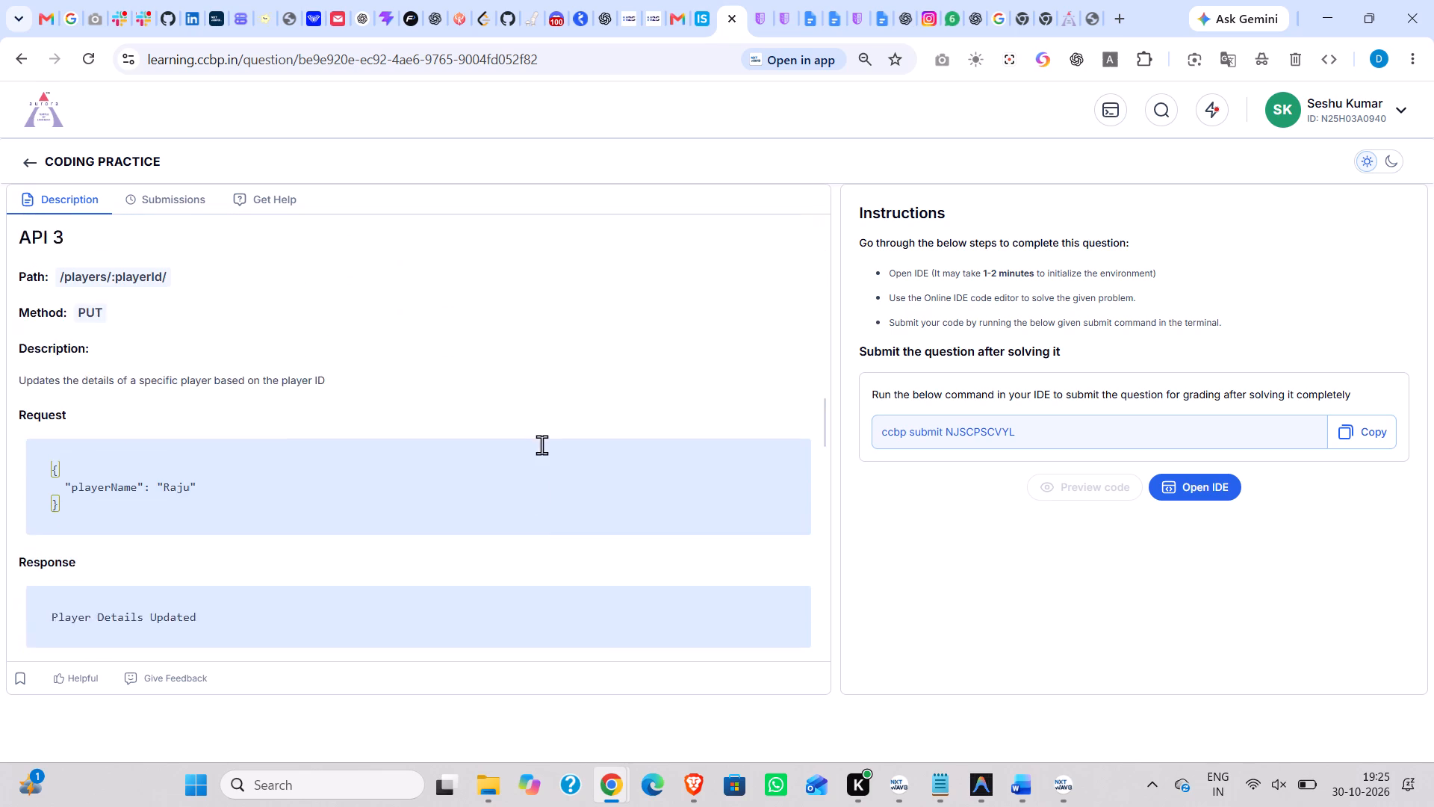
scroll(541, 445, "down", 18)
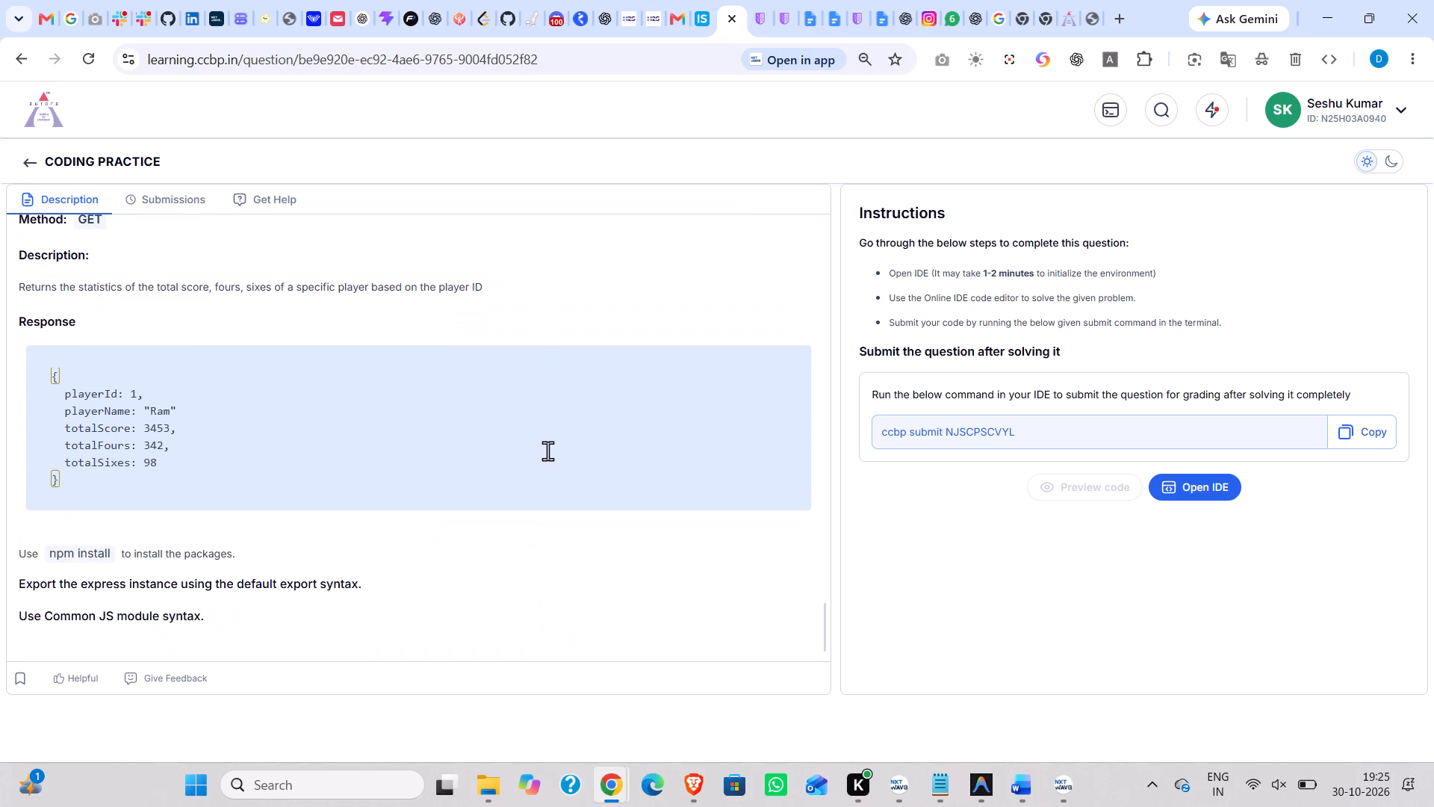
scroll(549, 450, "up", 5)
scroll(551, 450, "up", 17)
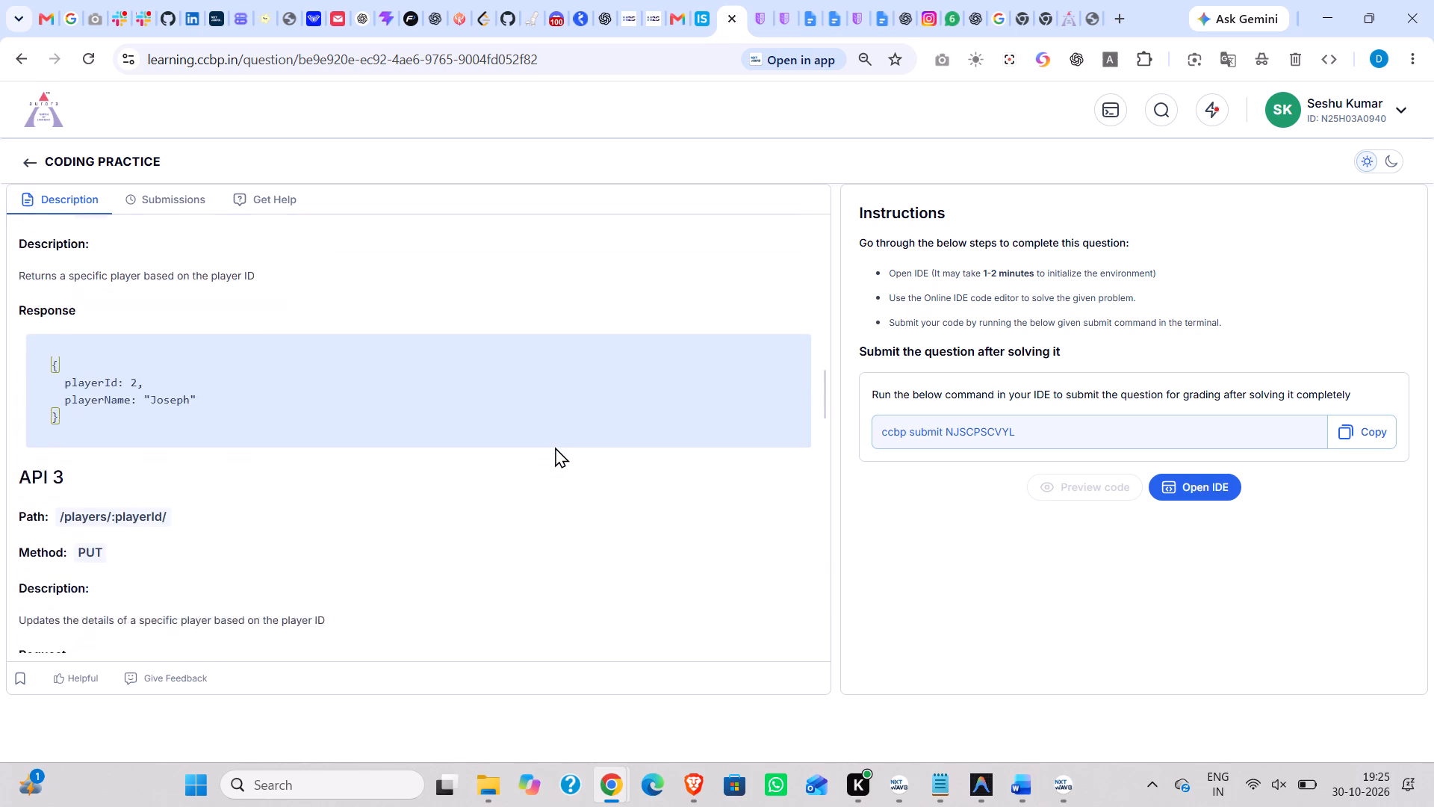
scroll(555, 447, "up", 15)
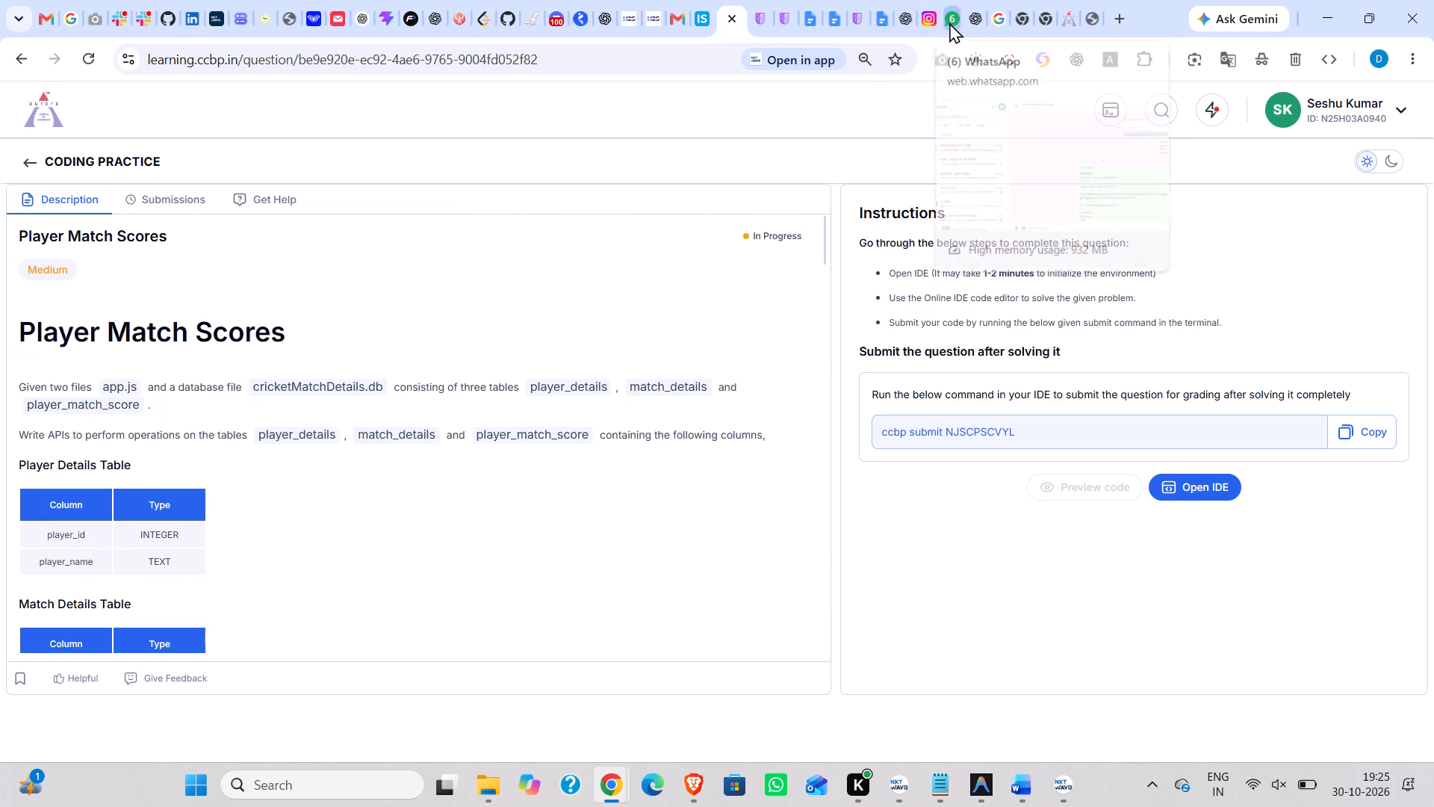
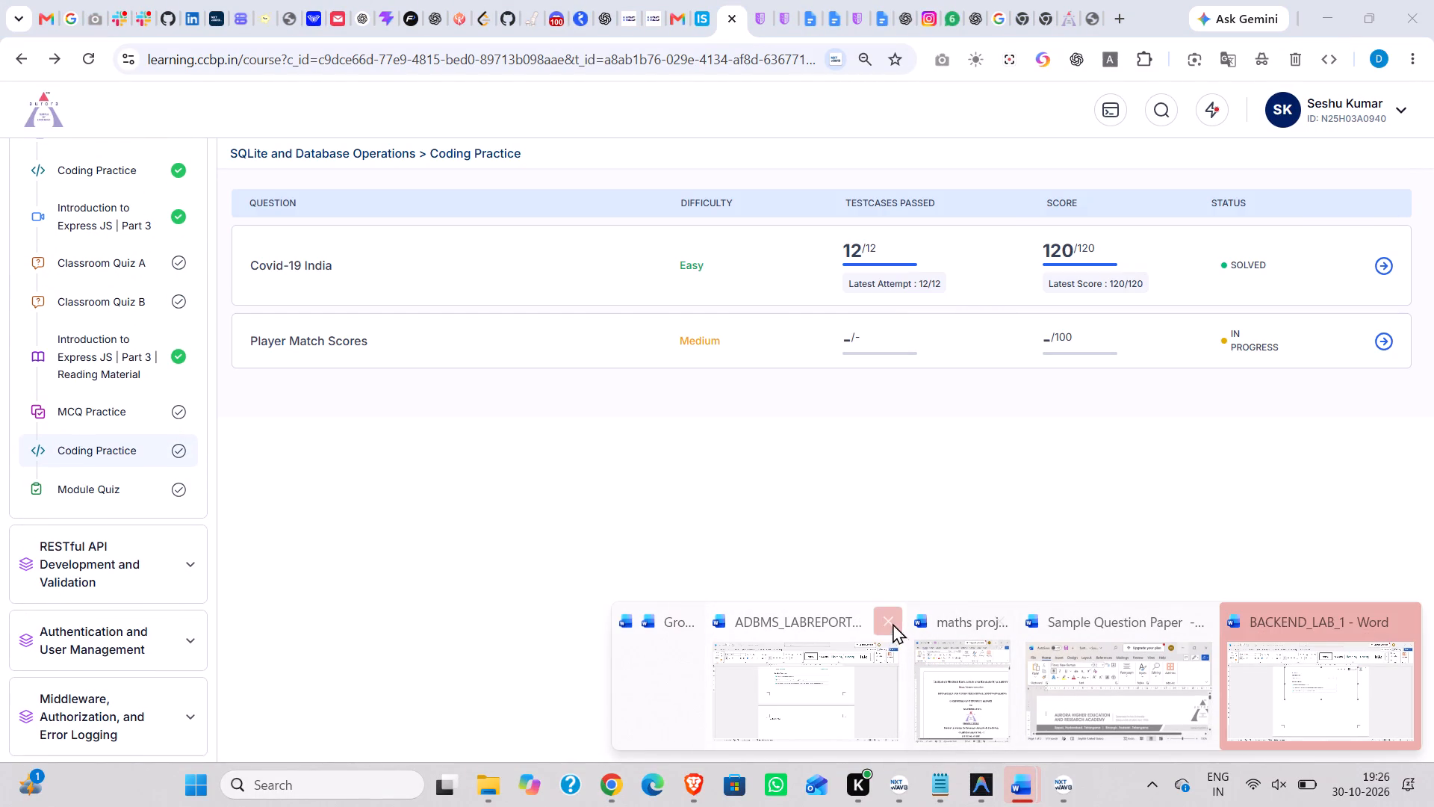
Close all the open Word documents, saving the changes to ADBMS_LABREPORT_5 in the ADBMS word folder.
left_click(893, 623)
left_click(999, 628)
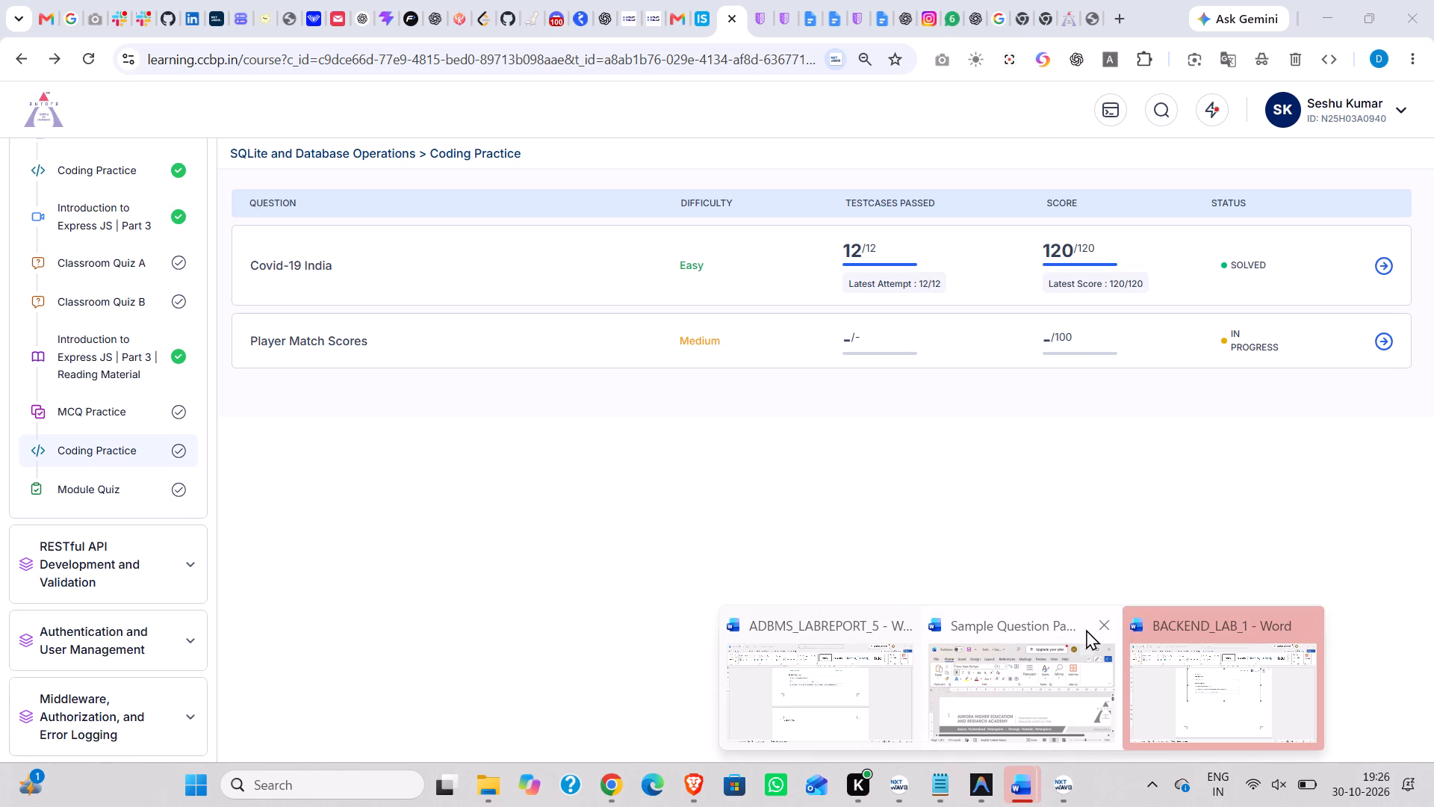
left_click(1099, 628)
left_click(1202, 625)
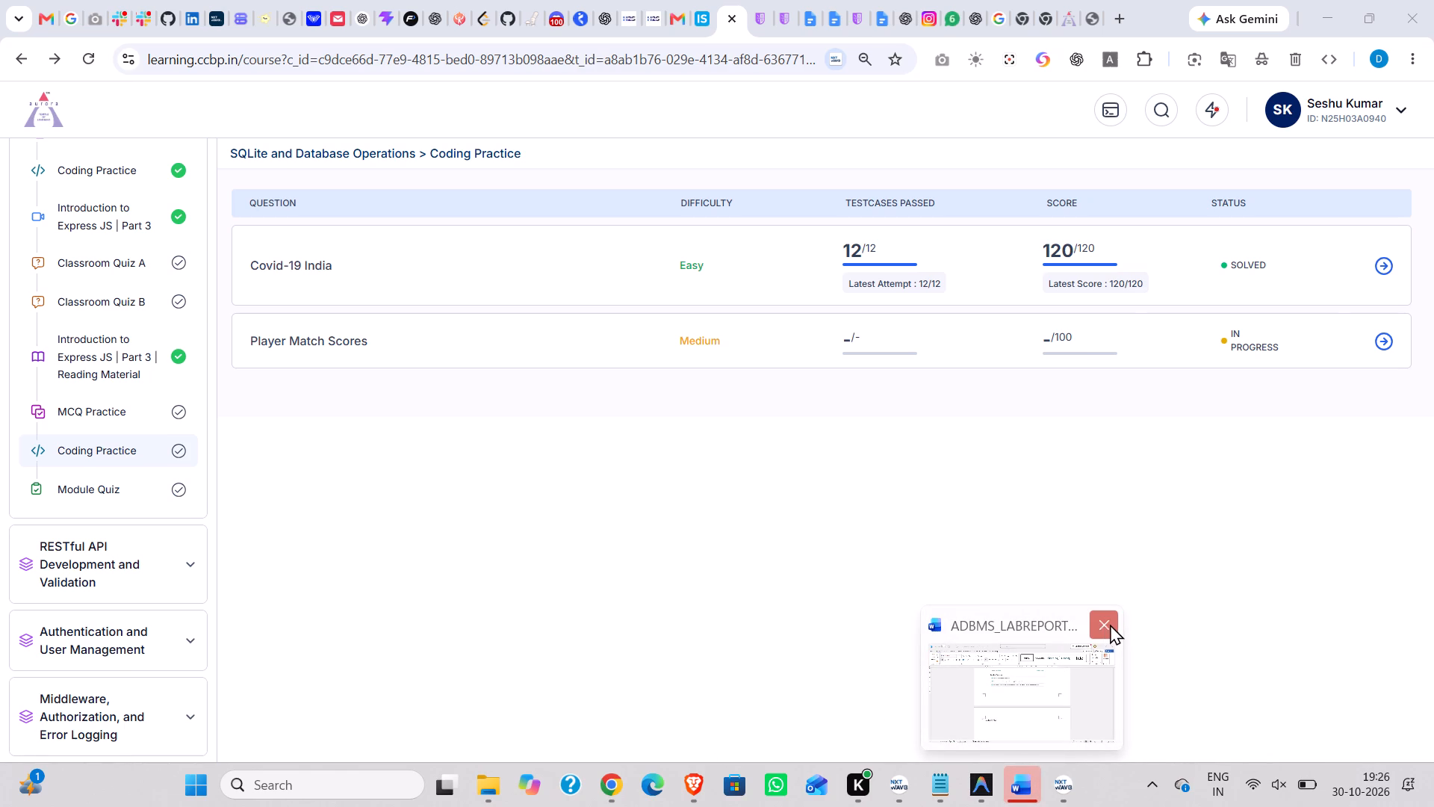
left_click(1102, 624)
left_click(1204, 617)
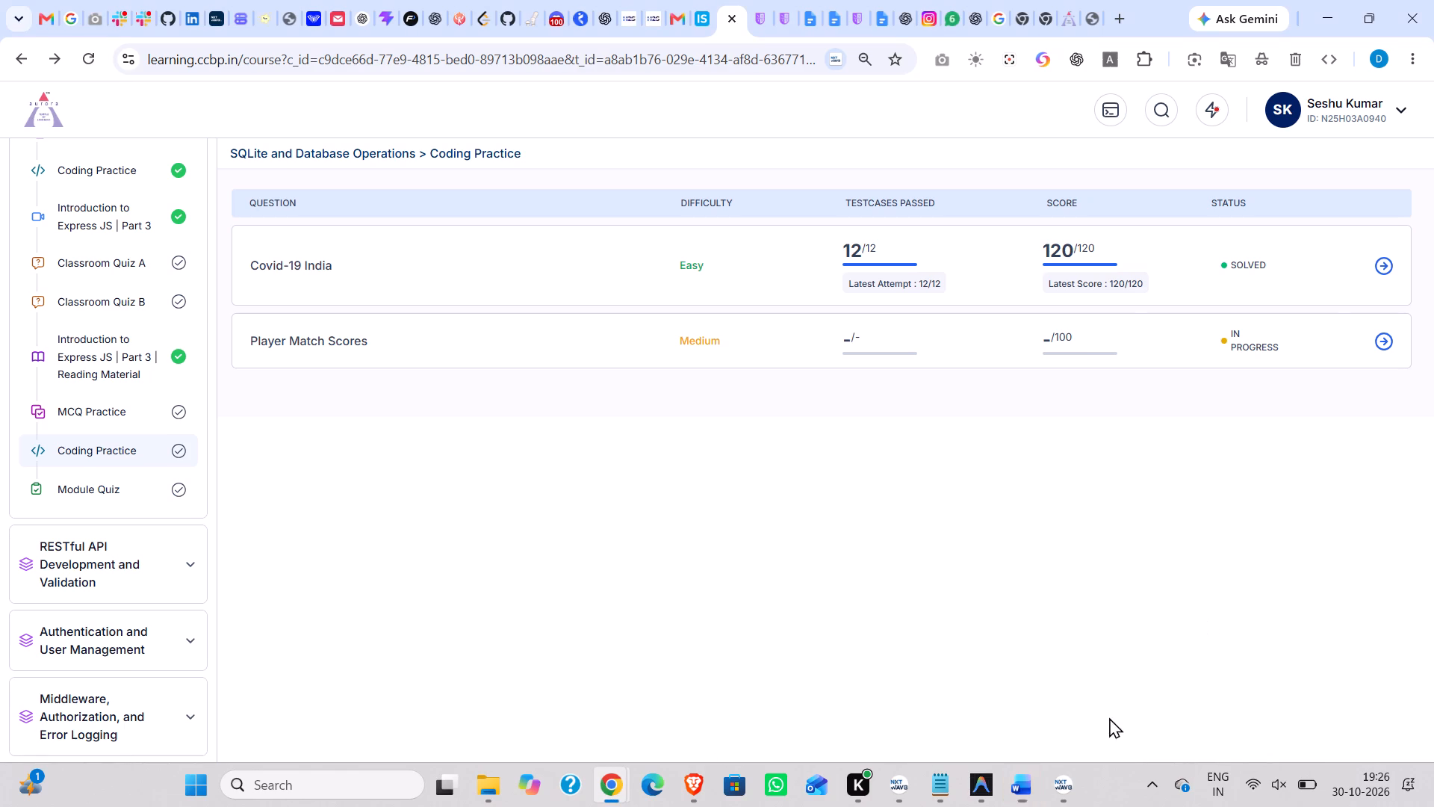
left_click(1036, 727)
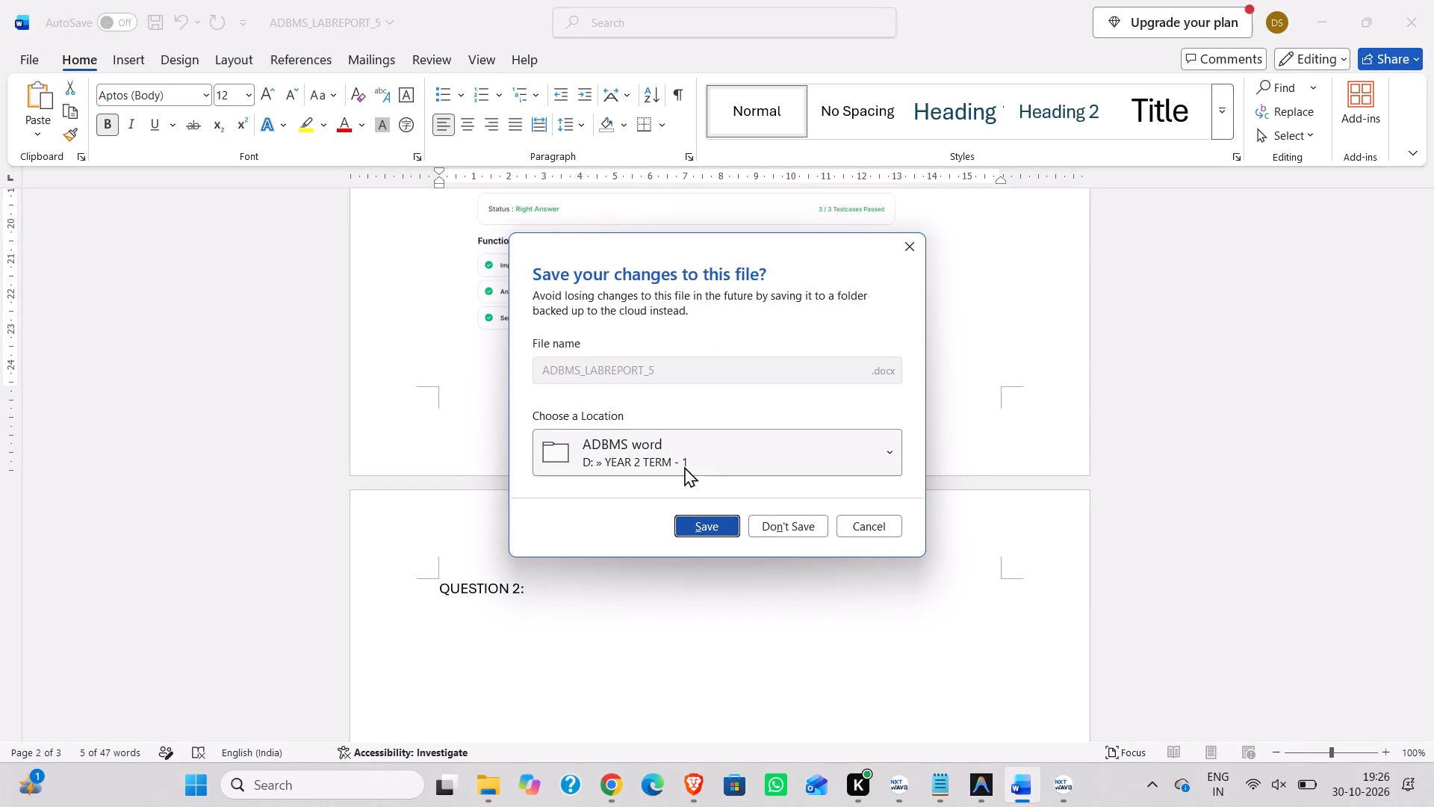
left_click(701, 533)
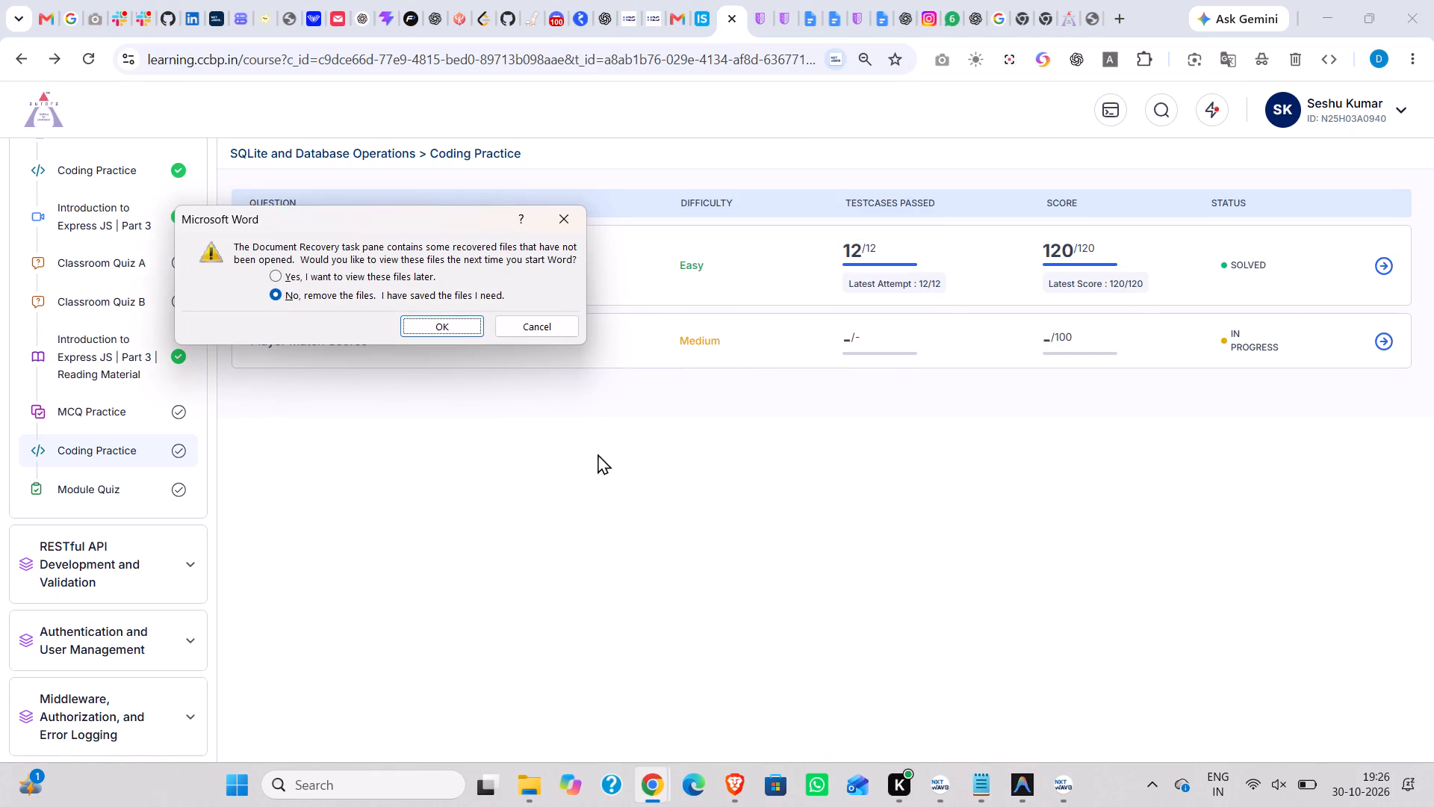
Choose to keep Word's unopened recovered files for viewing later.
left_click(363, 277)
left_click(427, 327)
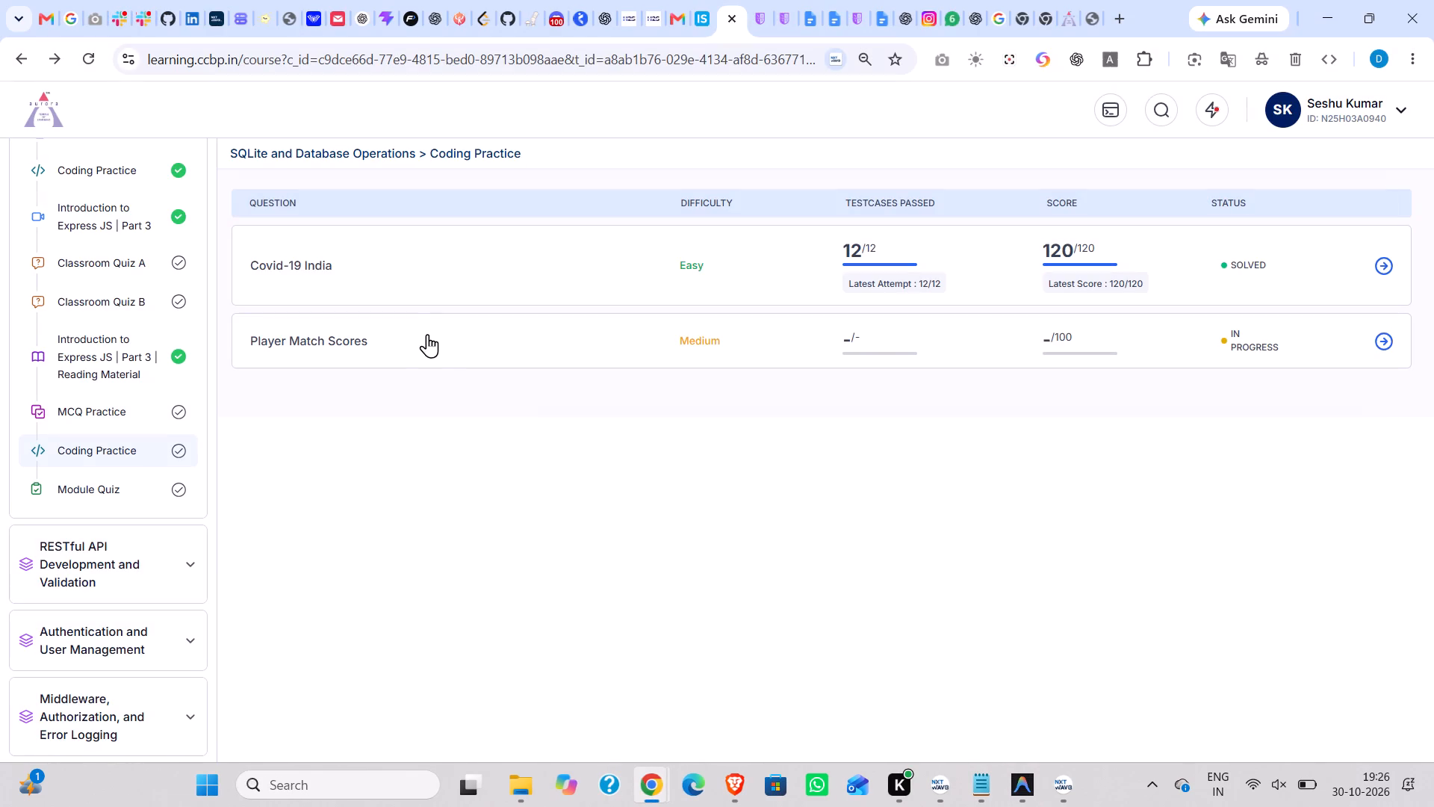
Open the first question of the Coding Practice between Introduction to Express JS Part 2 and Part 3 in SQLite and Database Operations.
scroll(155, 365, "up", 5)
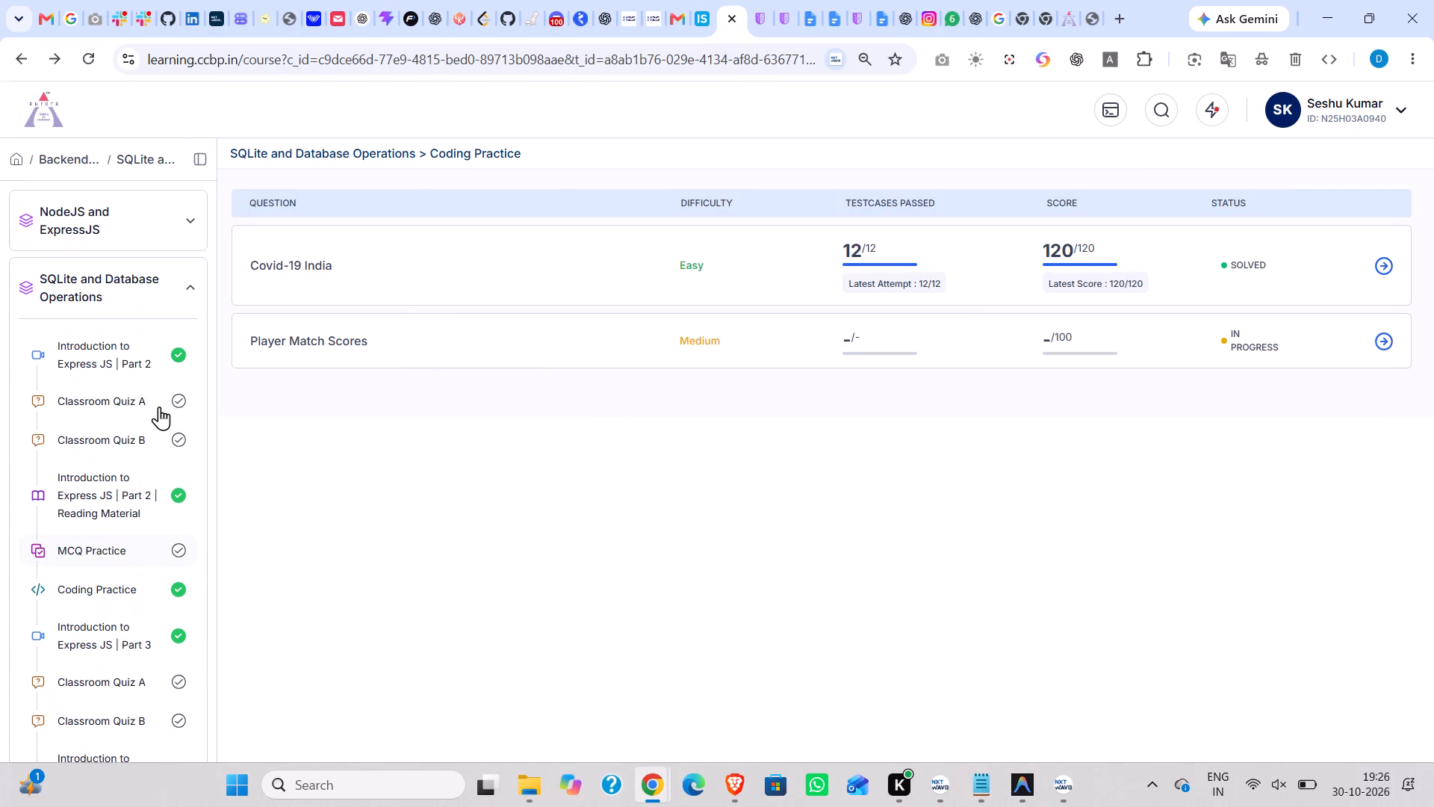
left_click(152, 299)
scroll(148, 275, "down", 1)
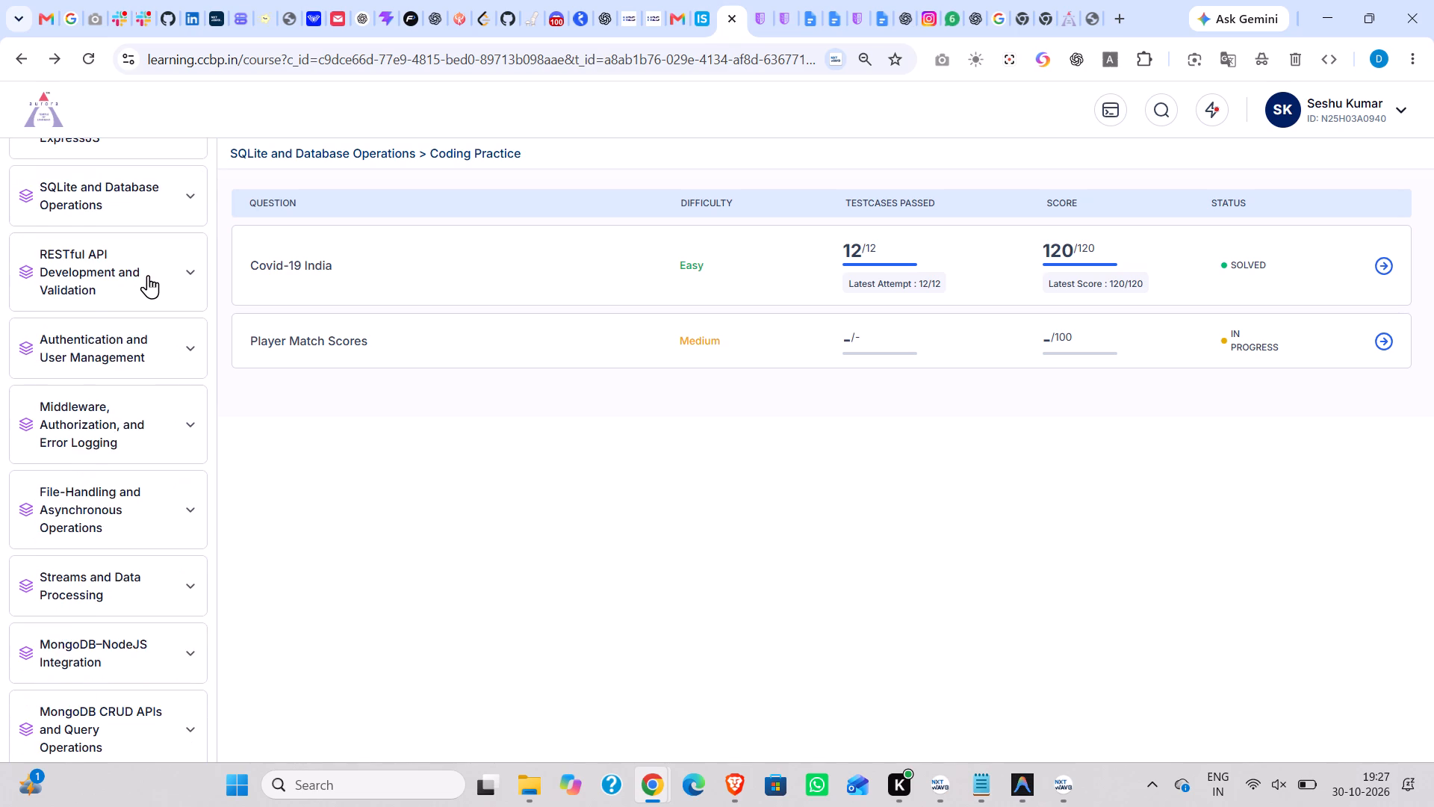
scroll(148, 275, "down", 1)
scroll(173, 376, "up", 1)
left_click(202, 313)
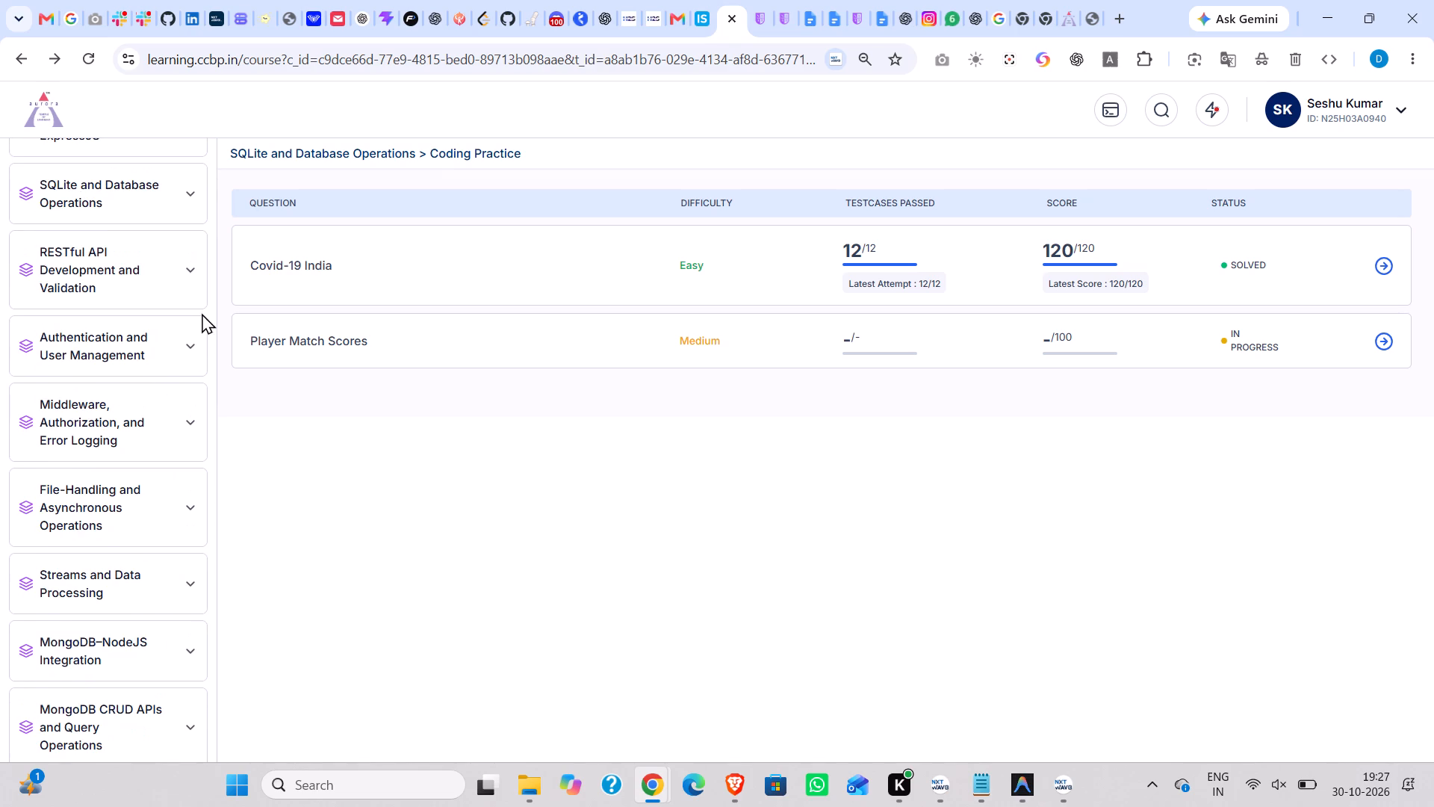
left_click(197, 303)
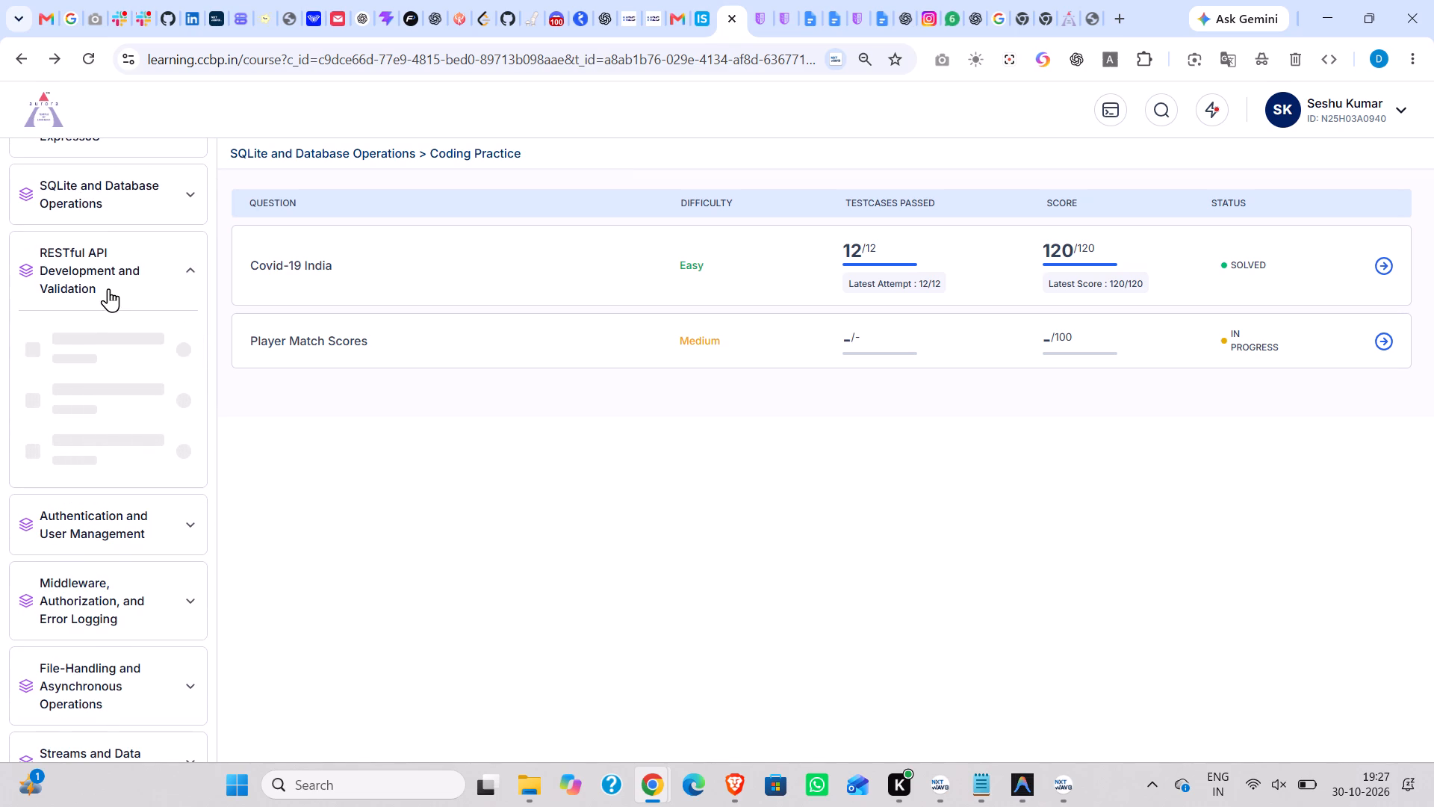
scroll(122, 315, "up", 3)
left_click(196, 294)
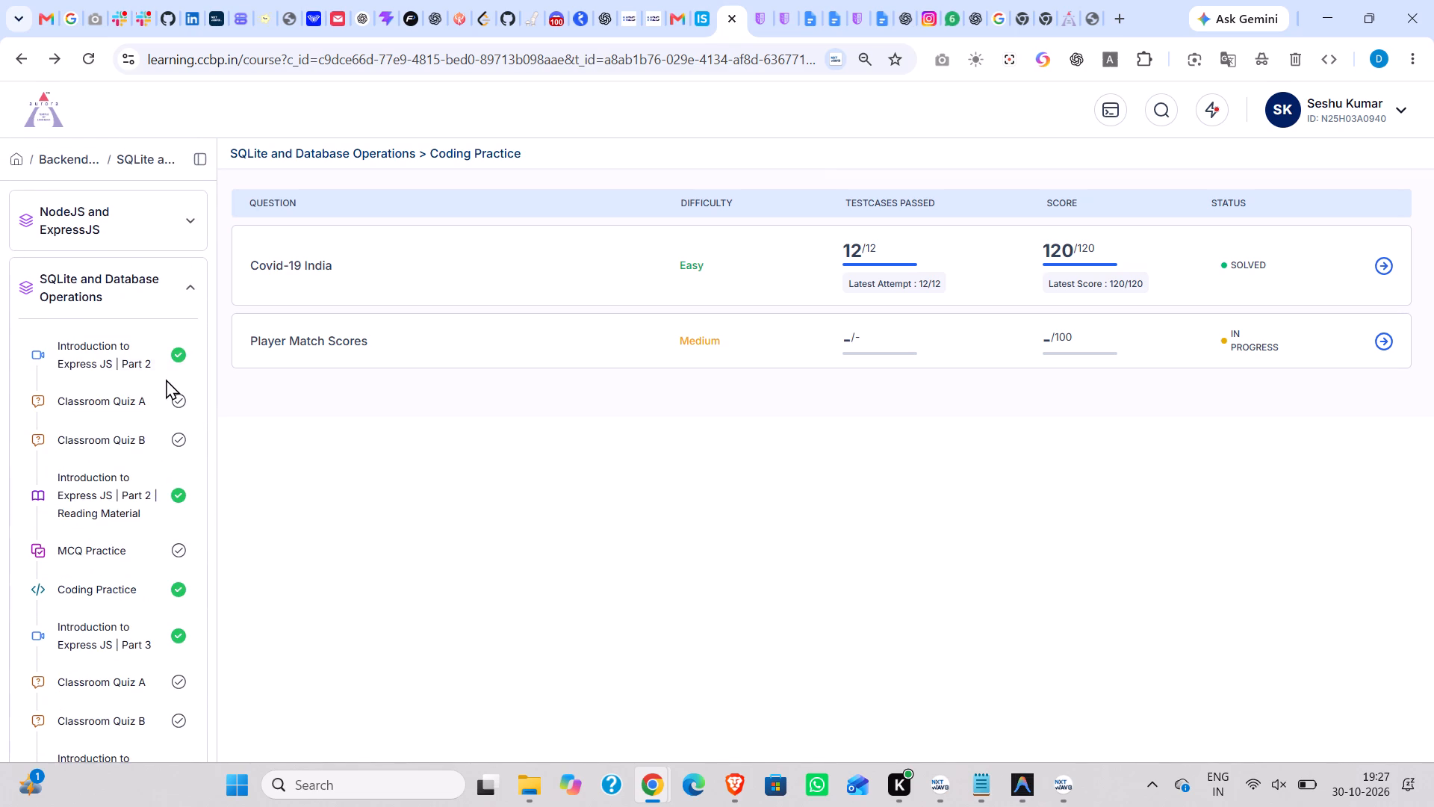
scroll(166, 379, "down", 1)
left_click(179, 505)
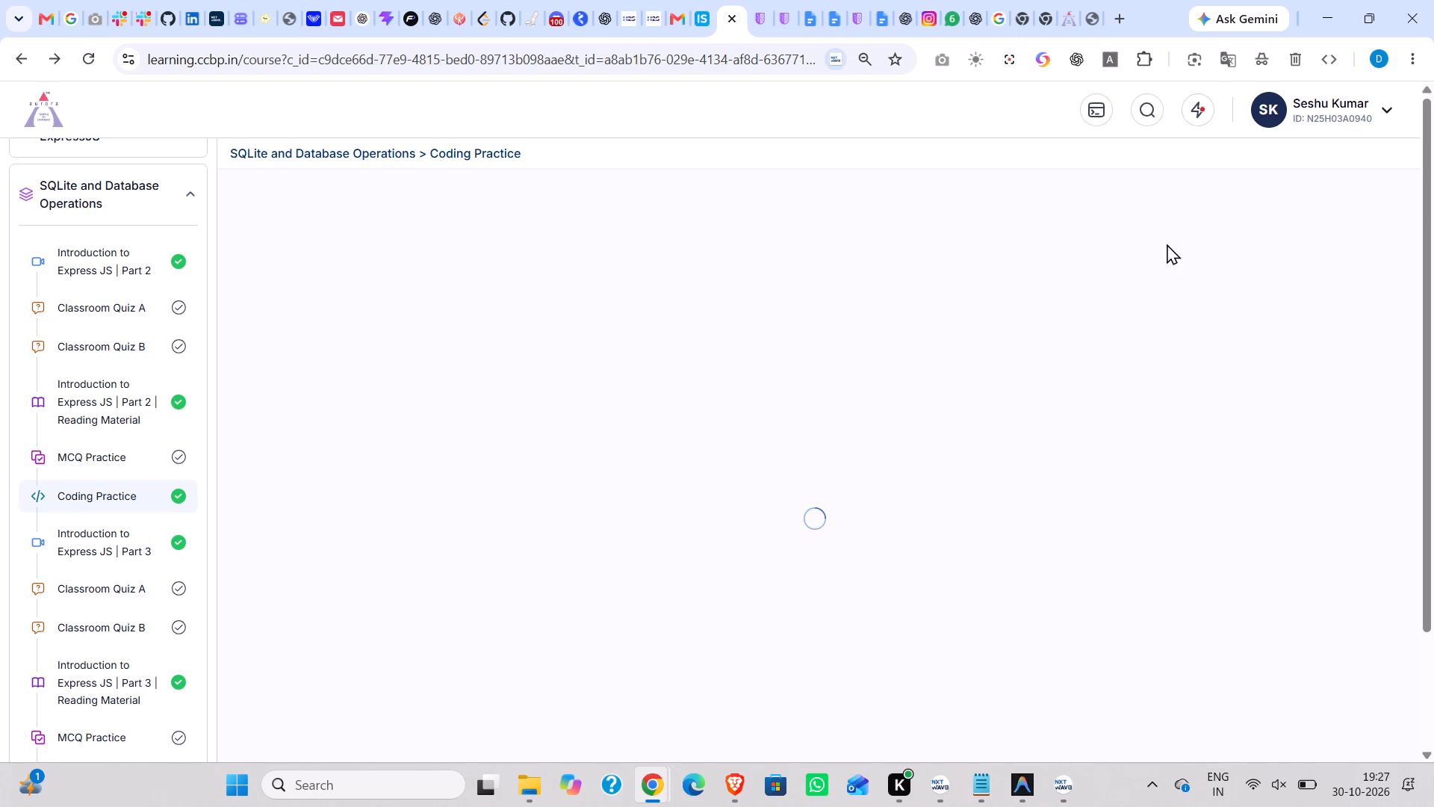
left_click(1392, 282)
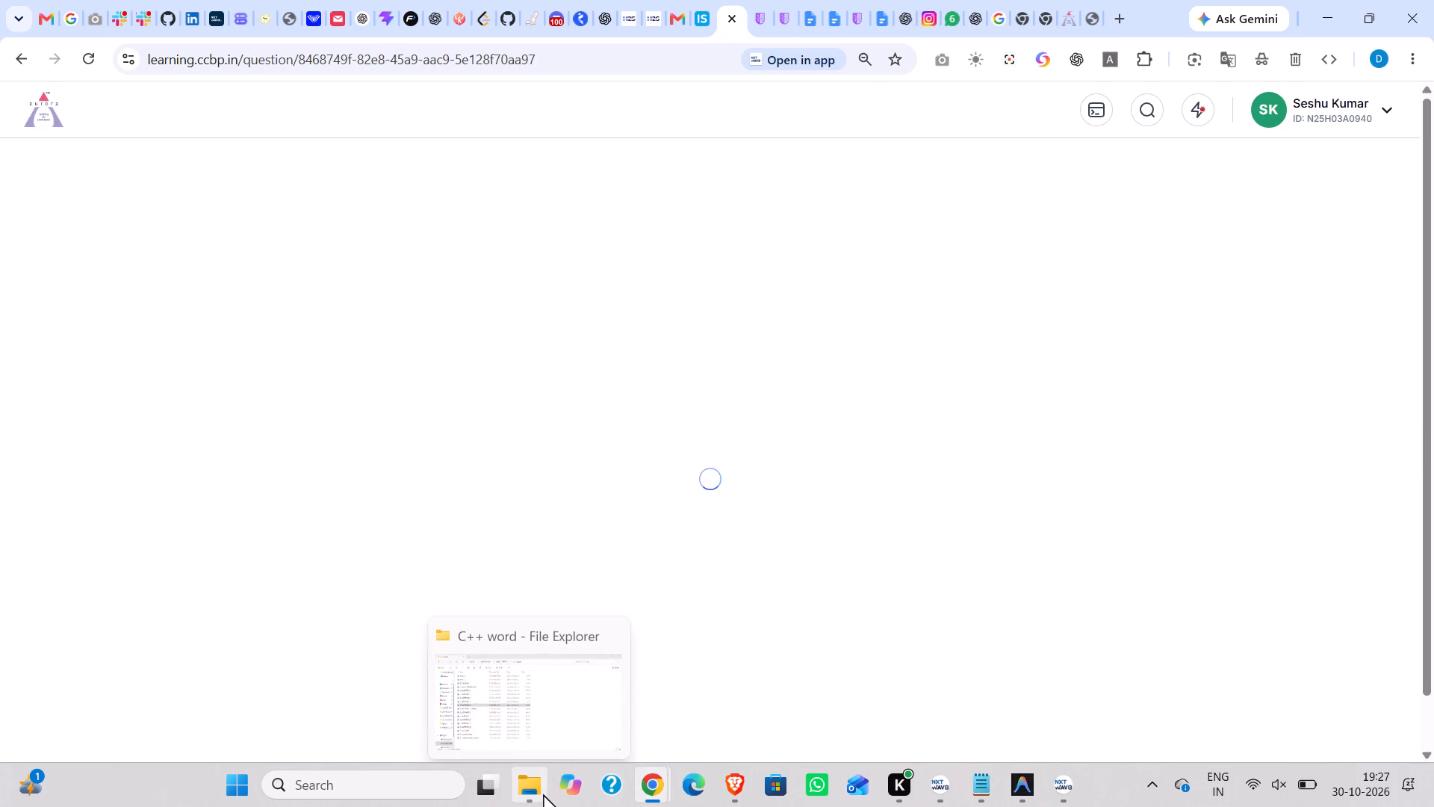
Open the BACKEND_LAB_1 document from the backend word folder on Local Disk (D:) and maximize its window.
left_click(534, 708)
left_click(91, 680)
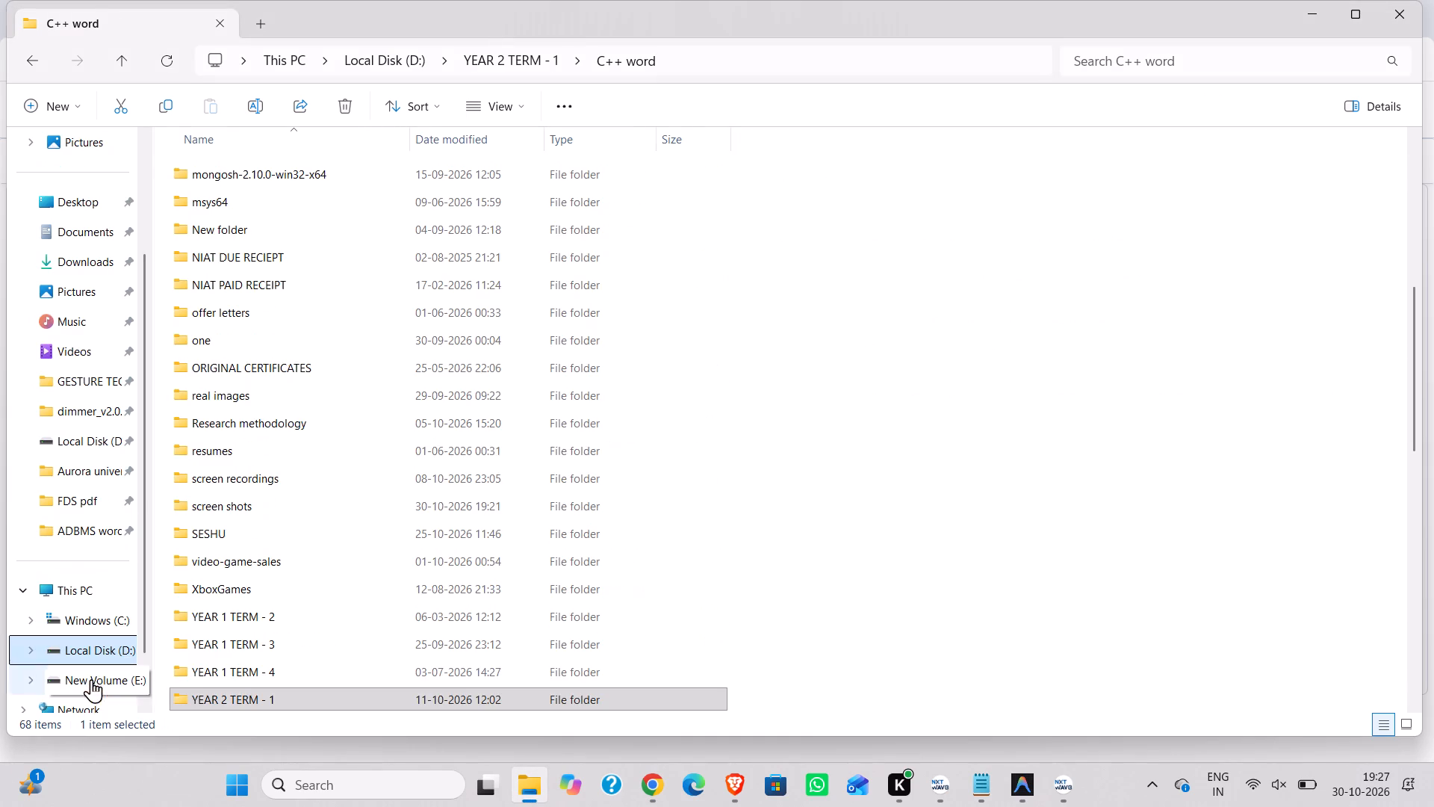
scroll(278, 548, "up", 4)
scroll(263, 350, "up", 3)
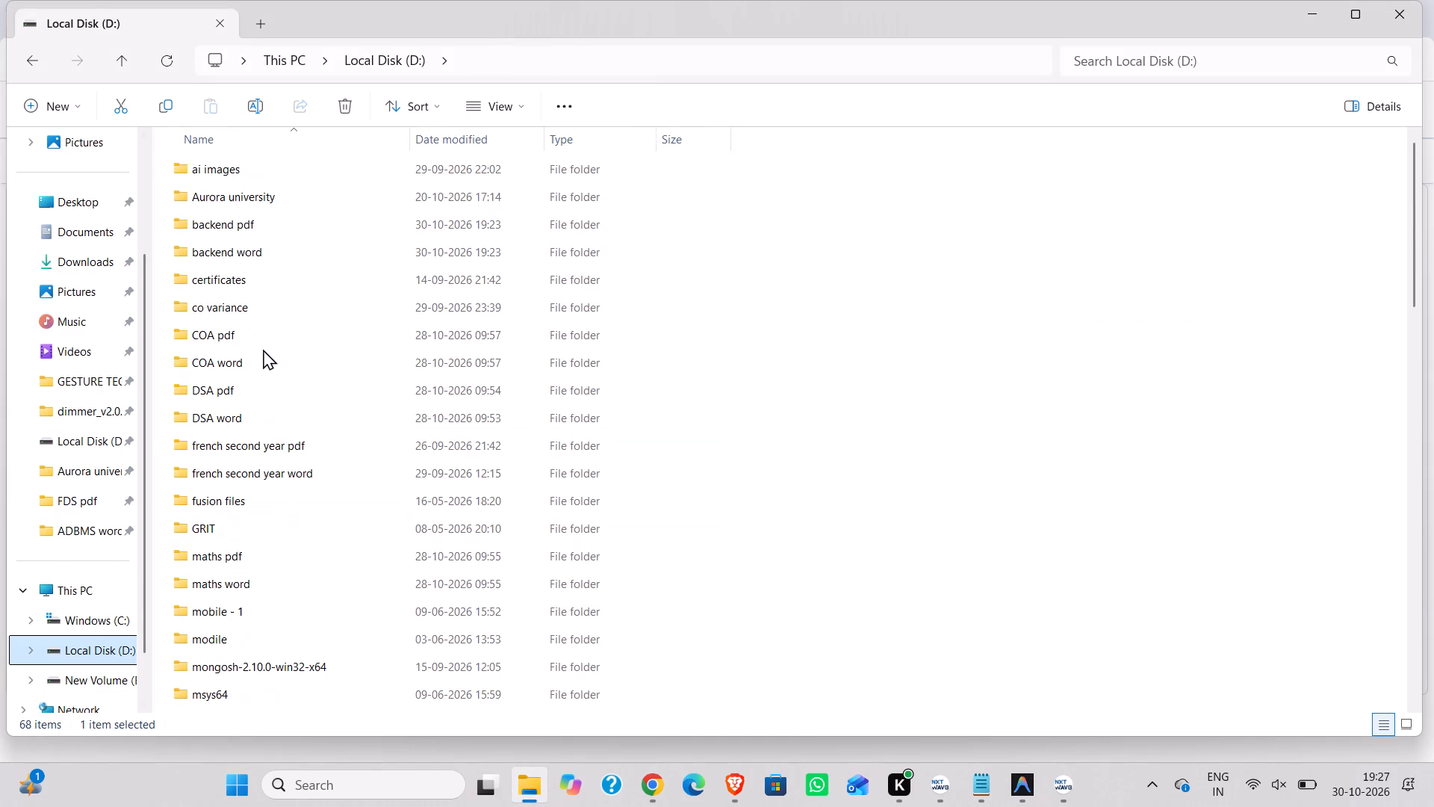
scroll(263, 349, "up", 6)
double_click(281, 244)
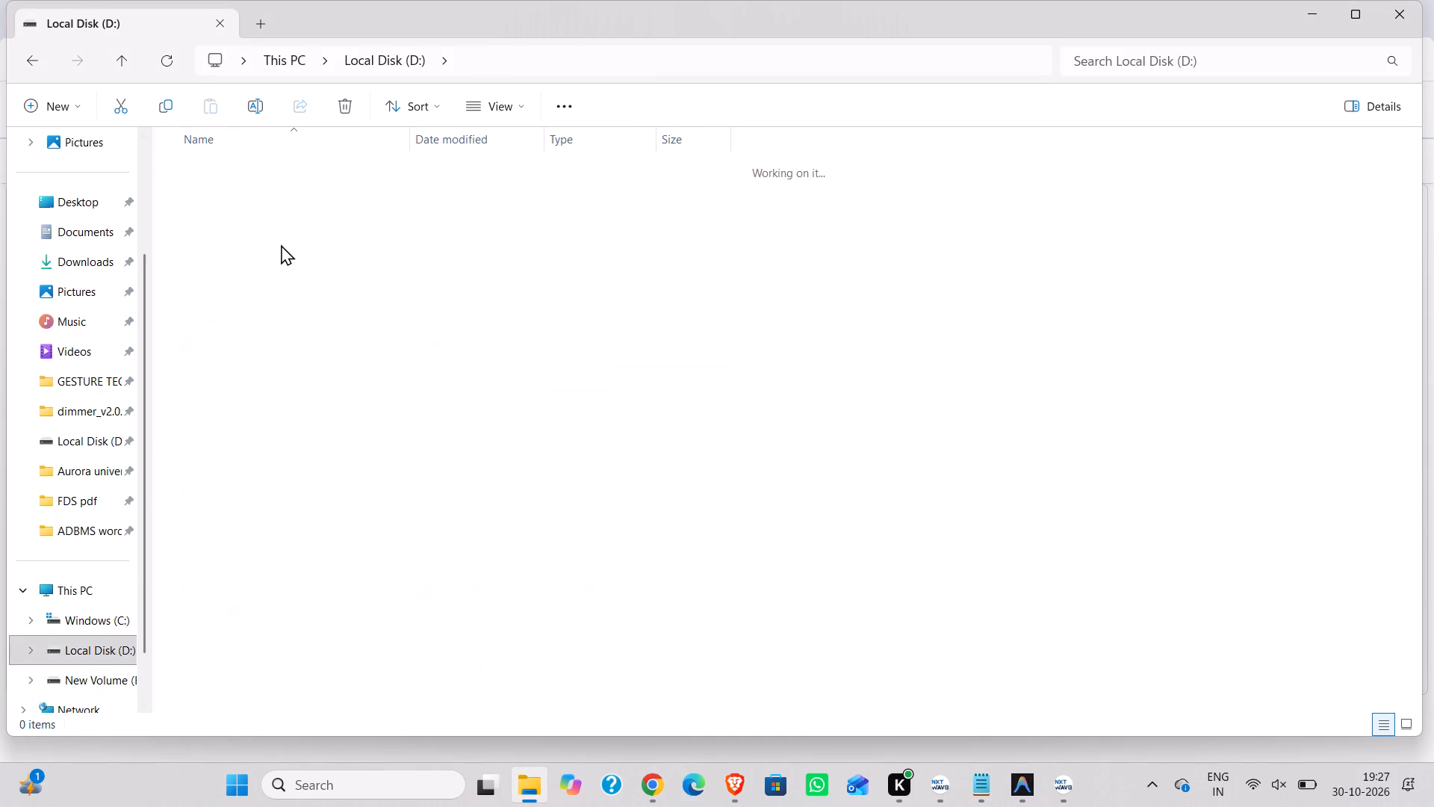
double_click(279, 172)
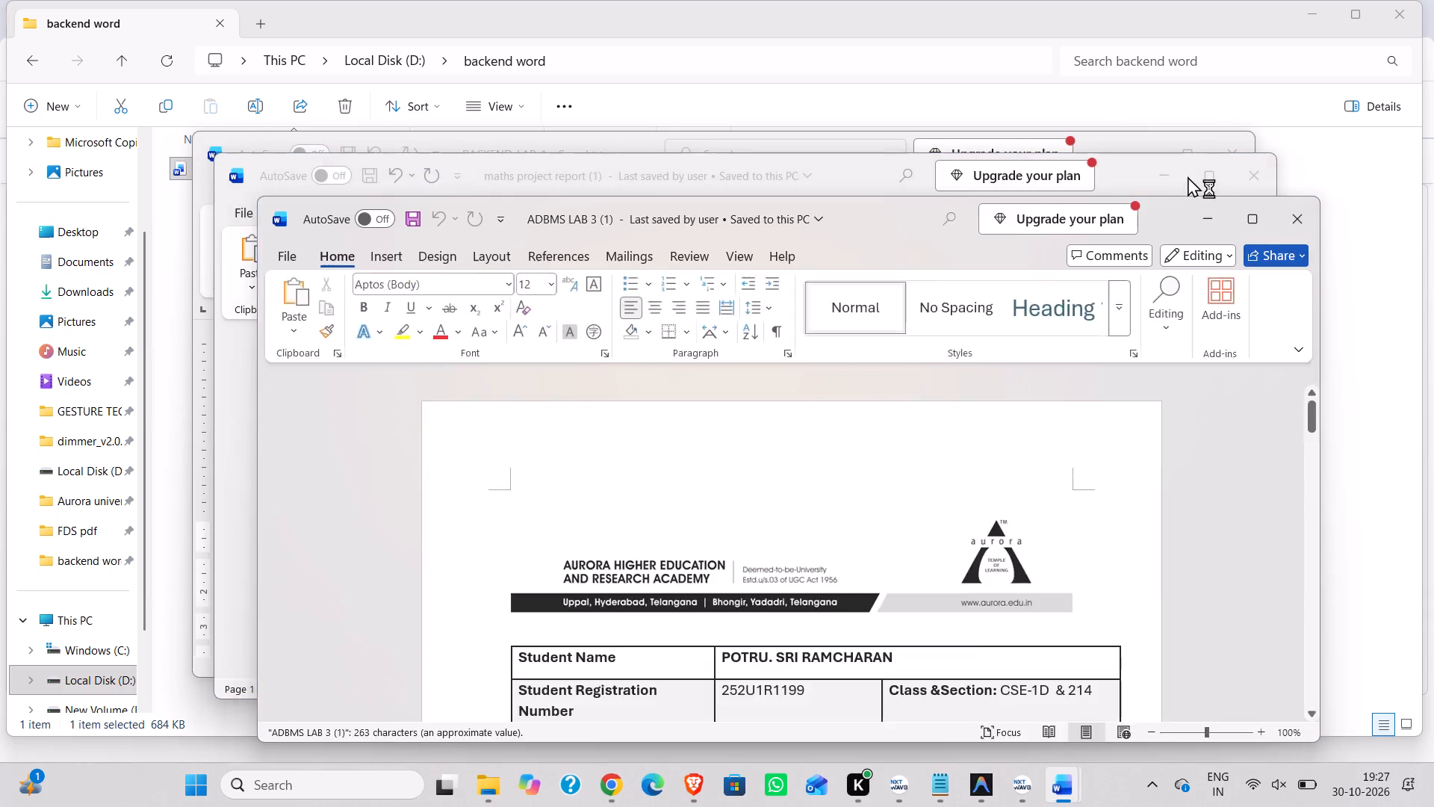
left_click(1184, 155)
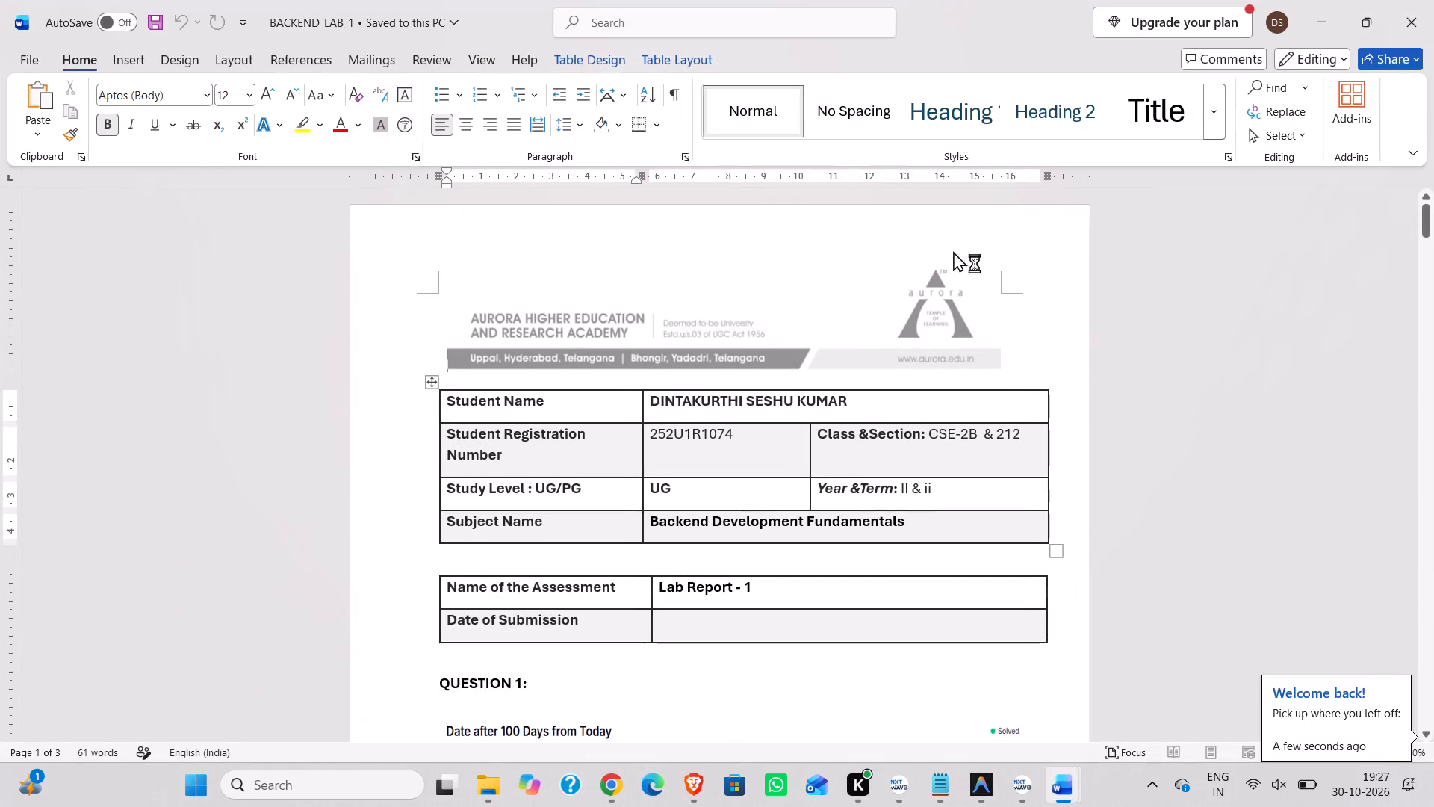
Change the Name of the Assessment in the report's table to Lab Report - 2.
scroll(643, 393, "down", 4)
left_click(789, 409)
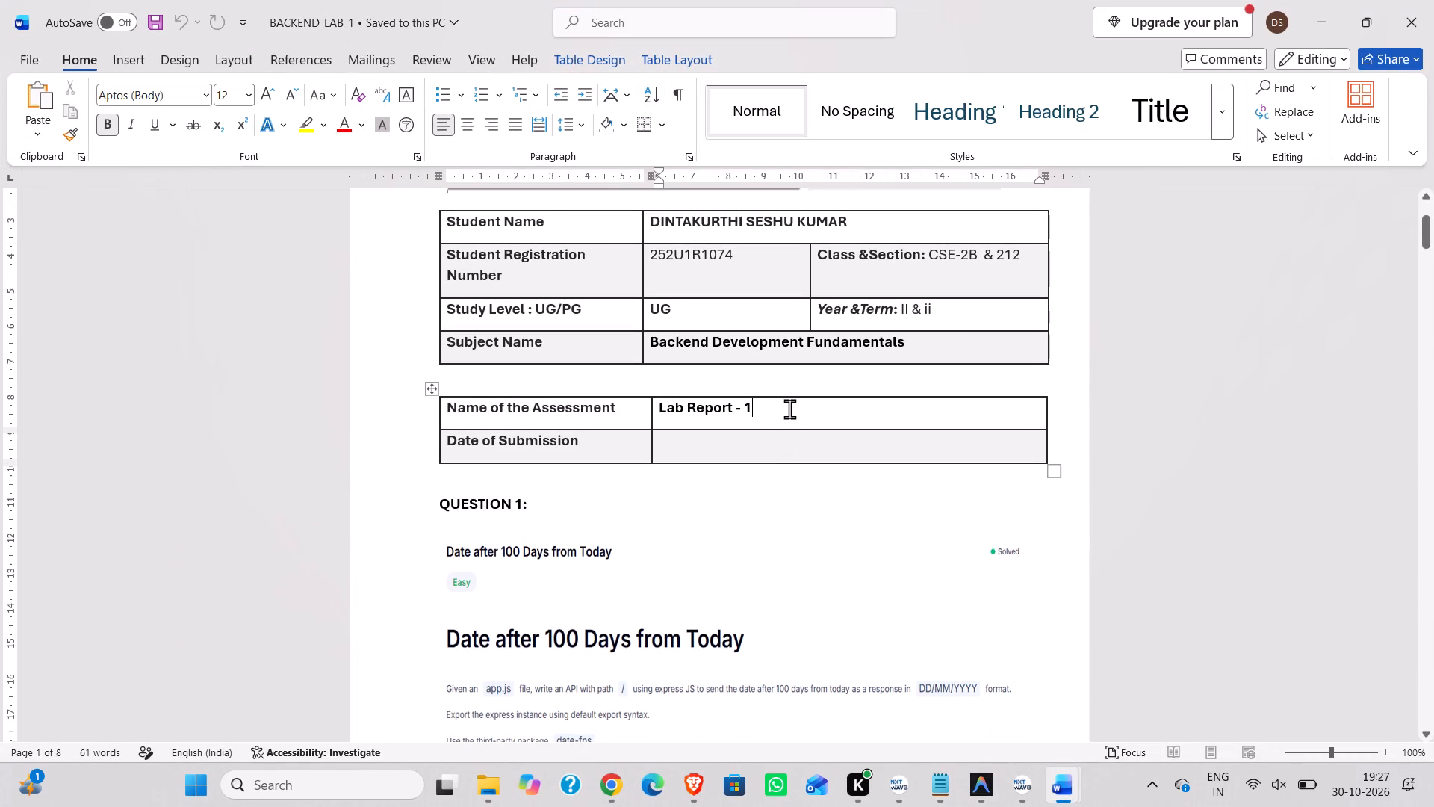
key("BackSpace")
key("2")
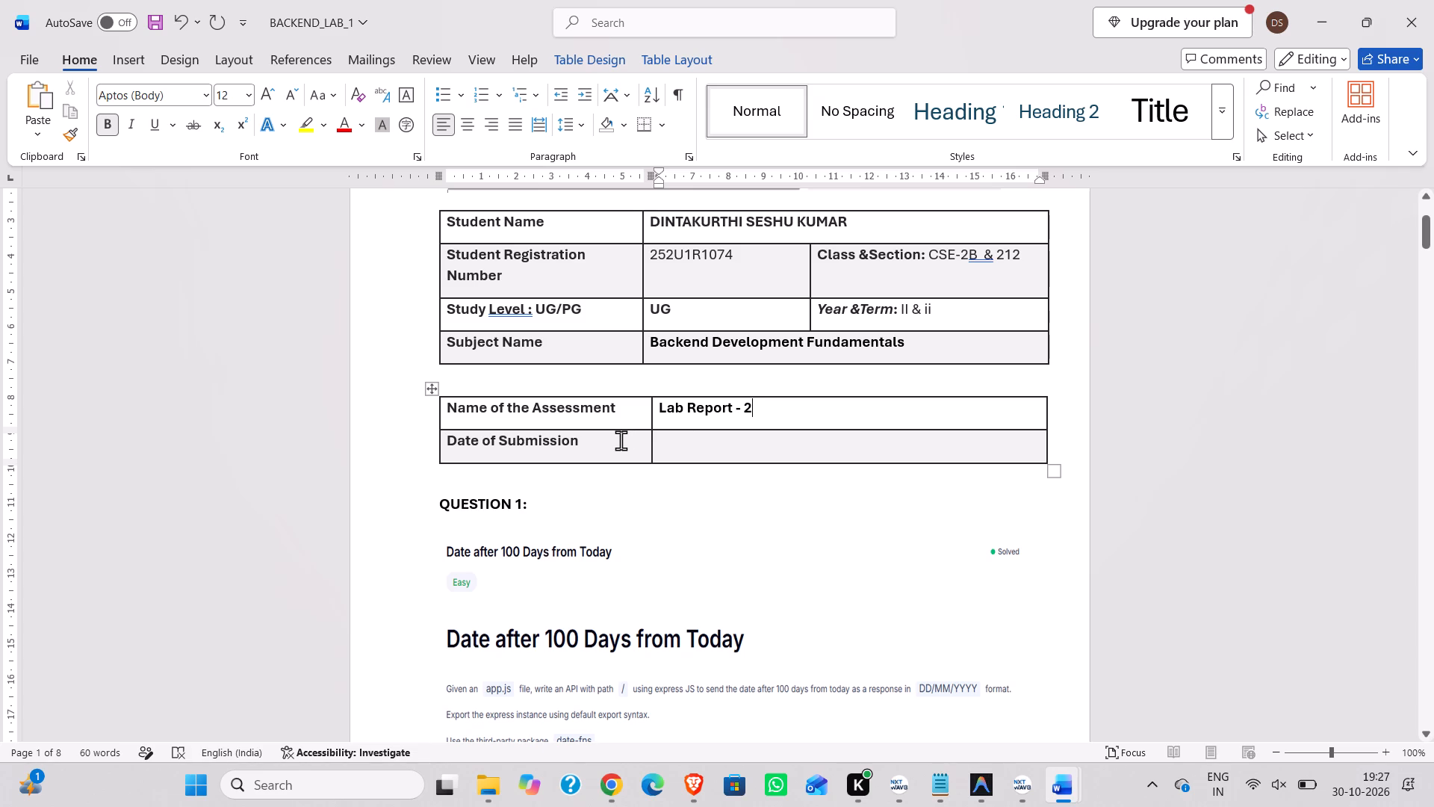
Delete everything below the assessment table, from the QUESTION 1 heading through the last test case image at the document's end.
left_click_drag(438, 504, 578, 635)
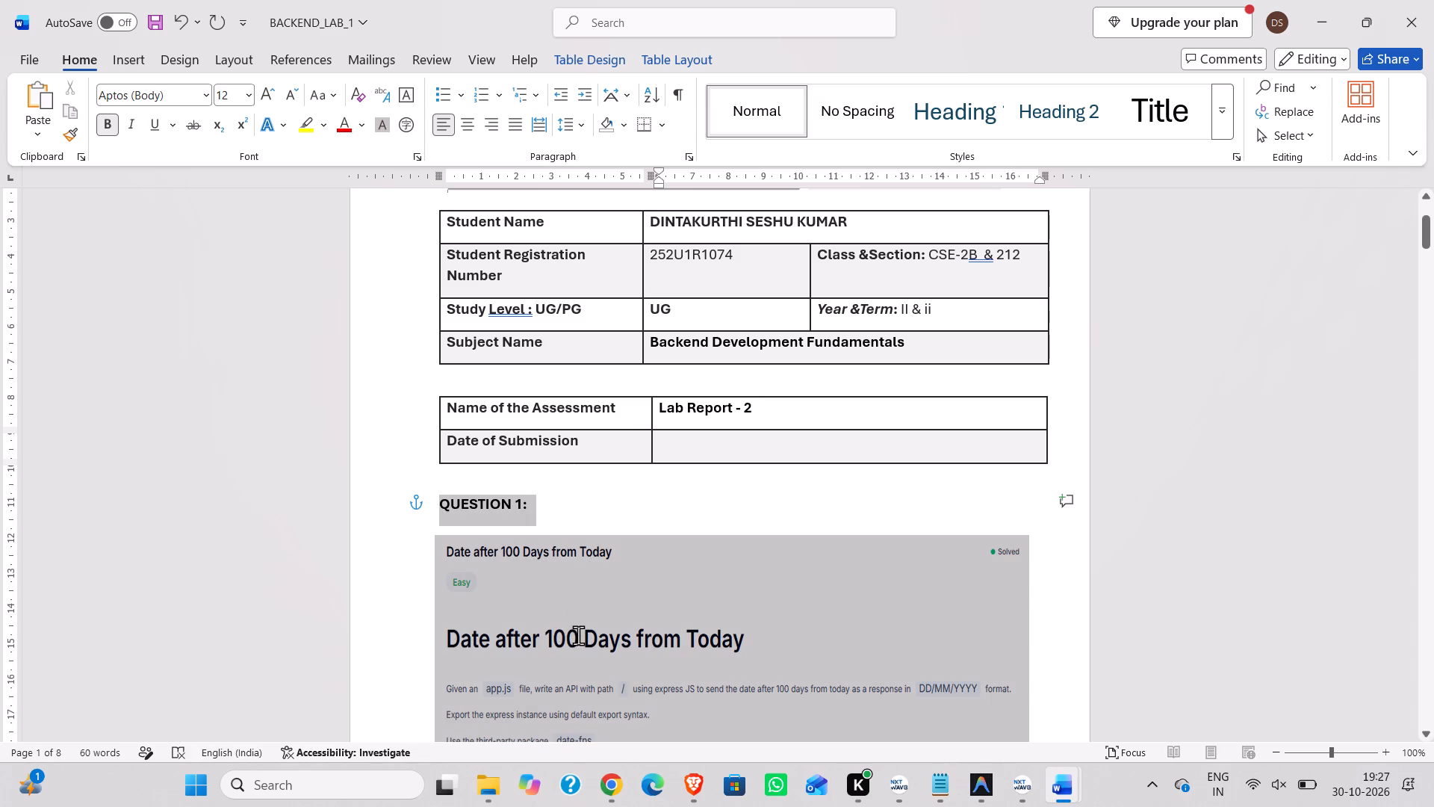
left_click_drag(578, 635, 578, 636)
left_click_drag(578, 636, 592, 646)
scroll(577, 634, "down", 20)
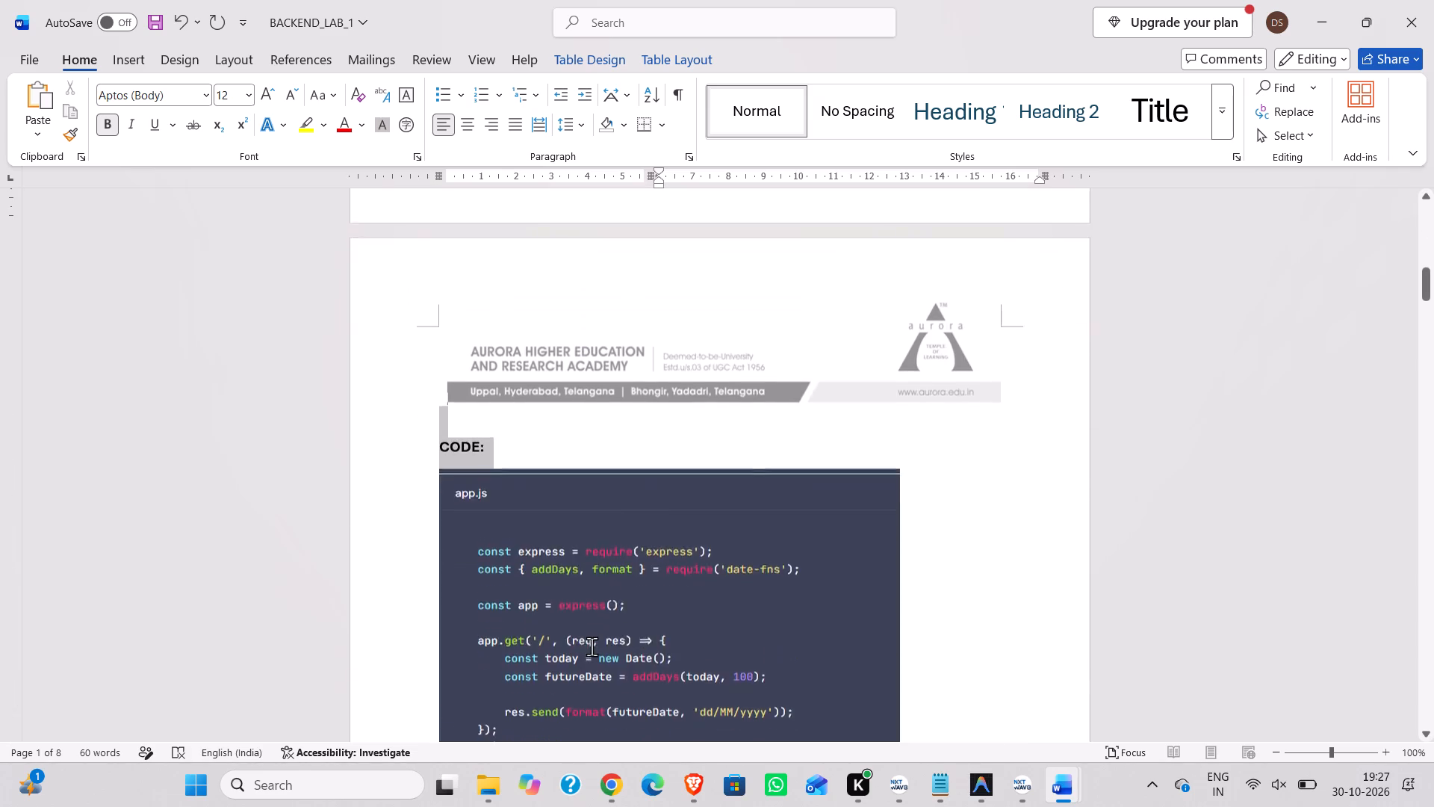
scroll(592, 646, "down", 20)
scroll(592, 646, "down", 11)
left_click_drag(592, 646, 639, 637)
scroll(639, 637, "down", 6)
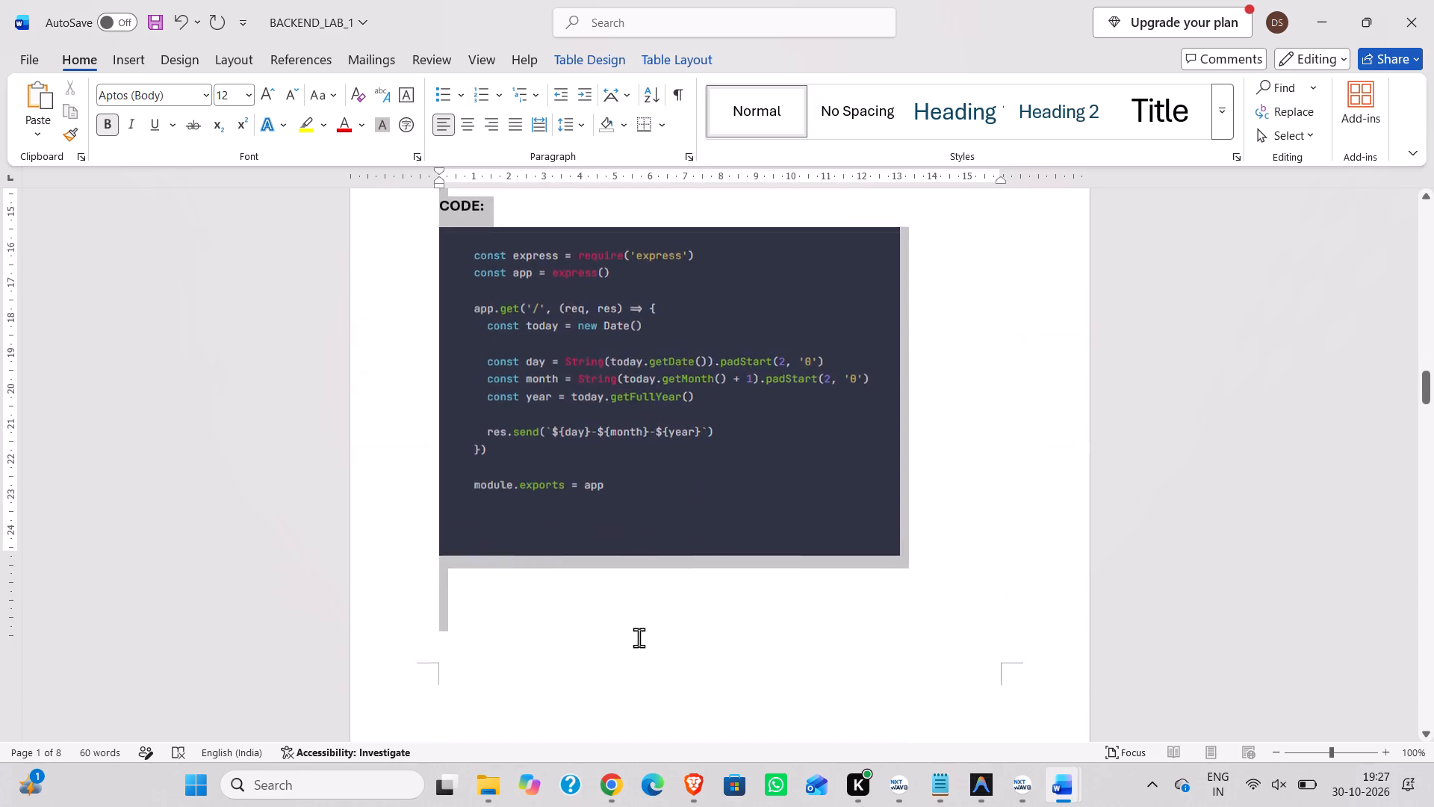
left_click_drag(639, 637, 647, 564)
scroll(639, 637, "down", 19)
scroll(645, 610, "down", 9)
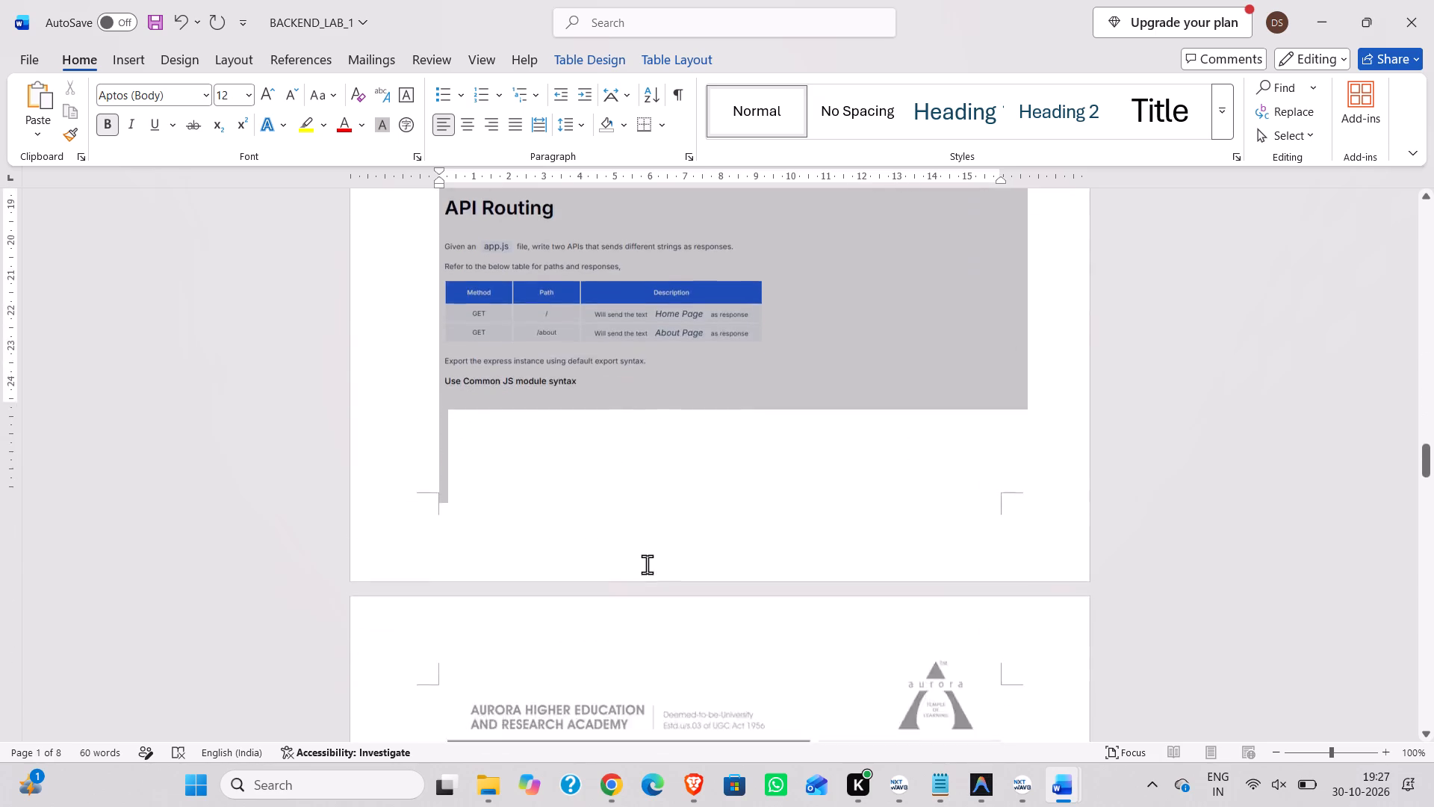
scroll(647, 564, "down", 20)
scroll(647, 564, "down", 2)
left_click_drag(647, 564, 679, 590)
scroll(670, 587, "down", 15)
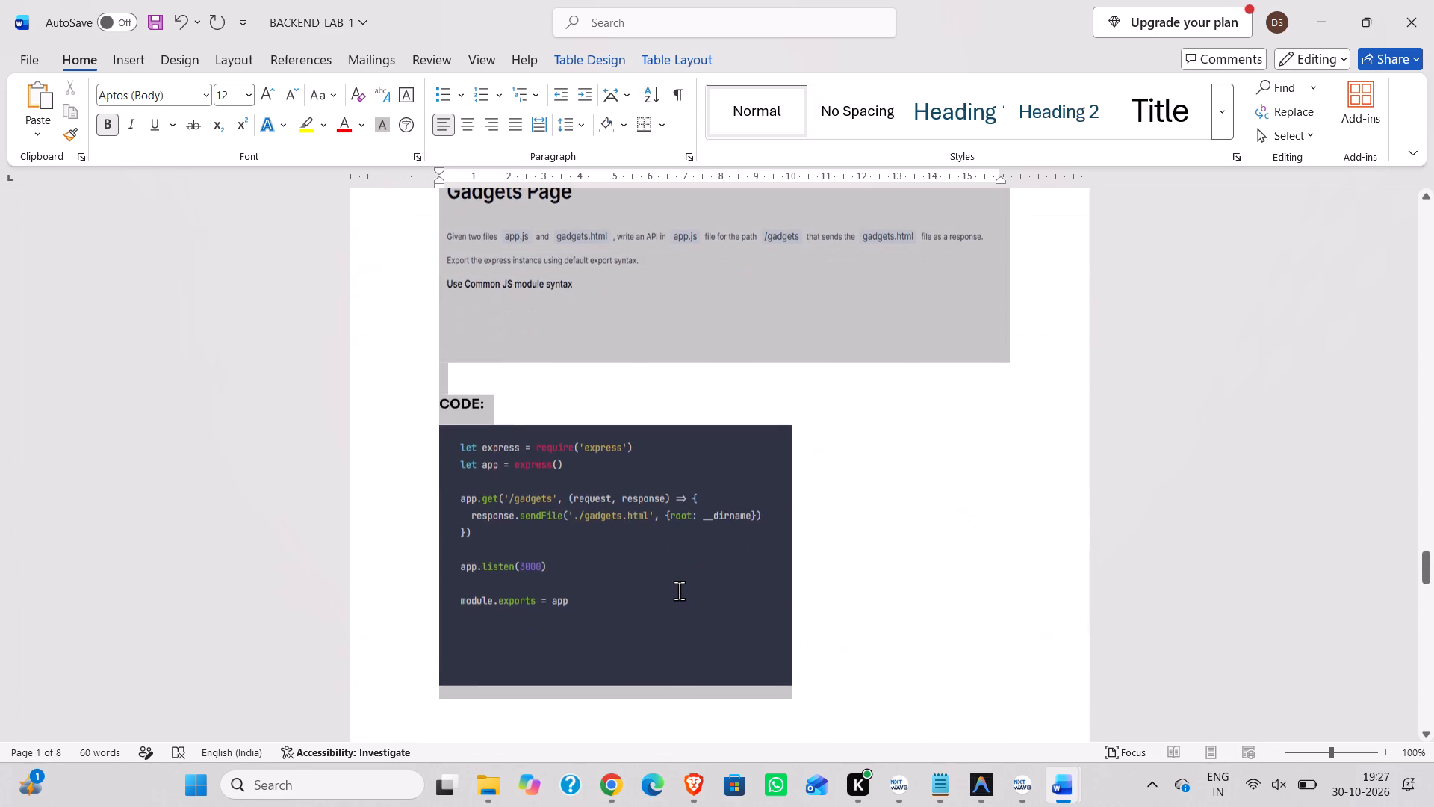
left_click_drag(679, 590, 674, 589)
scroll(679, 590, "down", 16)
scroll(674, 589, "down", 16)
scroll(674, 589, "down", 20)
scroll(674, 589, "down", 7)
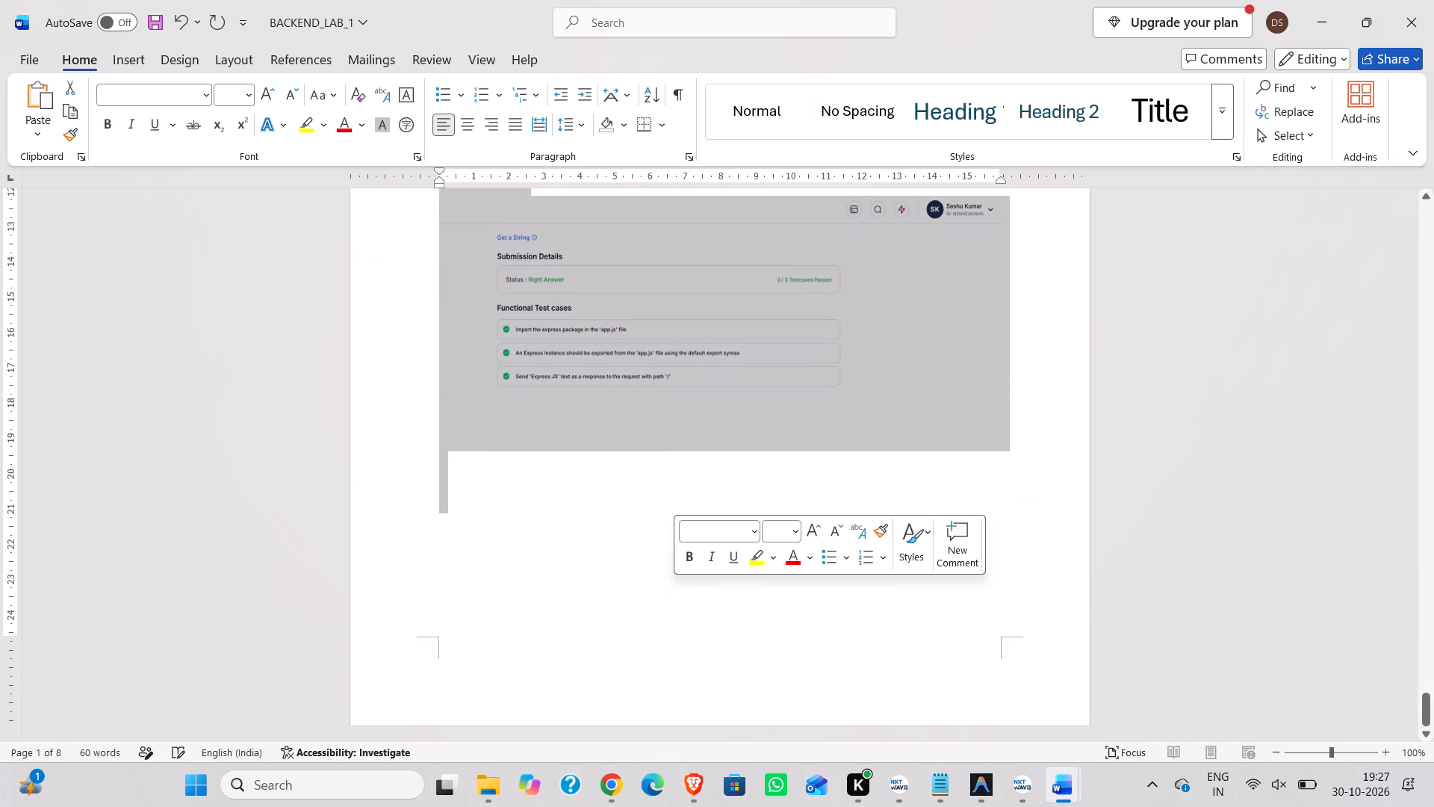
key("BackSpace")
scroll(659, 566, "up", 4)
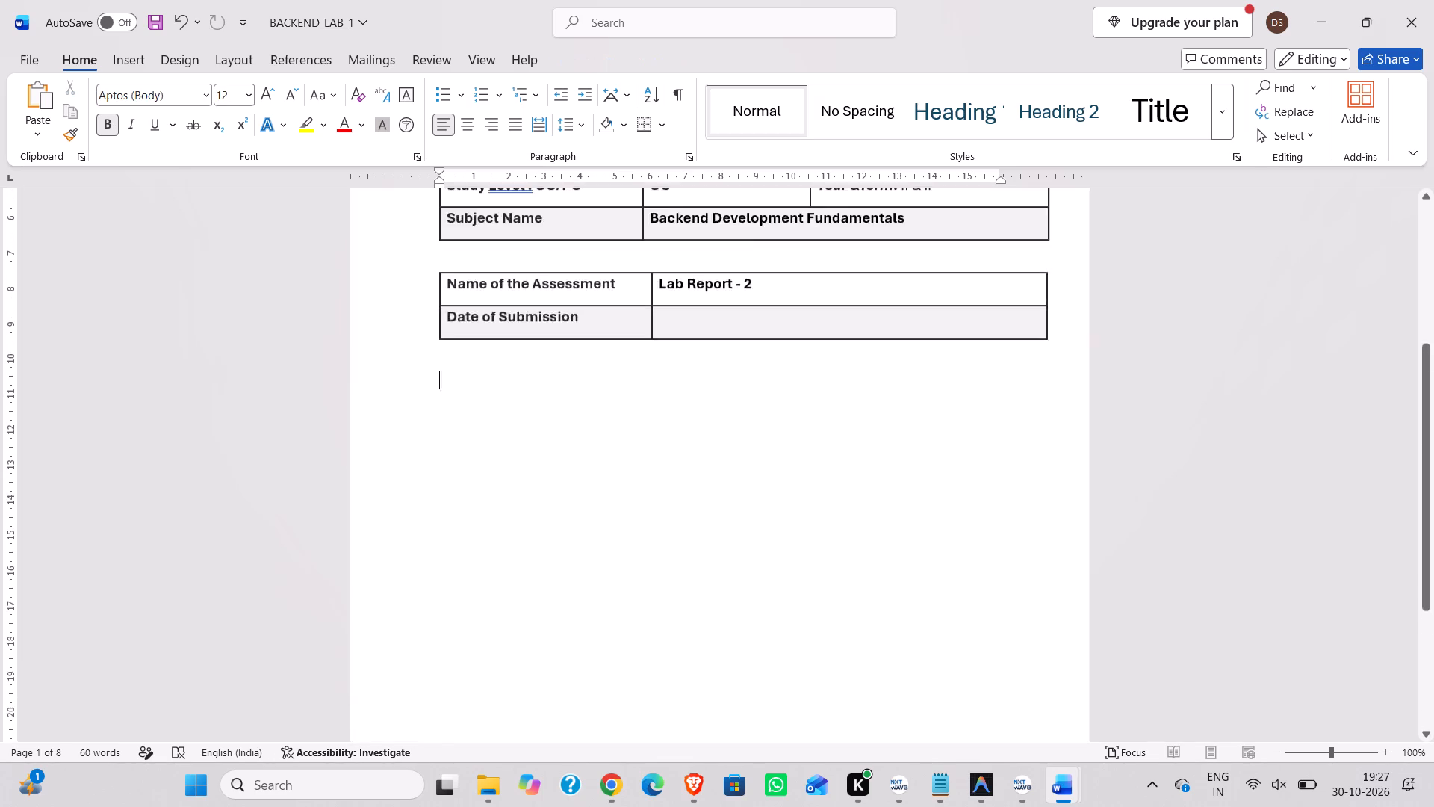
scroll(659, 566, "up", 1)
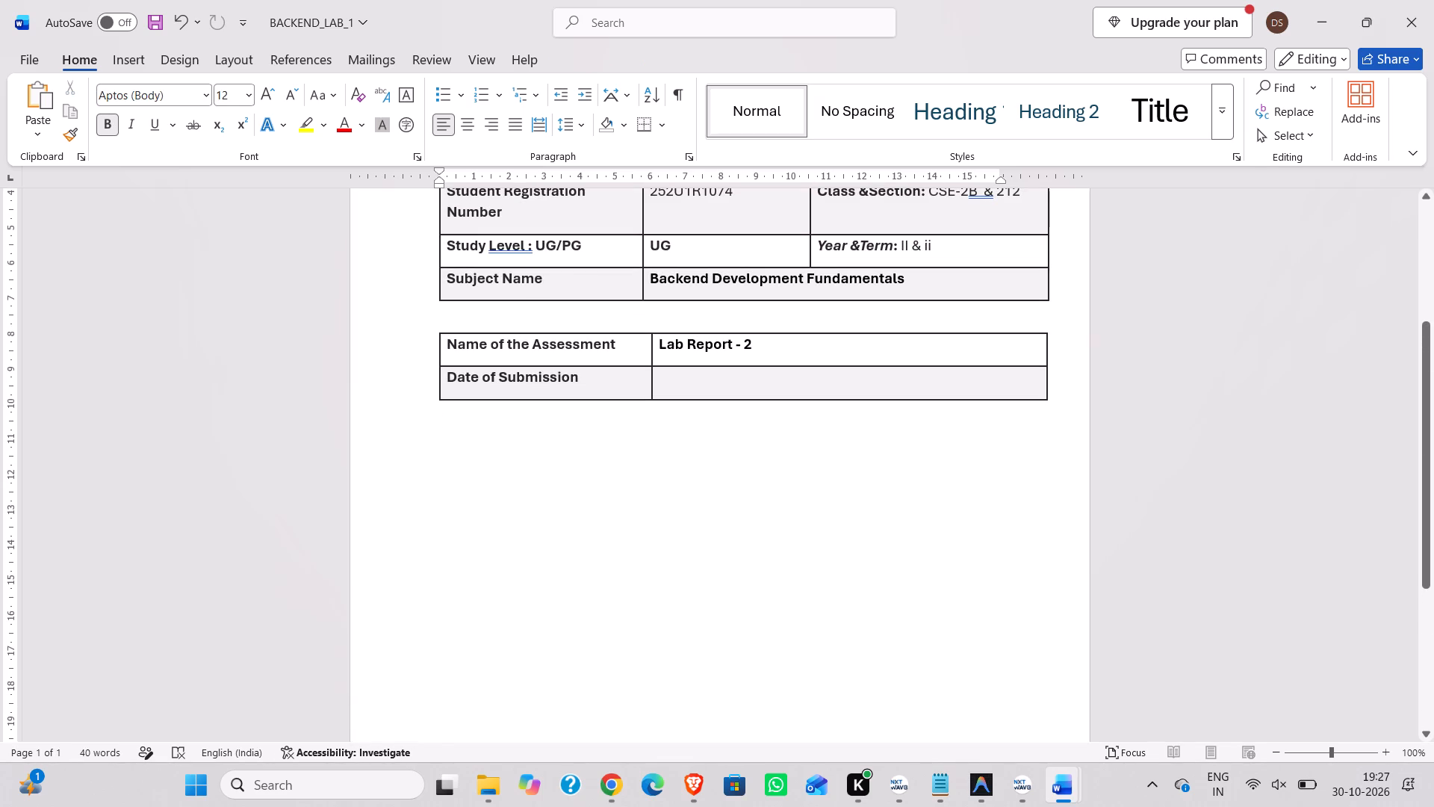